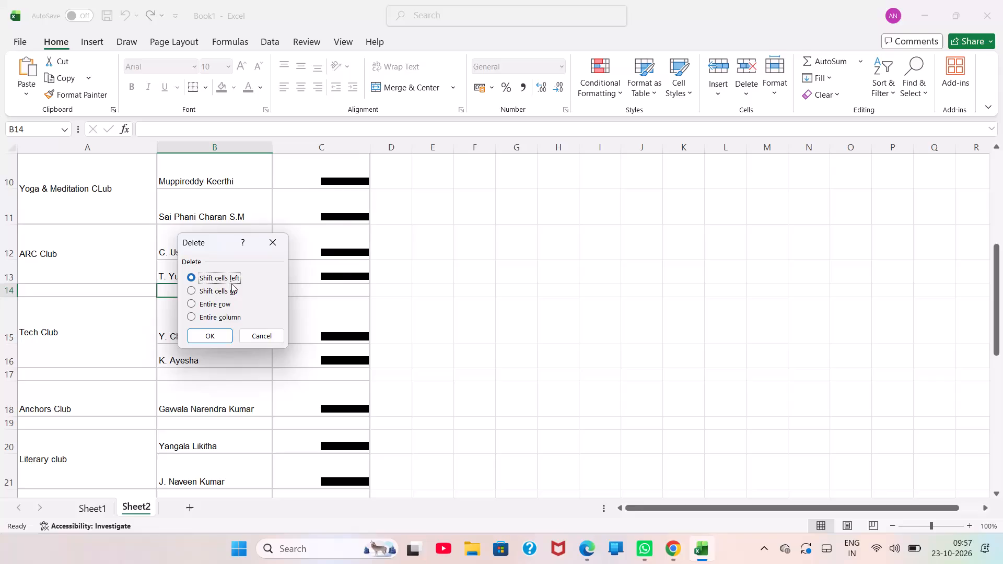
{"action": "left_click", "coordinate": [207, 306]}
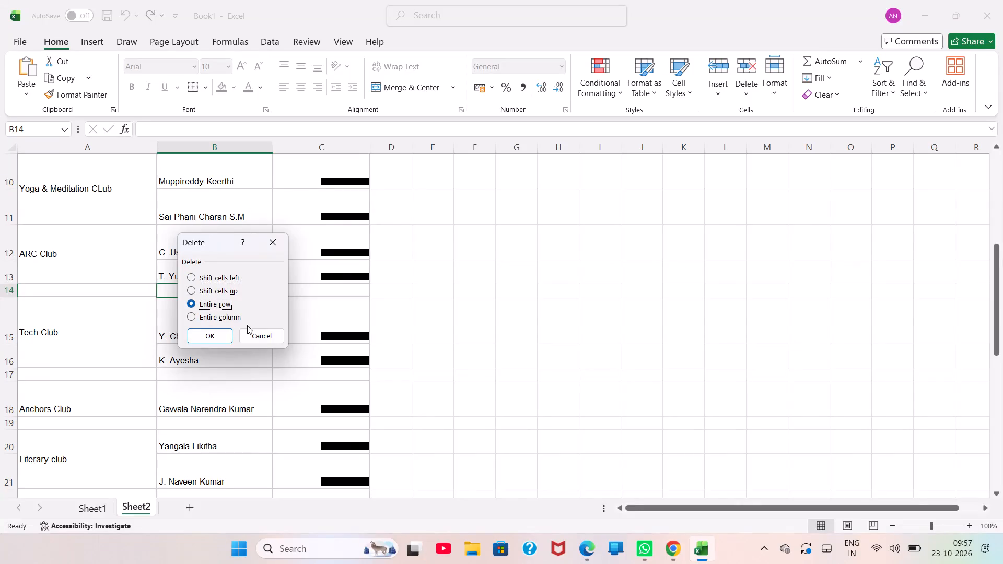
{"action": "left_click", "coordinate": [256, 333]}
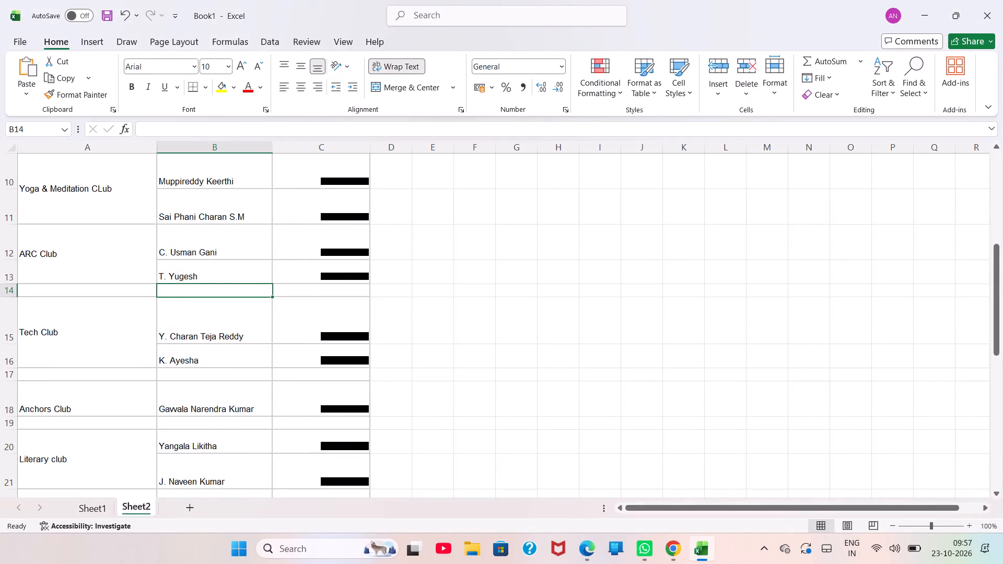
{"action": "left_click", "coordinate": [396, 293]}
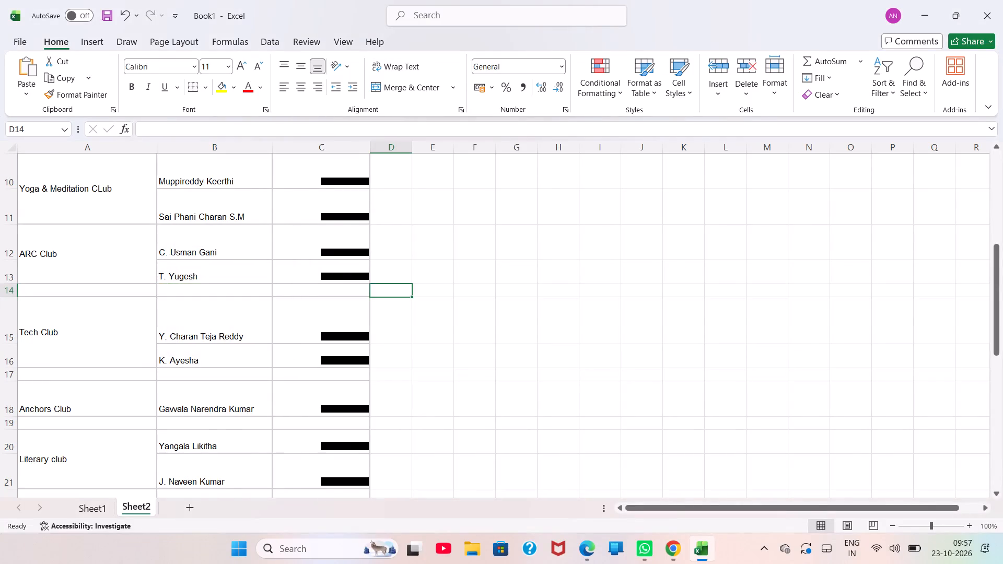
Insert an entire column before the Student Coordinators column on Sheet2.
{"action": "scroll", "coordinate": [396, 293], "scroll_direction": "up", "scroll_amount": 8}
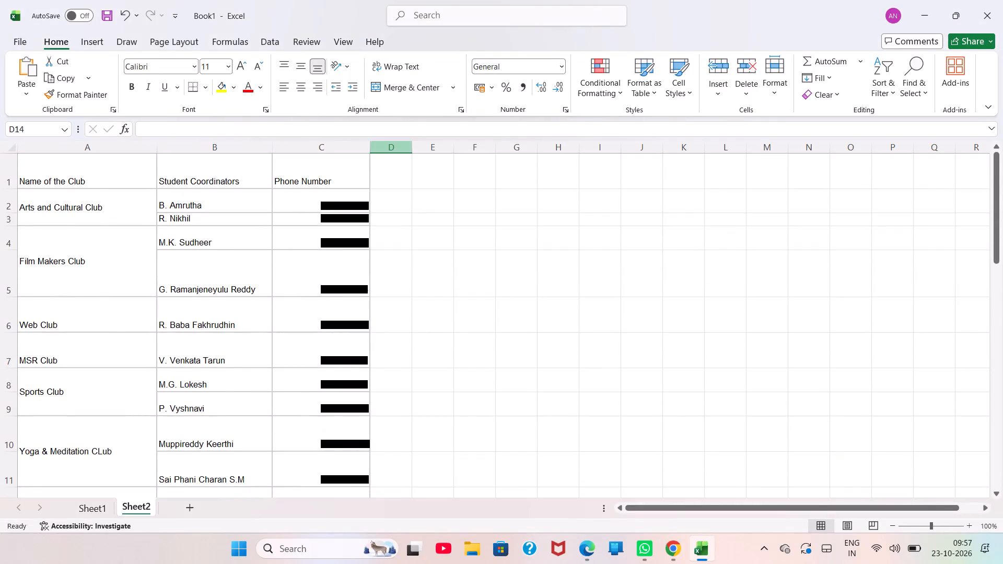
{"action": "left_click", "coordinate": [184, 168]}
{"action": "right_click", "coordinate": [184, 168]}
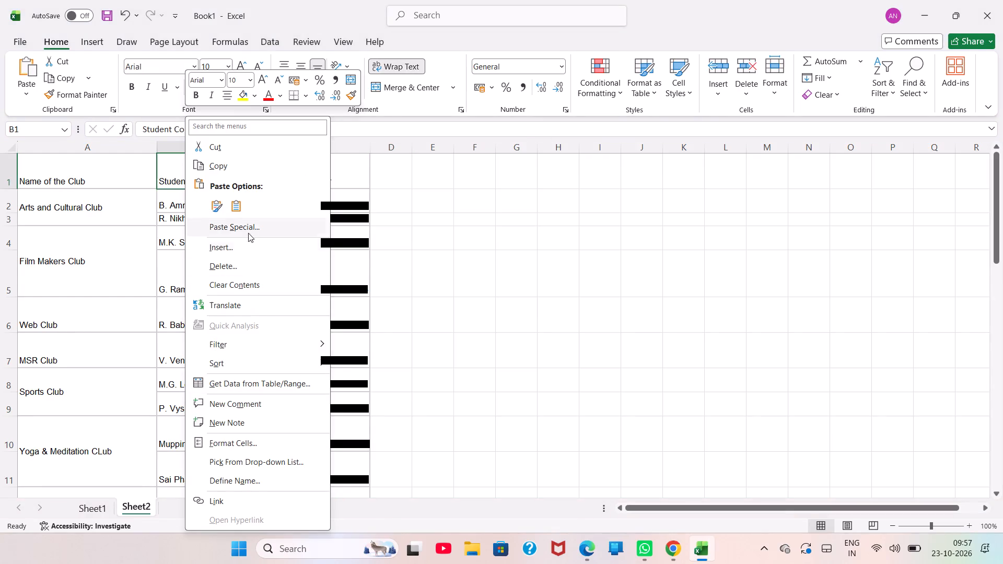
{"action": "left_click", "coordinate": [241, 248]}
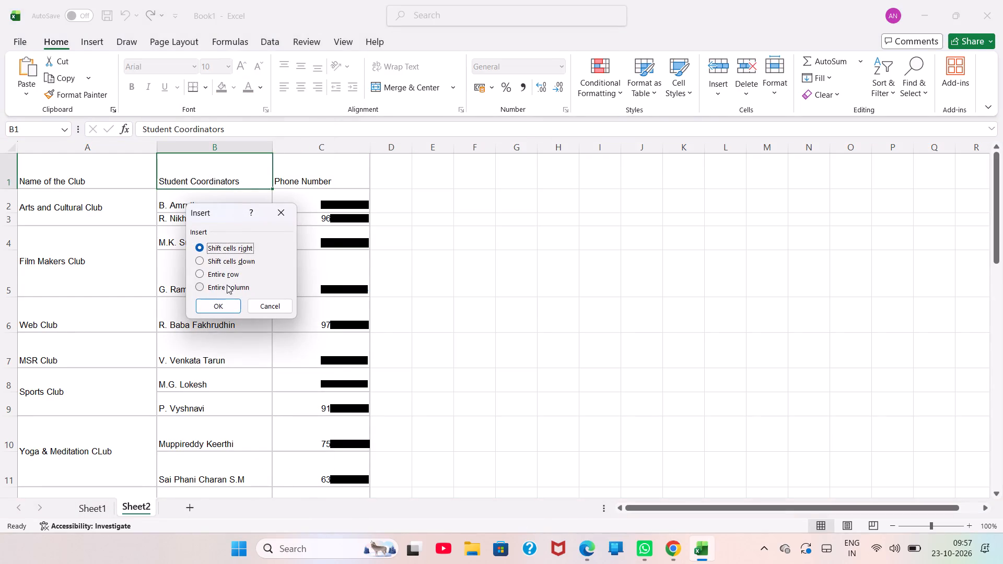
{"action": "left_click", "coordinate": [220, 285]}
{"action": "left_click", "coordinate": [214, 302]}
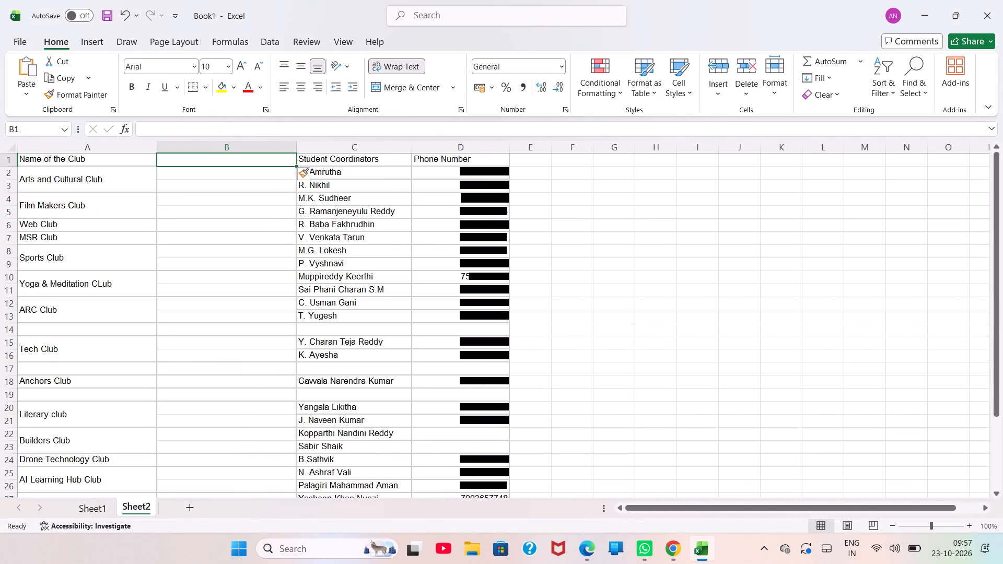
Enter the heading "Faculty Advisor" in cell B1 of the new column.
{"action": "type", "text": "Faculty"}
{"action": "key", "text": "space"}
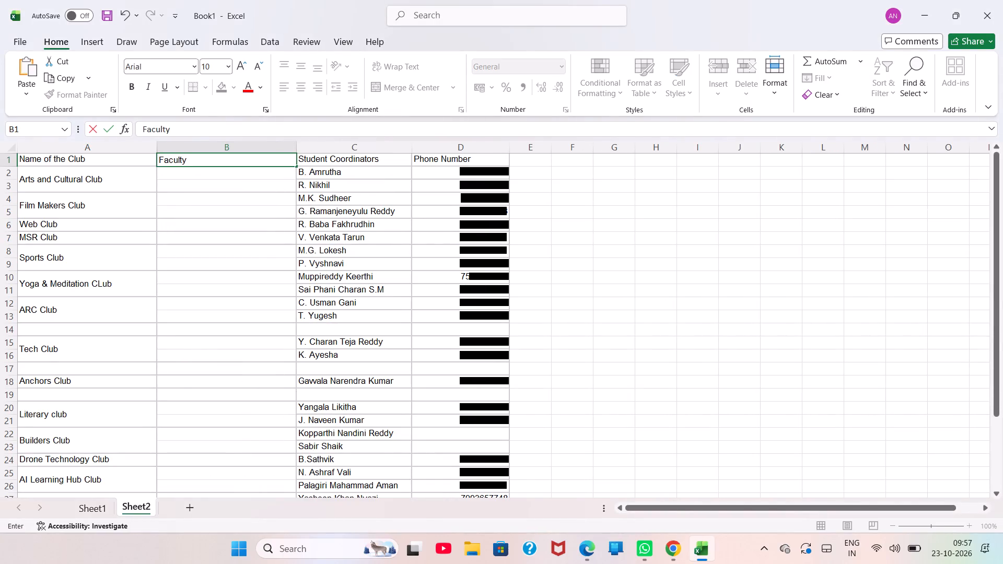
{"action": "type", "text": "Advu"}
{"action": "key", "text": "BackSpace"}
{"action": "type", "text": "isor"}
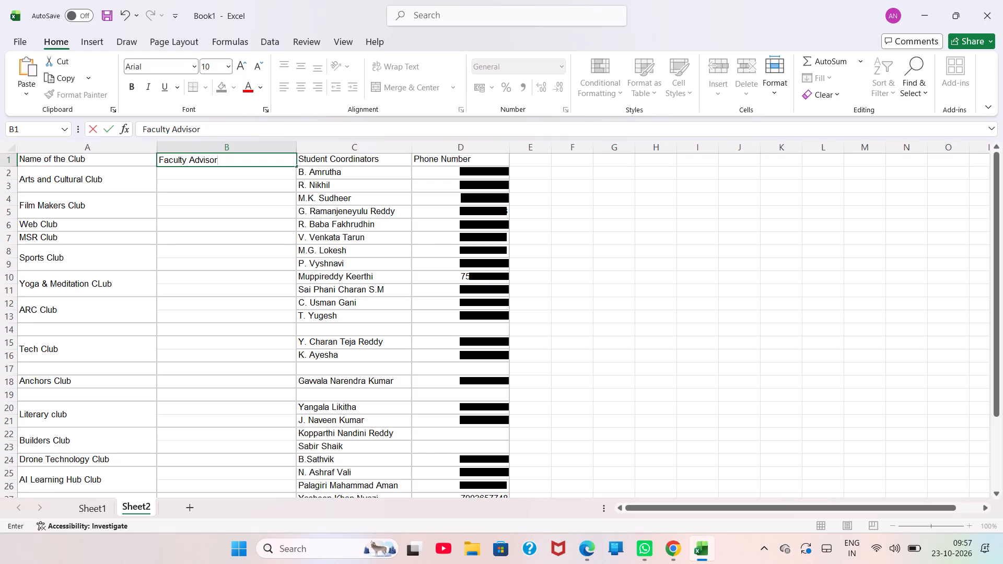
{"action": "left_click", "coordinate": [221, 186]}
Enter the Arts and Cultural Club's faculty advisor name, with the title Mr., in cell B2.
{"action": "left_click", "coordinate": [221, 174]}
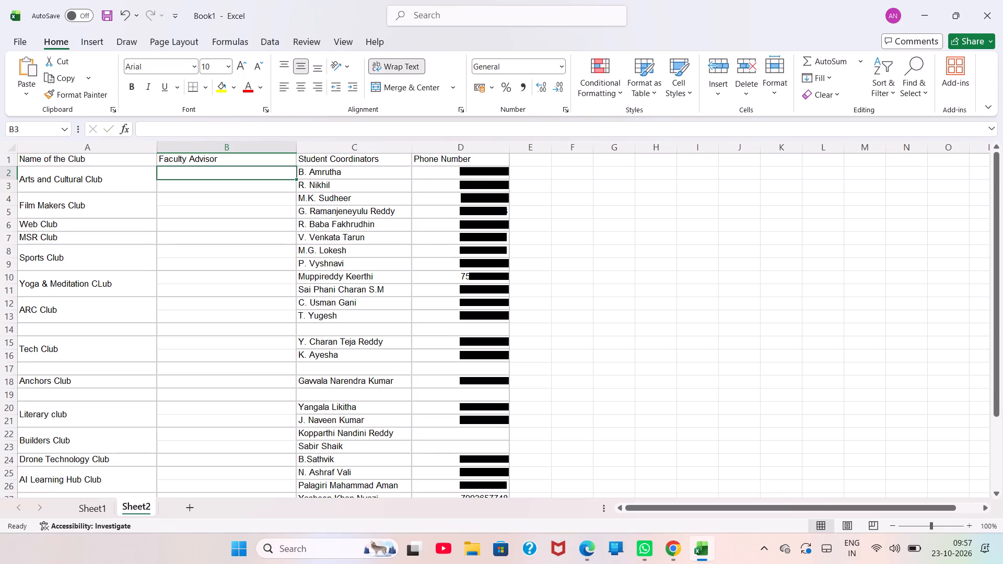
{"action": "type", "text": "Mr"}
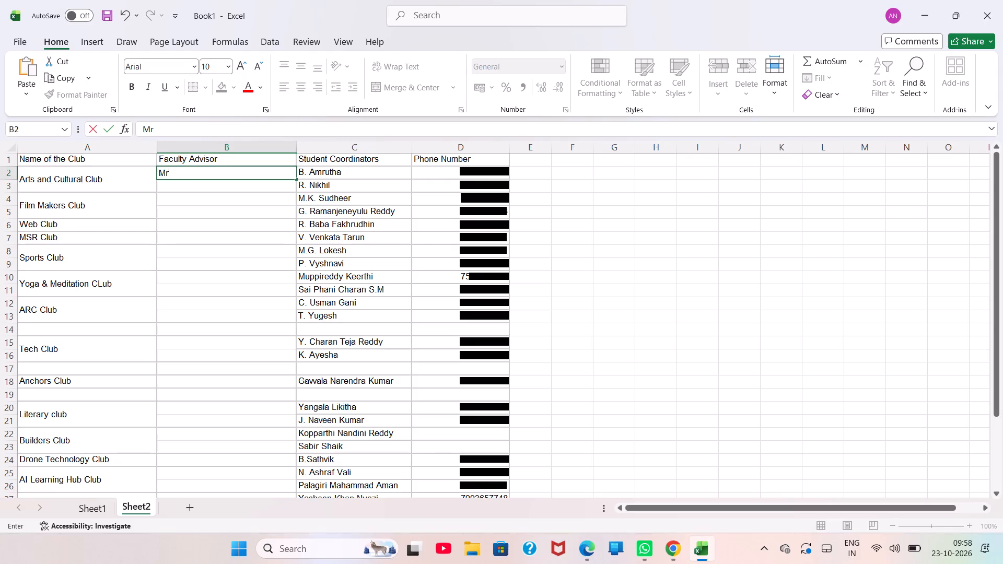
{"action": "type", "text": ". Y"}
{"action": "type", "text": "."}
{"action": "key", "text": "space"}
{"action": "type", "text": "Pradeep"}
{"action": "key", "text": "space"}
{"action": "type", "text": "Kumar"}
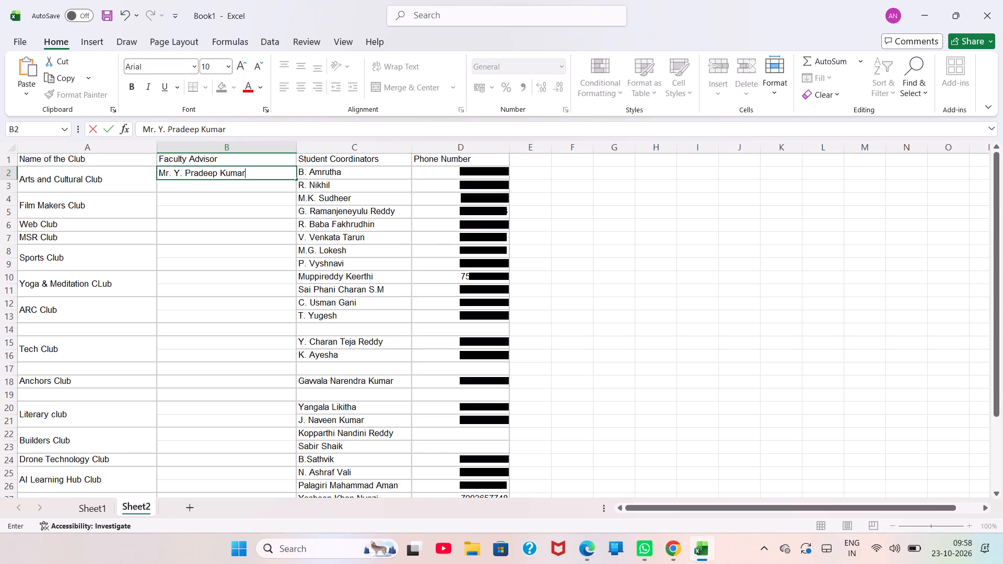
Merge and center cells B2 and B3 for the Arts and Cultural Club's faculty advisor.
{"action": "left_click_drag", "start_coordinate": [260, 191], "coordinate": [248, 177]}
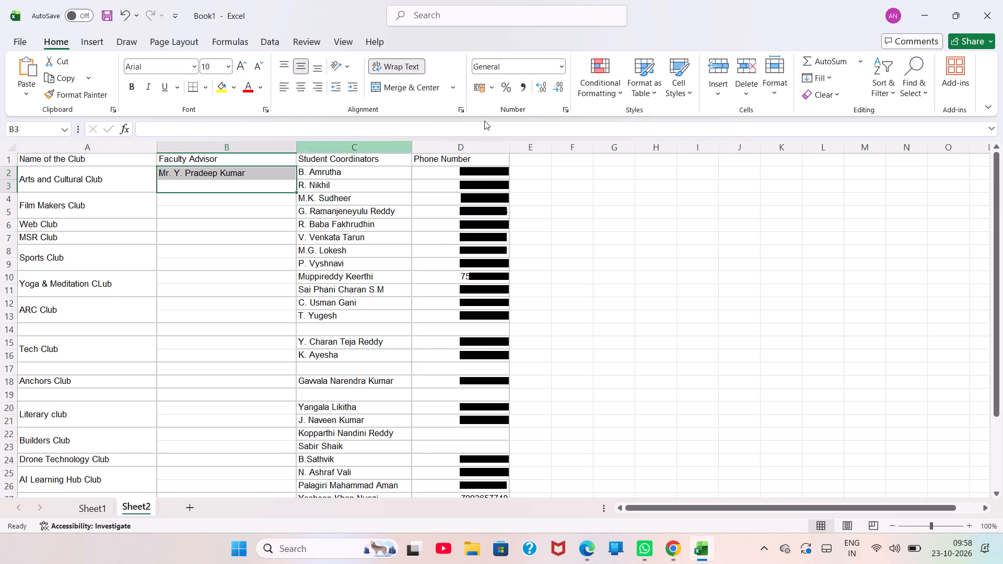
{"action": "left_click", "coordinate": [772, 86]}
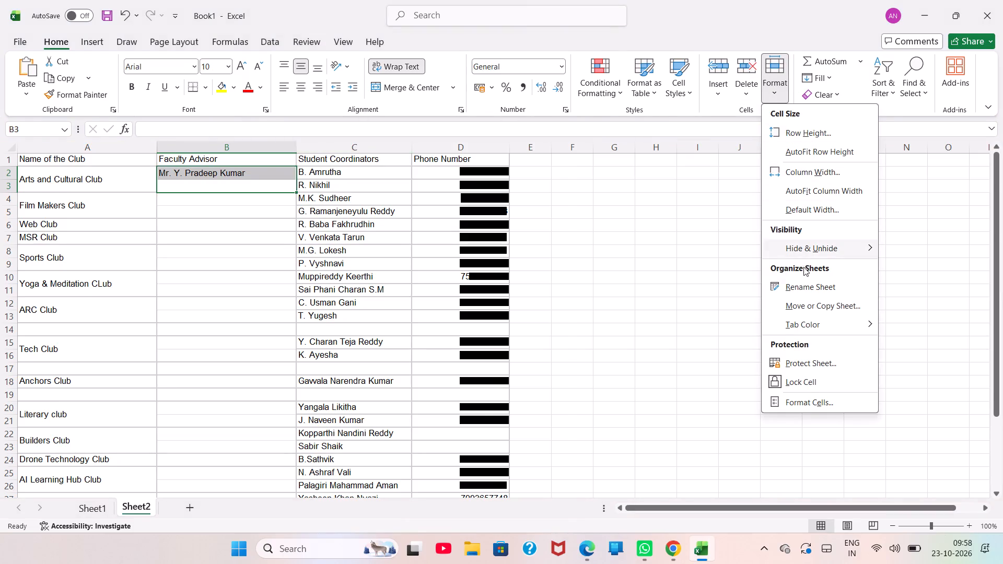
{"action": "left_click", "coordinate": [911, 262]}
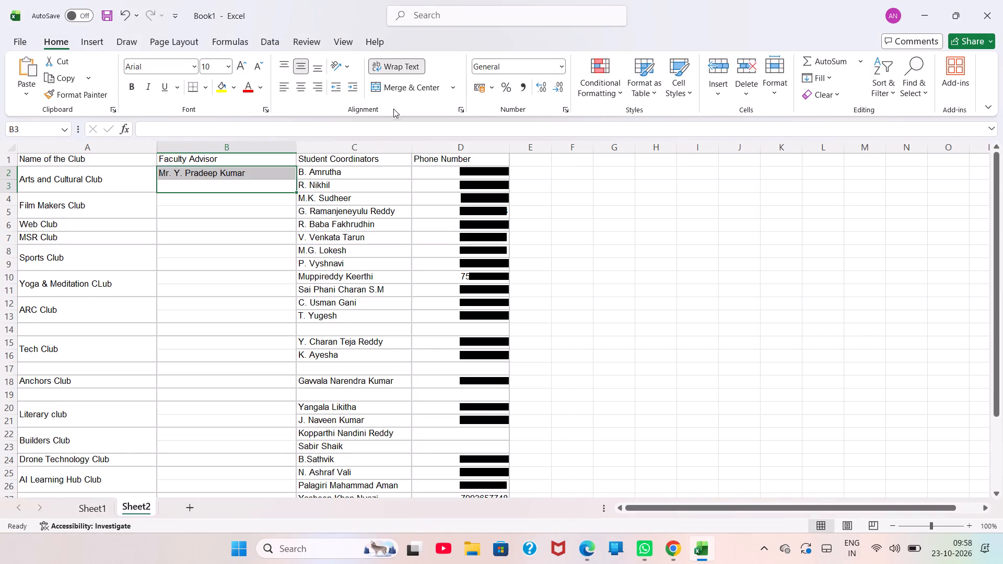
{"action": "left_click", "coordinate": [401, 88]}
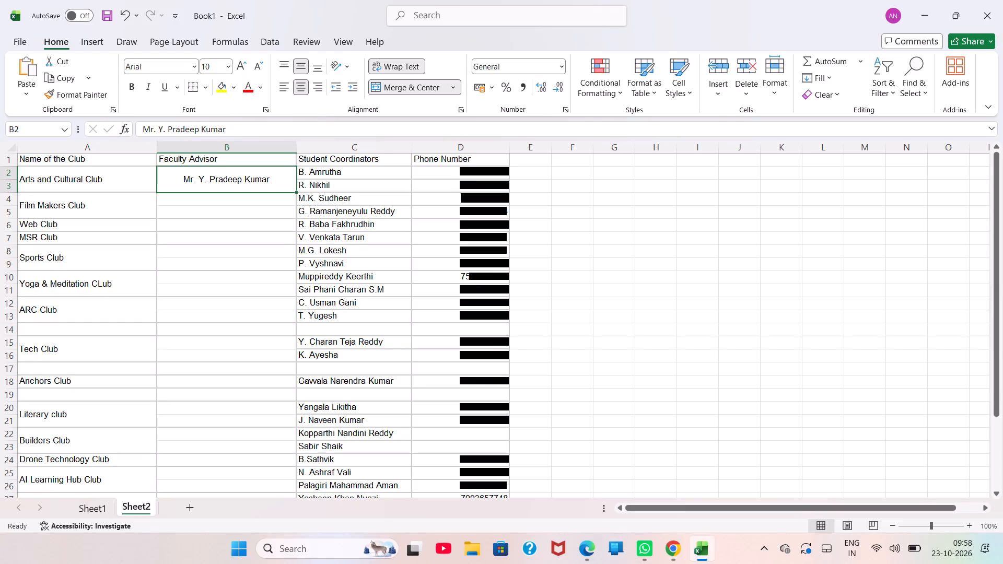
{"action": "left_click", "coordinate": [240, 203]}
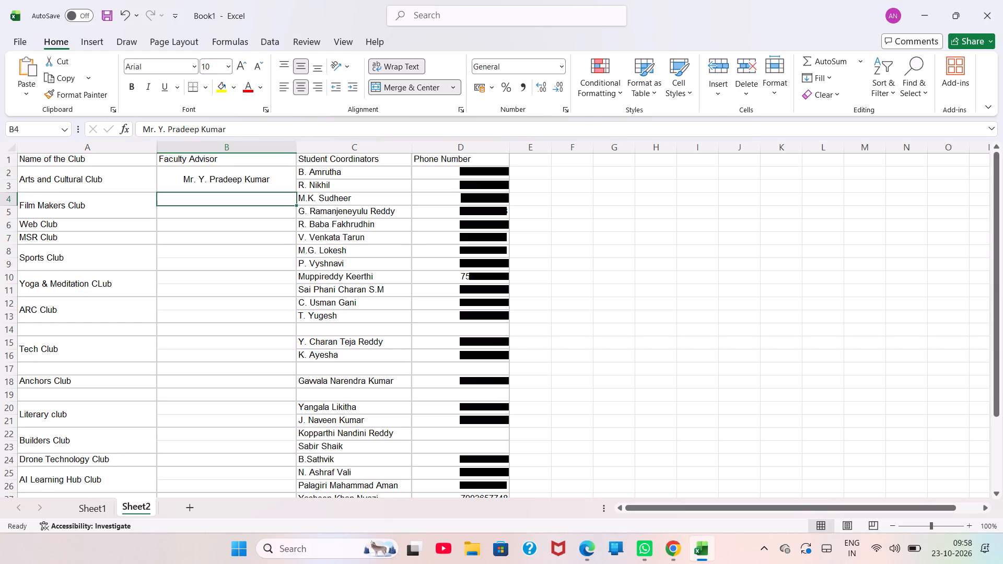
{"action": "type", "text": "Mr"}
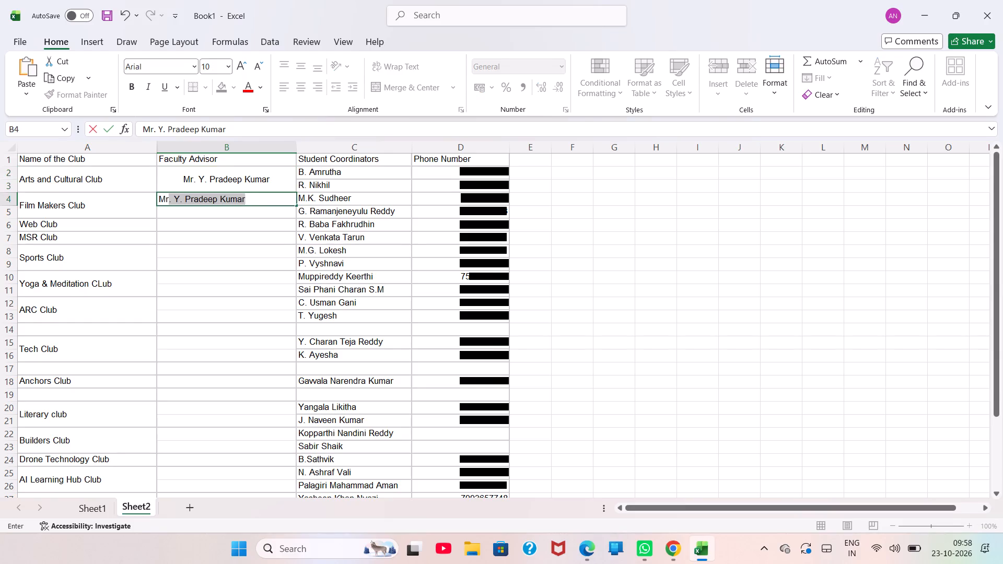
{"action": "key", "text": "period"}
Switch to Chrome, minimize the Google Sheets window and bring up the mits.ac.in student clubs page.
{"action": "left_click", "coordinate": [677, 547]}
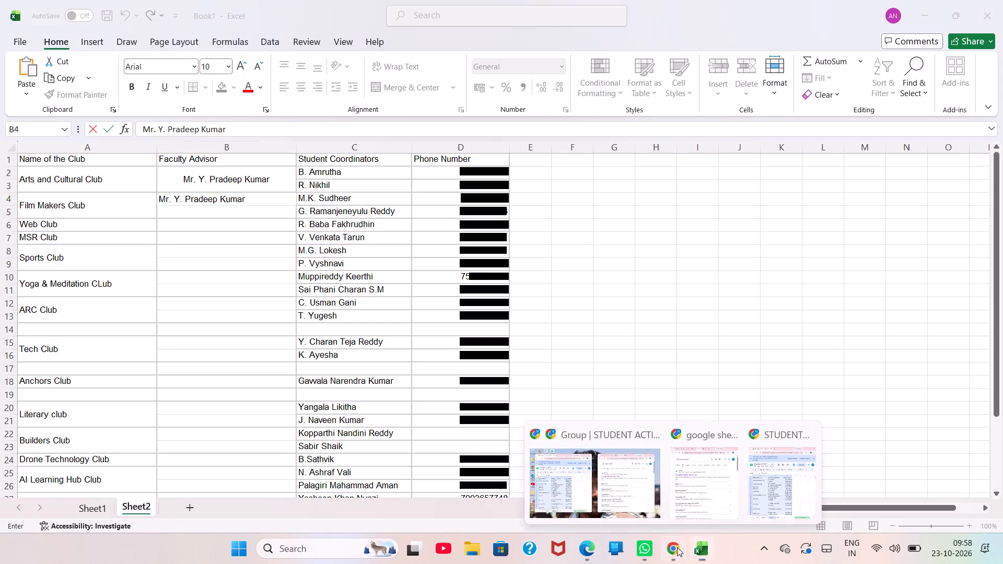
{"action": "left_click", "coordinate": [602, 495]}
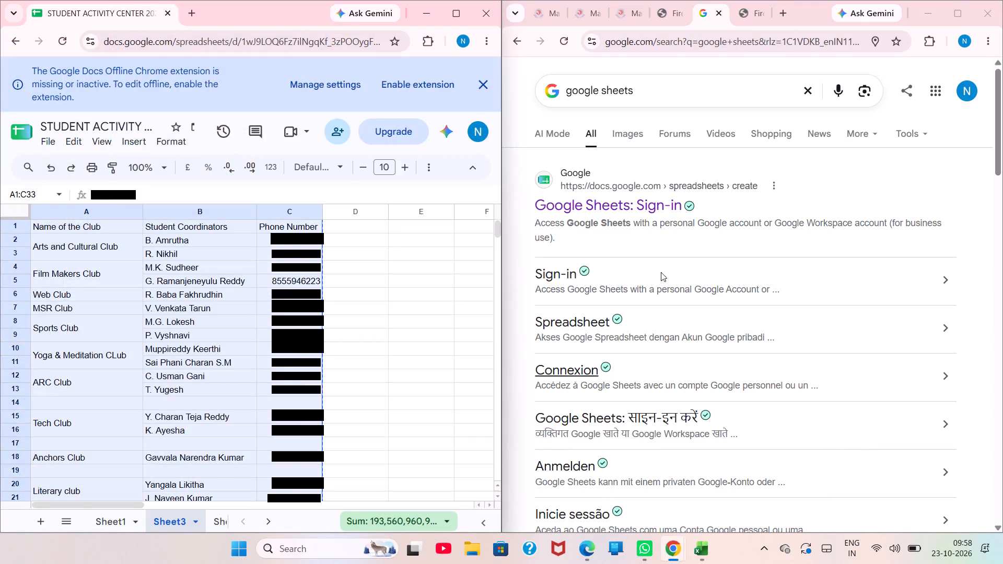
{"action": "left_click", "coordinate": [721, 16]}
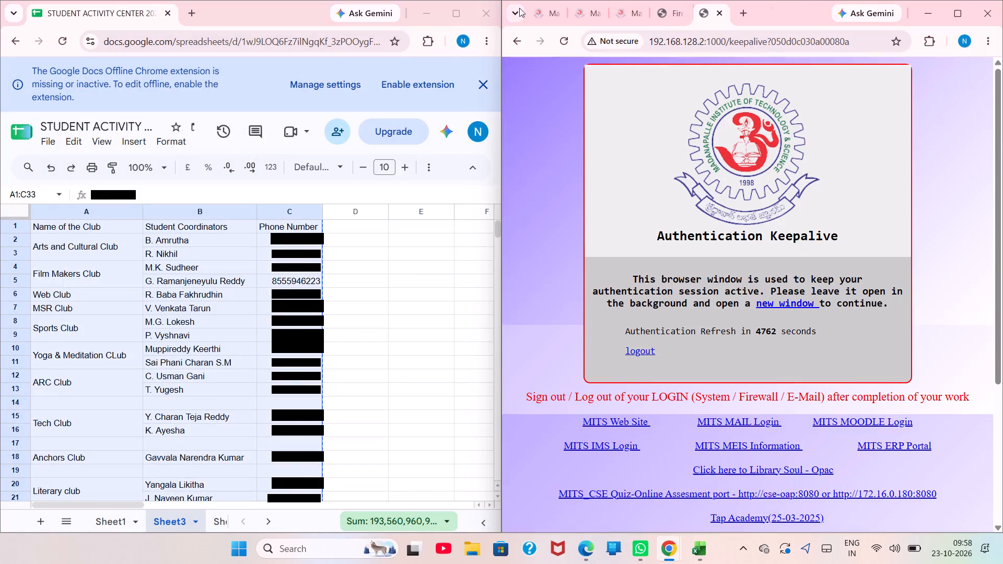
{"action": "left_click", "coordinate": [487, 11]}
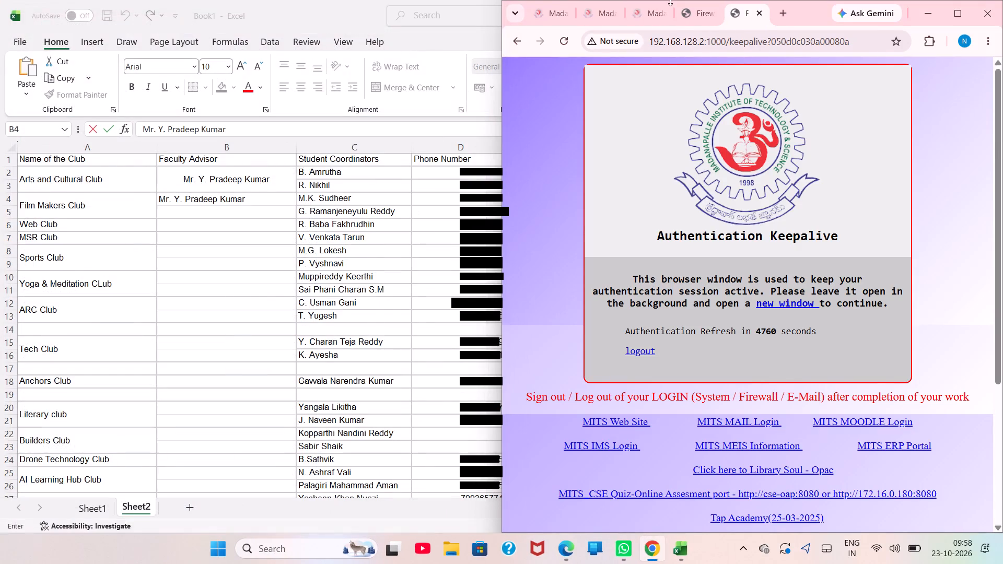
{"action": "left_click", "coordinate": [657, 7]}
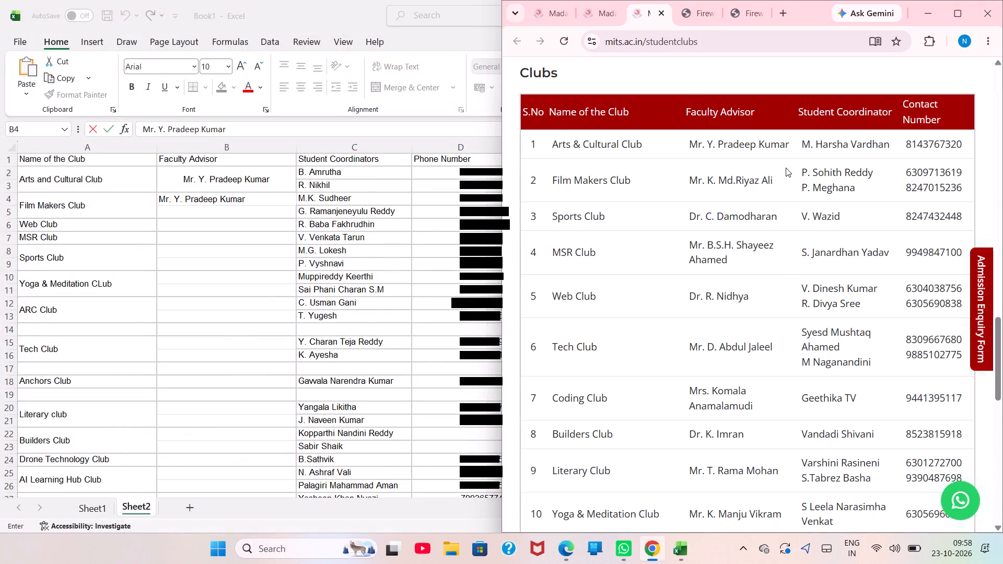
Copy the Film Makers Club's faculty advisor name from the web page's clubs table into cell B4, replacing the cell's whole entry.
{"action": "left_click_drag", "start_coordinate": [691, 141], "coordinate": [691, 144]}
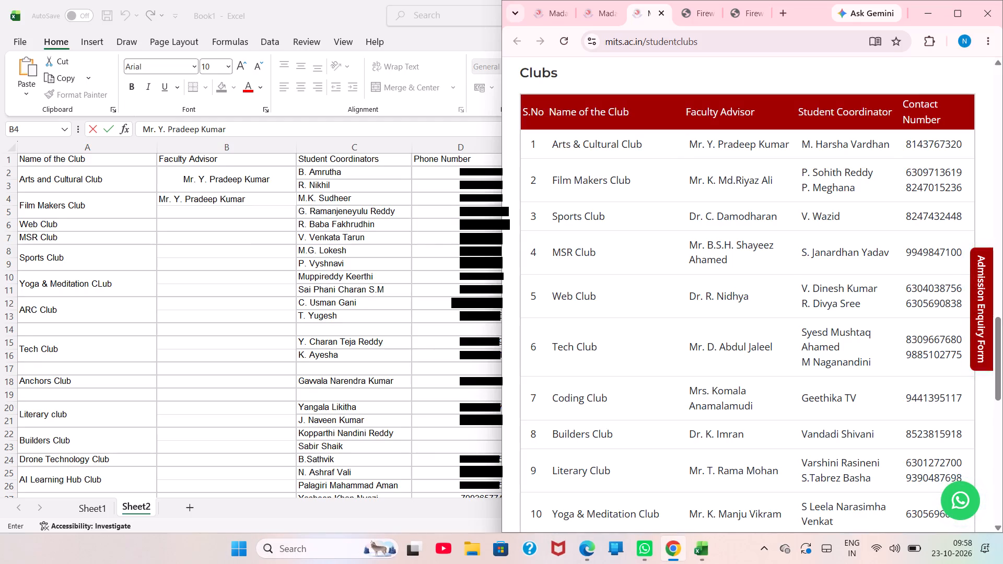
{"action": "left_click_drag", "start_coordinate": [691, 144], "coordinate": [746, 383]}
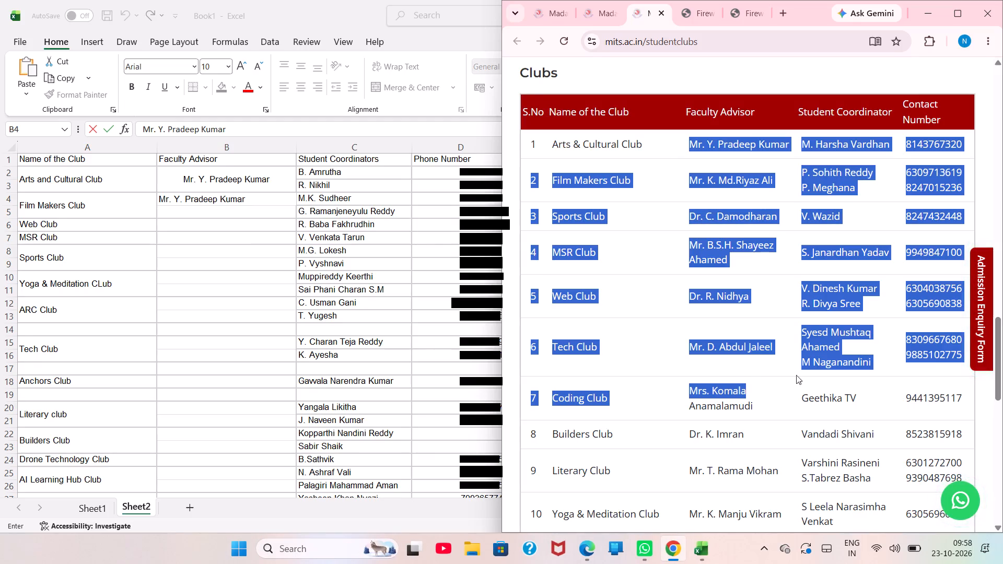
{"action": "triple_click", "coordinate": [720, 185]}
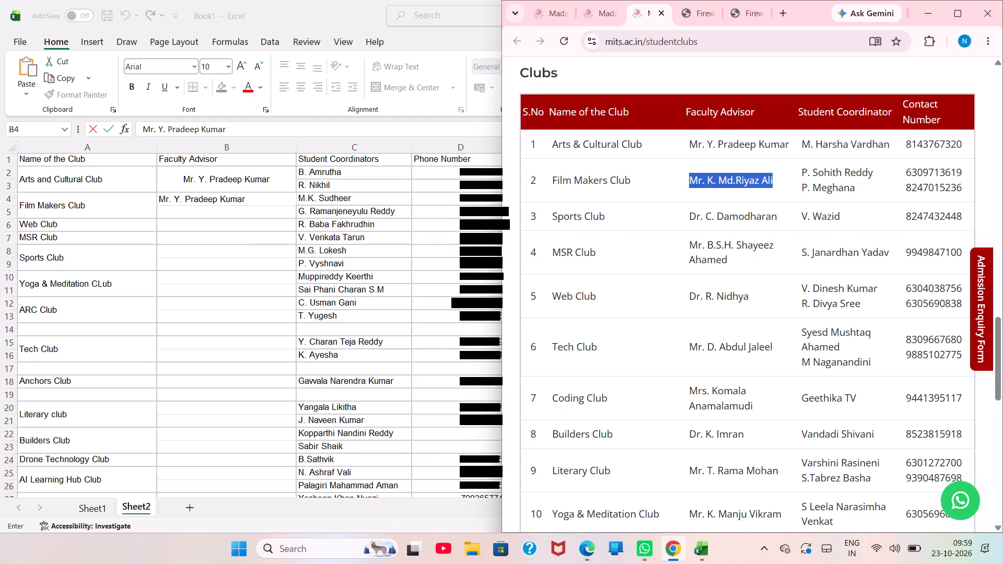
{"action": "key", "text": "ctrl+c"}
{"action": "left_click", "coordinate": [223, 210]}
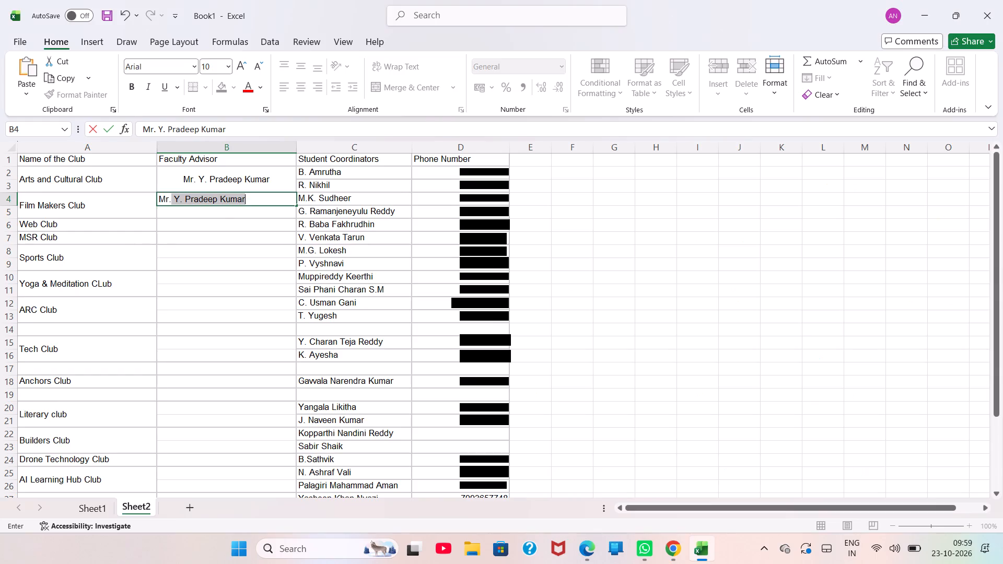
{"action": "triple_click", "coordinate": [222, 199]}
{"action": "left_click", "coordinate": [222, 199]}
{"action": "double_click", "coordinate": [222, 199]}
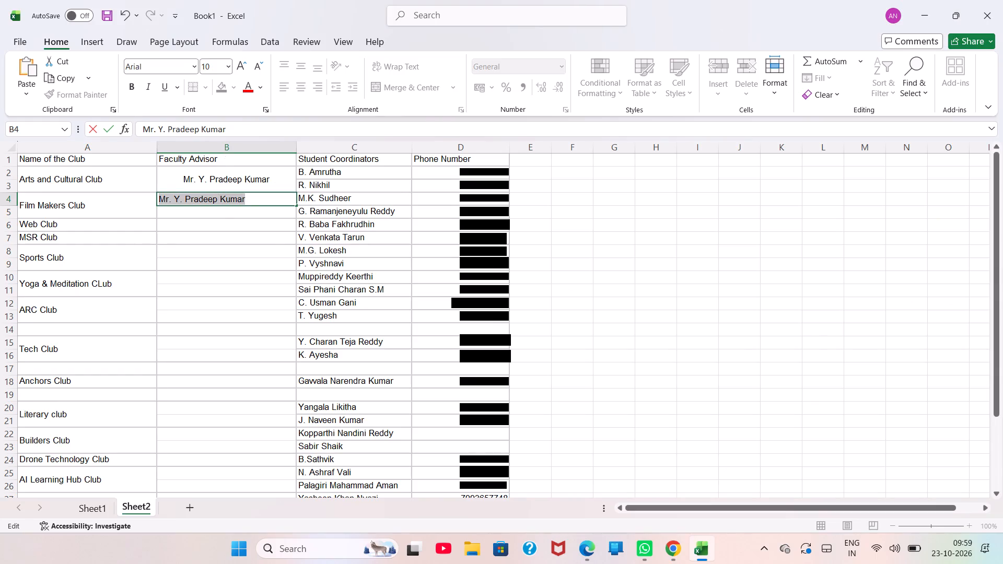
{"action": "double_click", "coordinate": [222, 199]}
{"action": "left_click", "coordinate": [222, 199]}
{"action": "key", "text": "ctrl+v"}
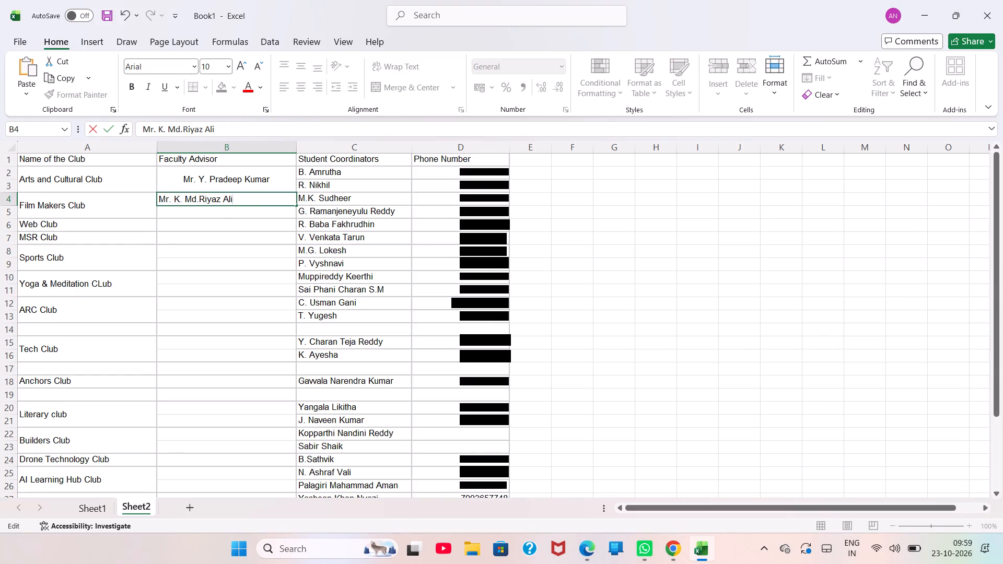
Snap the workbook window side by side with the clubs web page.
{"action": "key", "text": "super+Left"}
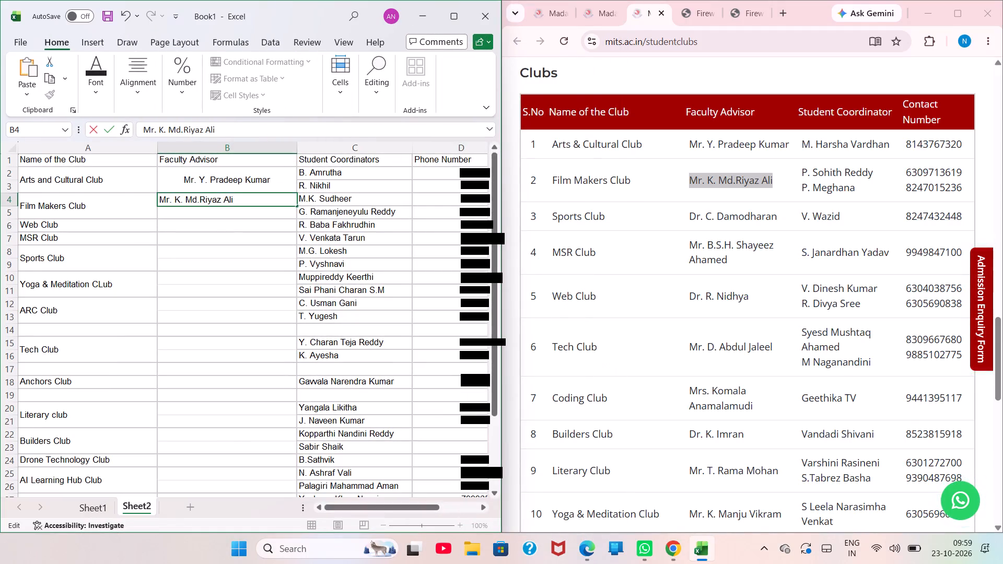
Copy the Sports Club's faculty advisor name from the web page's clubs table into cell B8.
{"action": "triple_click", "coordinate": [705, 218]}
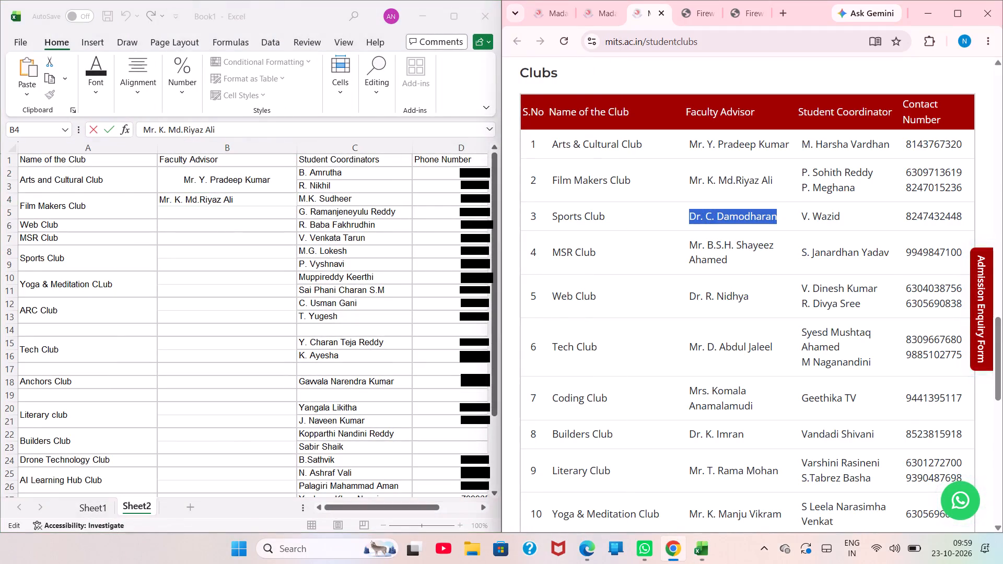
{"action": "key", "text": "ctrl+c"}
{"action": "left_click", "coordinate": [178, 261]}
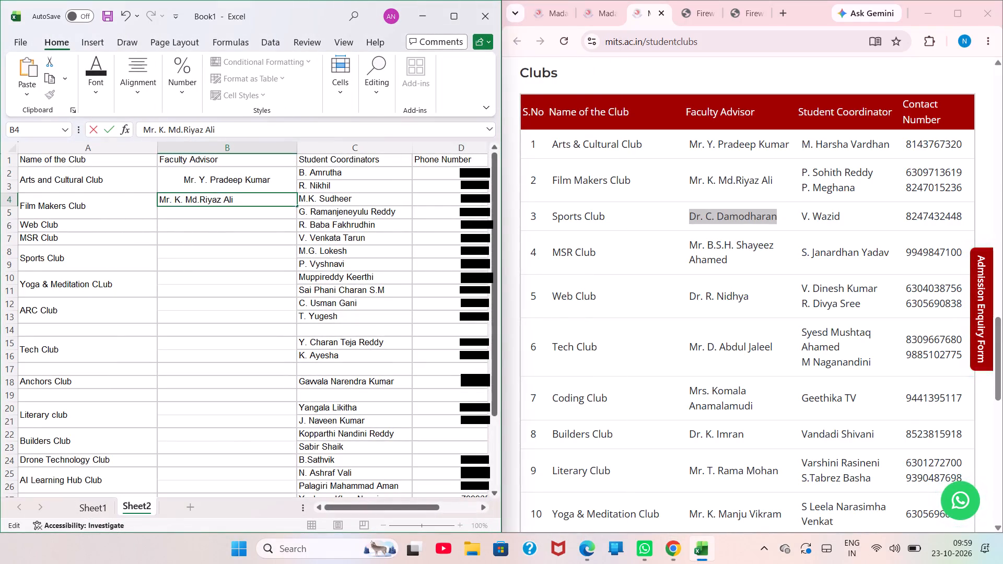
{"action": "triple_click", "coordinate": [185, 260]}
{"action": "left_click_drag", "start_coordinate": [185, 260], "coordinate": [179, 244]}
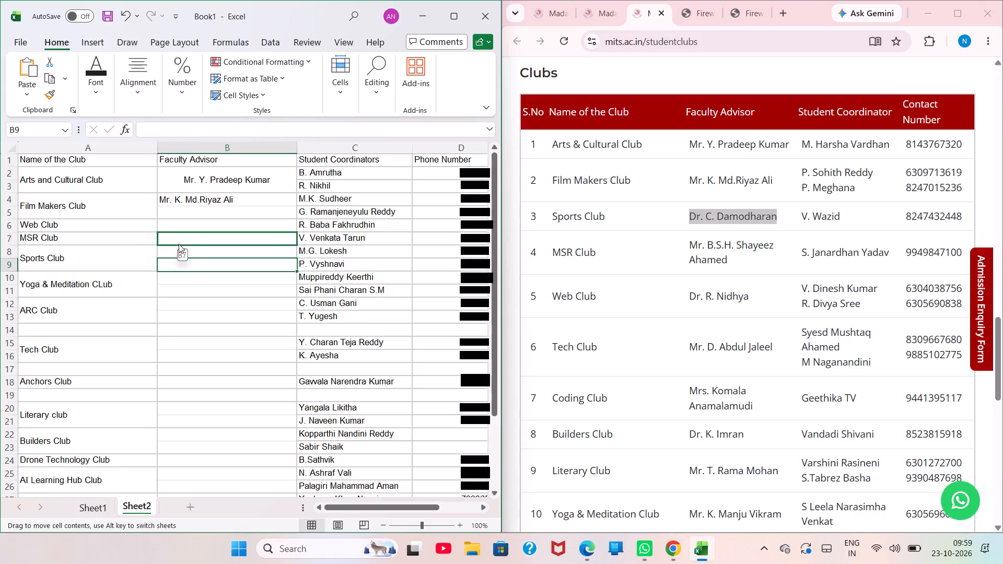
{"action": "left_click_drag", "start_coordinate": [179, 244], "coordinate": [180, 255]}
{"action": "left_click_drag", "start_coordinate": [182, 252], "coordinate": [189, 260]}
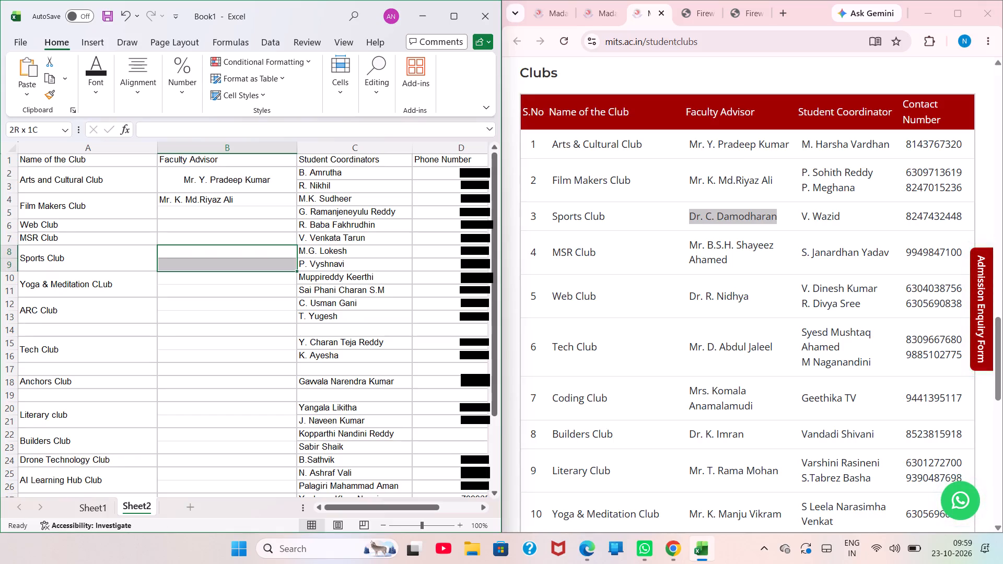
{"action": "left_click_drag", "start_coordinate": [189, 260], "coordinate": [190, 264]}
{"action": "left_click", "coordinate": [204, 254]}
{"action": "key", "text": "ctrl+v"}
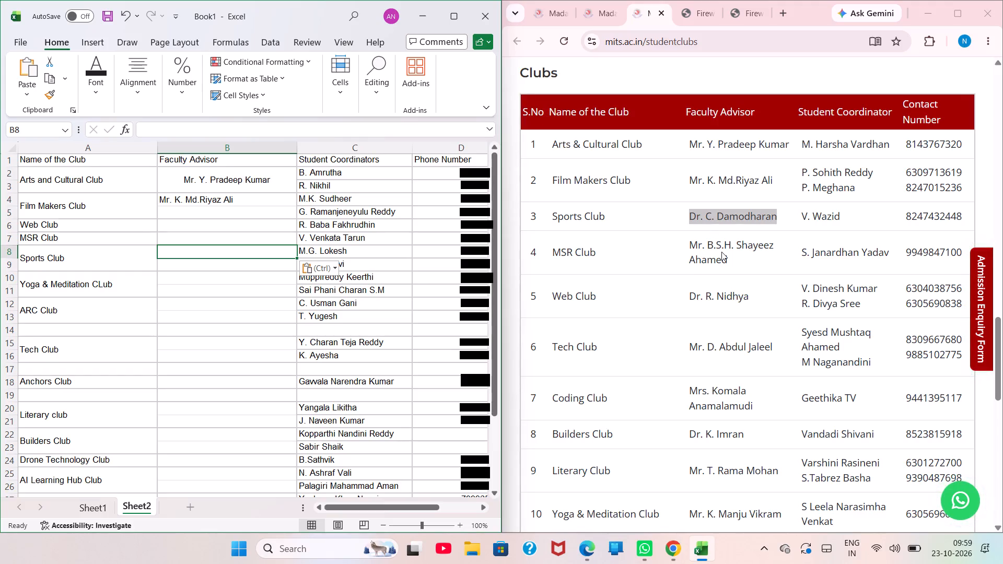
{"action": "key", "text": "alt+Tab"}
{"action": "key", "text": "ctrl+c"}
{"action": "key", "text": "alt+Tab"}
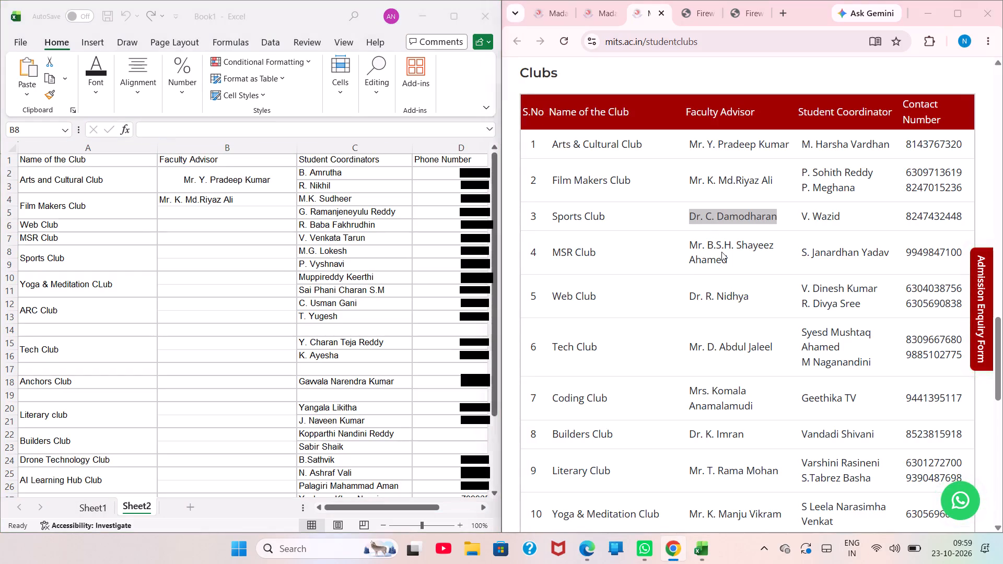
{"action": "key", "text": "ctrl+v"}
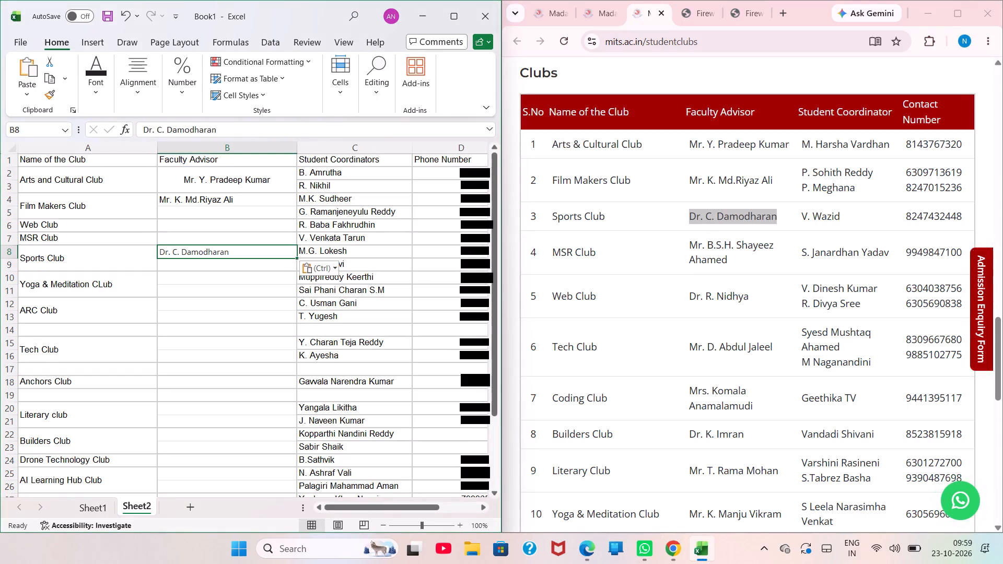
Copy the MSR Club's faculty advisor name from the web page's clubs table and paste it into cell B6.
{"action": "triple_click", "coordinate": [701, 245]}
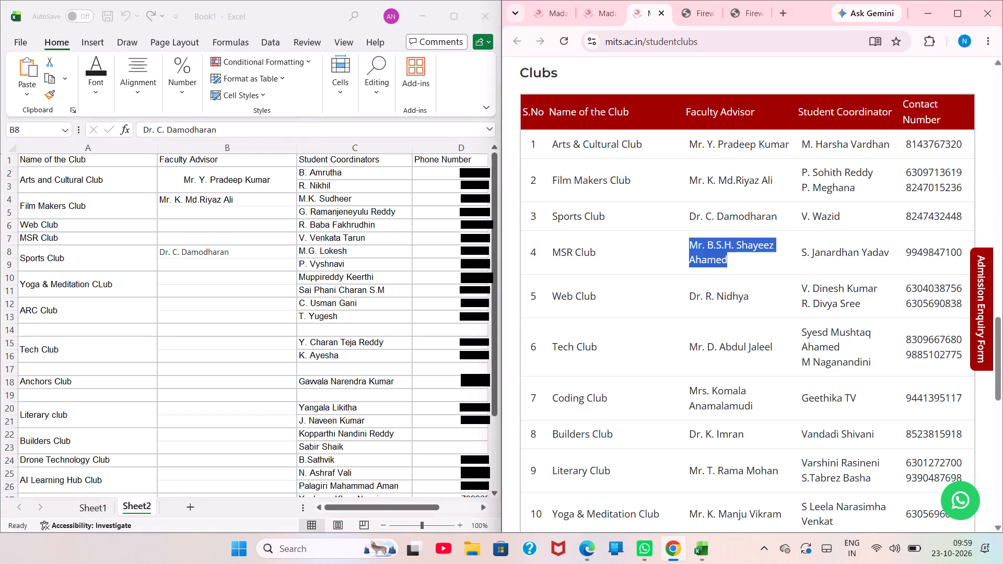
{"action": "key", "text": "ctrl+c"}
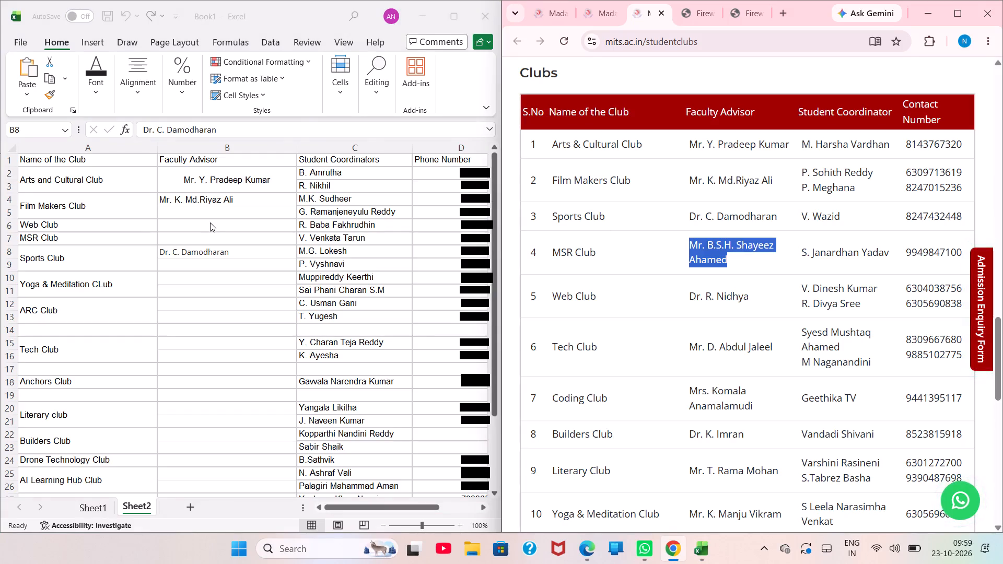
{"action": "left_click", "coordinate": [211, 224]}
{"action": "double_click", "coordinate": [211, 224]}
{"action": "key", "text": "ctrl+v"}
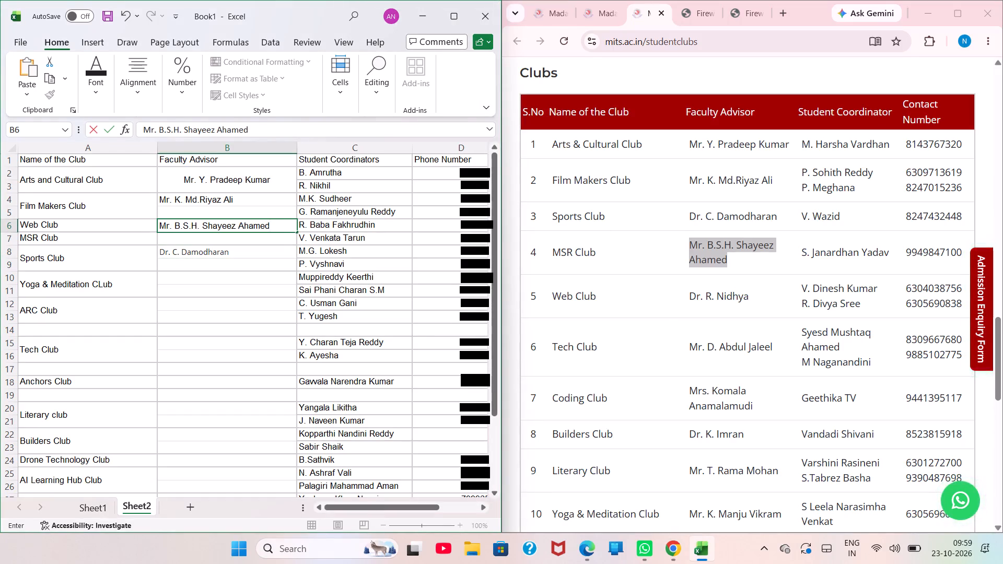
Clear the misplaced advisor name from cell B6 and paste it into cell B7 in the MSR Club row.
{"action": "key", "text": "BackSpace"}
{"action": "key", "text": "BackSpace"}
{"action": "key", "text": "BackSpace"}
{"action": "key", "text": "BackSpace"}
{"action": "key", "text": "BackSpace"}
{"action": "key", "text": "BackSpace"}
{"action": "key", "text": "BackSpace"}
{"action": "key", "text": "BackSpace"}
{"action": "key", "text": "BackSpace"}
{"action": "key", "text": "BackSpace"}
{"action": "key", "text": "BackSpace"}
{"action": "key", "text": "BackSpace"}
{"action": "key", "text": "BackSpace"}
{"action": "key", "text": "BackSpace"}
{"action": "key", "text": "BackSpace"}
{"action": "key", "text": "BackSpace"}
{"action": "key", "text": "BackSpace"}
{"action": "key", "text": "BackSpace"}
{"action": "key", "text": "BackSpace"}
{"action": "key", "text": "BackSpace"}
{"action": "key", "text": "BackSpace"}
{"action": "key", "text": "BackSpace"}
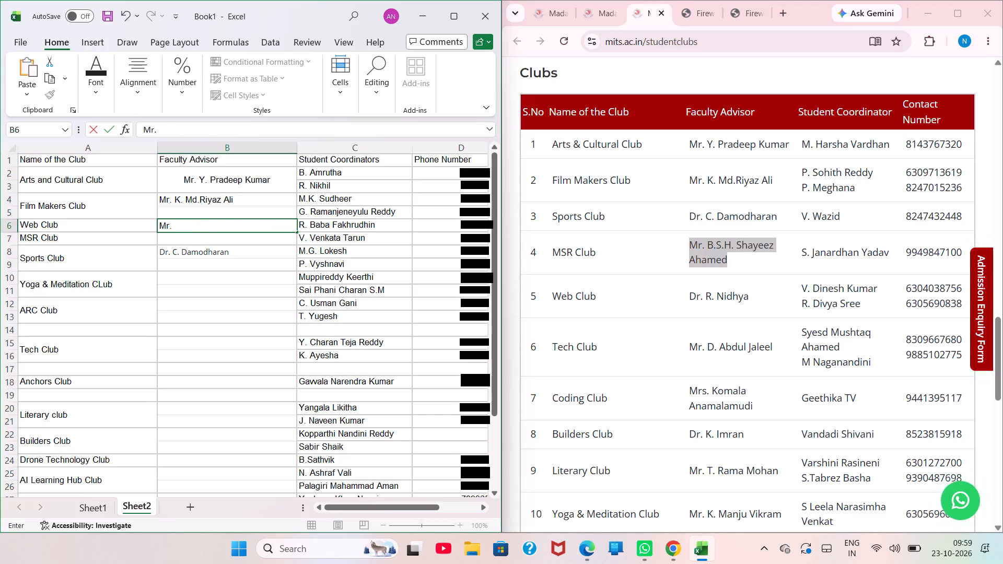
{"action": "key", "text": "BackSpace"}
{"action": "key", "text": "BackSpace"}
{"action": "key", "text": "BackSpace"}
{"action": "key", "text": "Down"}
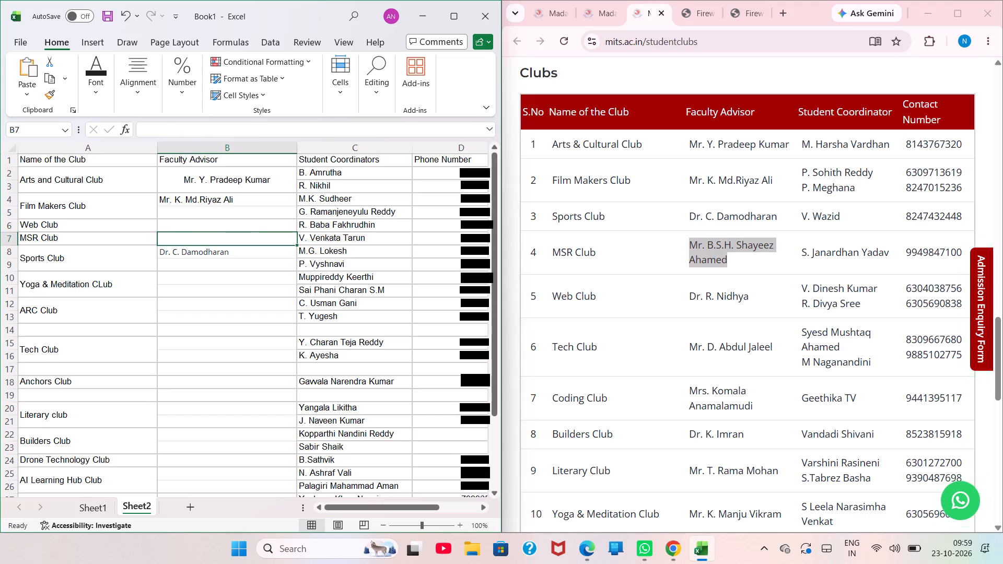
{"action": "key", "text": "ctrl+v"}
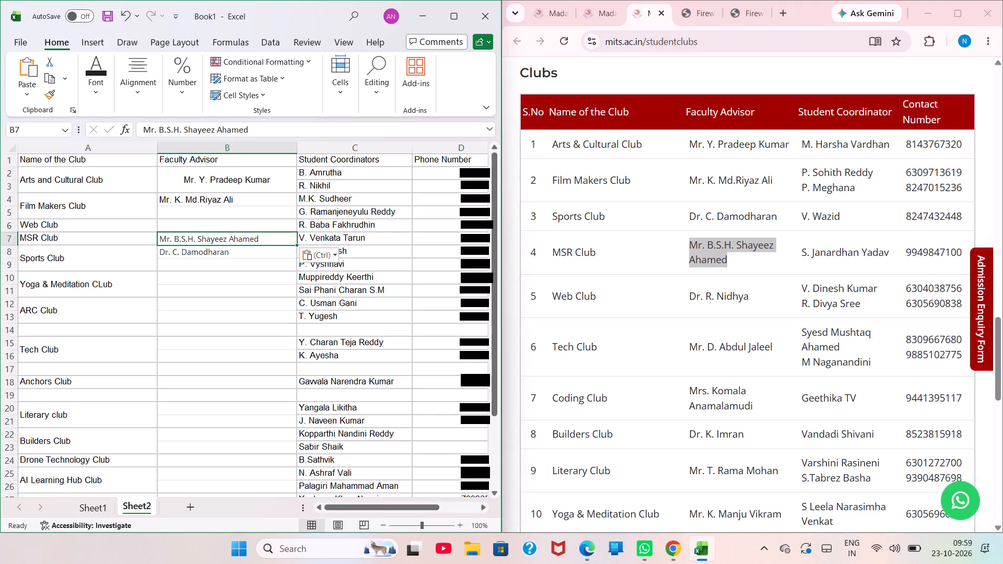
Copy the Tech Club's faculty advisor name from the web page's clubs table into cell B15.
{"action": "triple_click", "coordinate": [711, 297]}
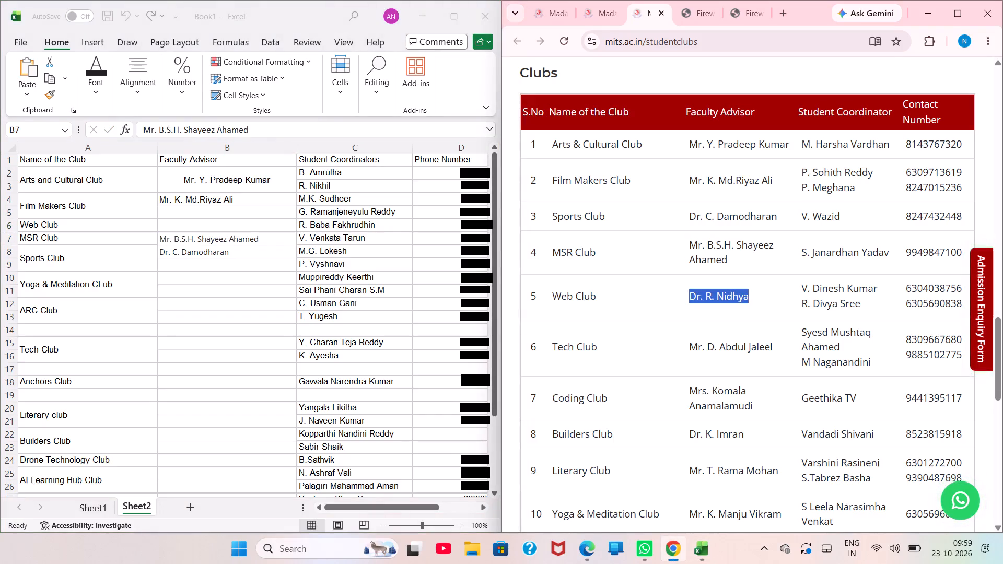
{"action": "triple_click", "coordinate": [707, 344]}
{"action": "key", "text": "ctrl+c"}
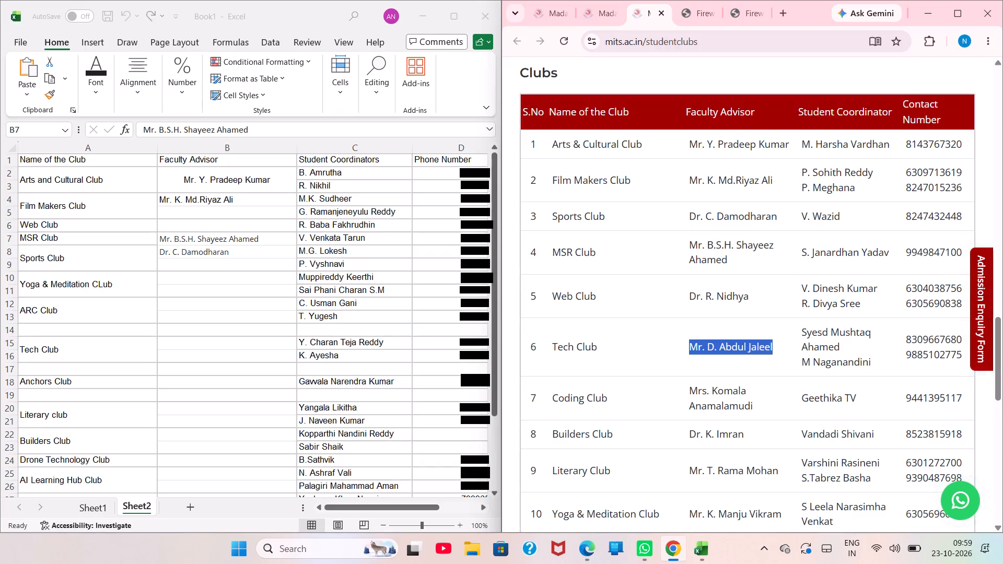
{"action": "key", "text": "ctrl+c"}
{"action": "key", "text": "ctrl+c"}
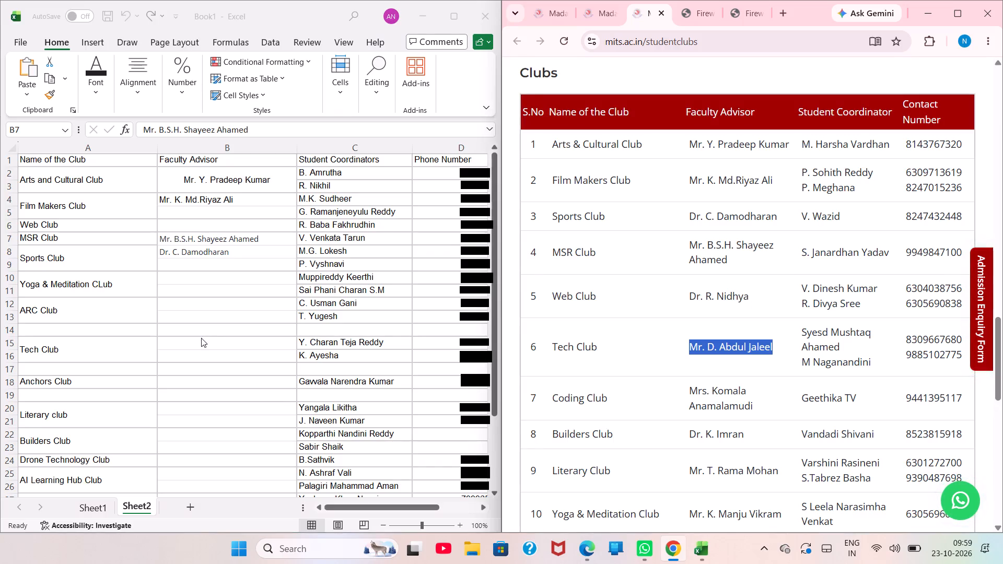
{"action": "double_click", "coordinate": [201, 338]}
{"action": "double_click", "coordinate": [196, 341]}
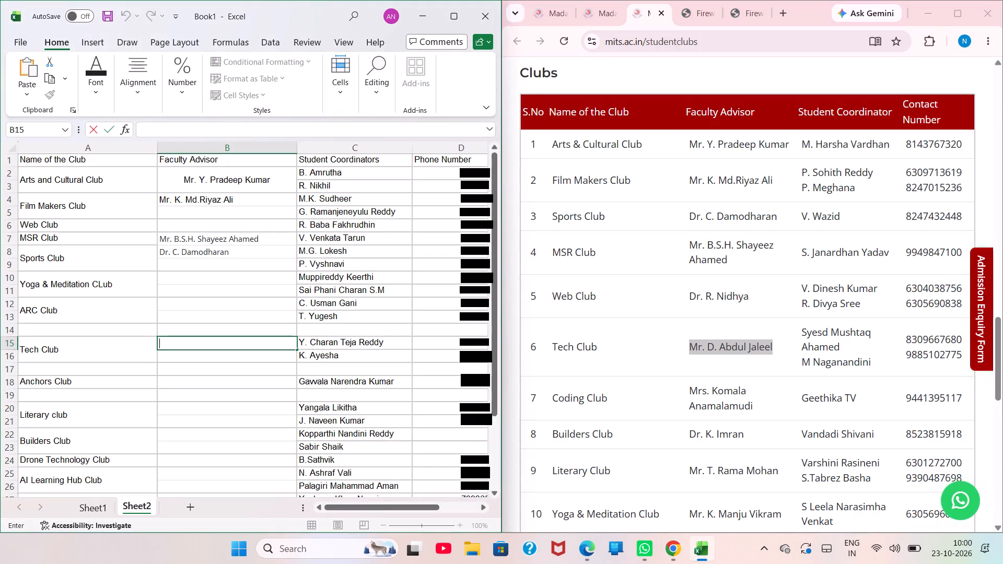
{"action": "key", "text": "ctrl+v"}
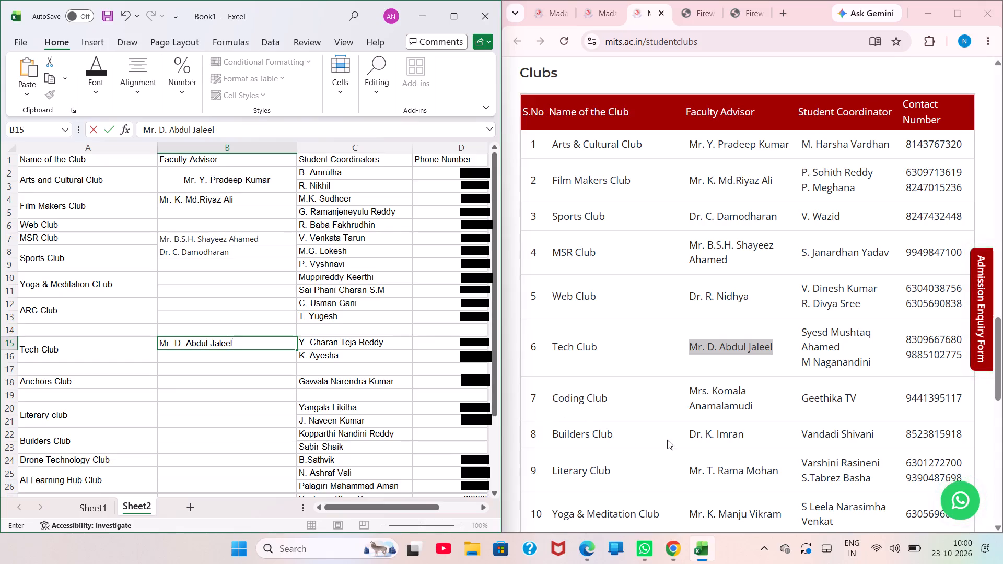
Select the Coding Club's faculty advisor name in the web page's clubs table.
{"action": "triple_click", "coordinate": [692, 393]}
{"action": "left_click", "coordinate": [692, 393]}
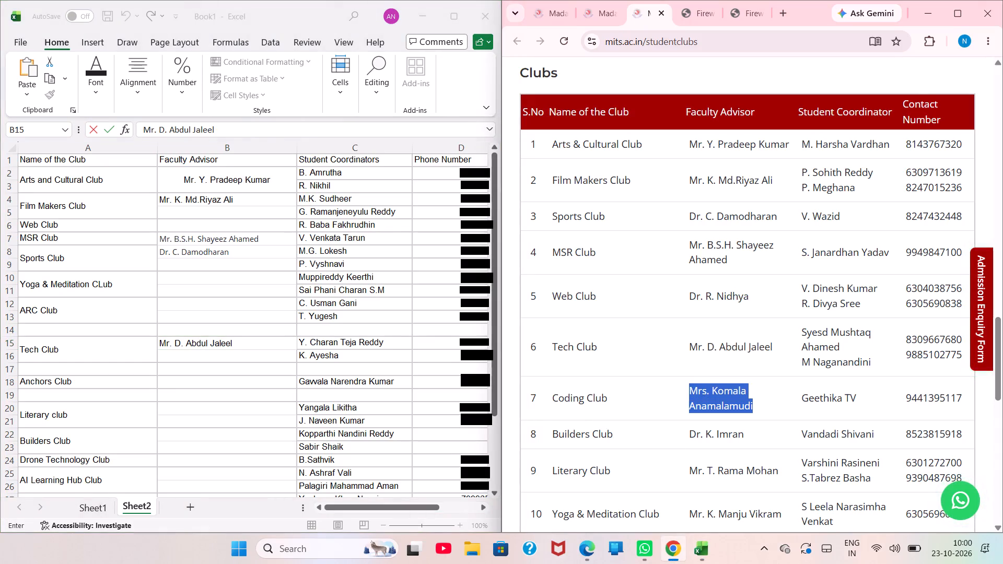
Copy the selected Coding Club faculty advisor name and paste it into cell B31 in the Coding Club row.
{"action": "key", "text": "ctrl+c"}
{"action": "key", "text": "ctrl+c"}
{"action": "key", "text": "ctrl+c"}
{"action": "key", "text": "ctrl+c"}
{"action": "key", "text": "ctrl+c"}
{"action": "key", "text": "ctrl+c"}
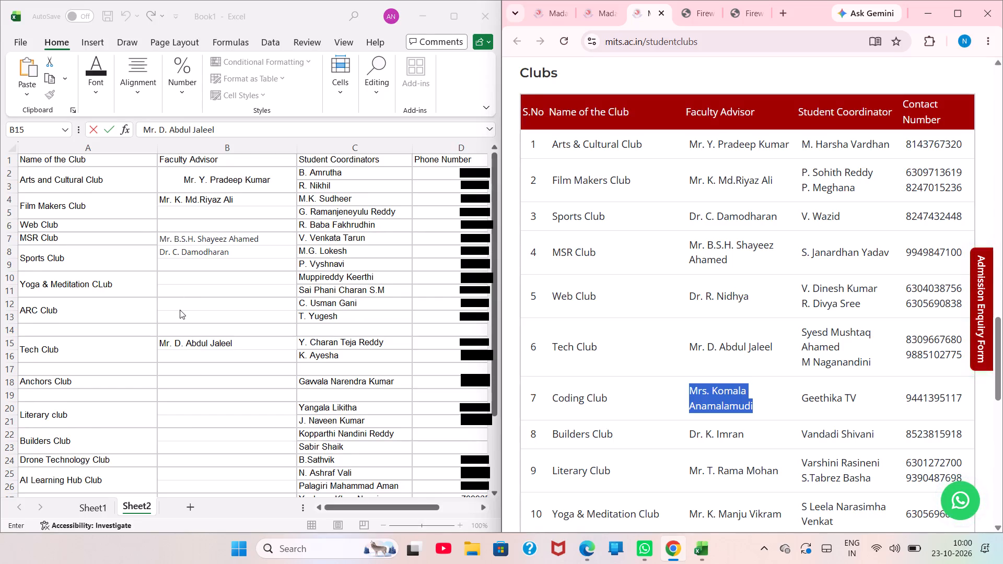
{"action": "scroll", "coordinate": [180, 310], "scroll_direction": "down", "scroll_amount": 4}
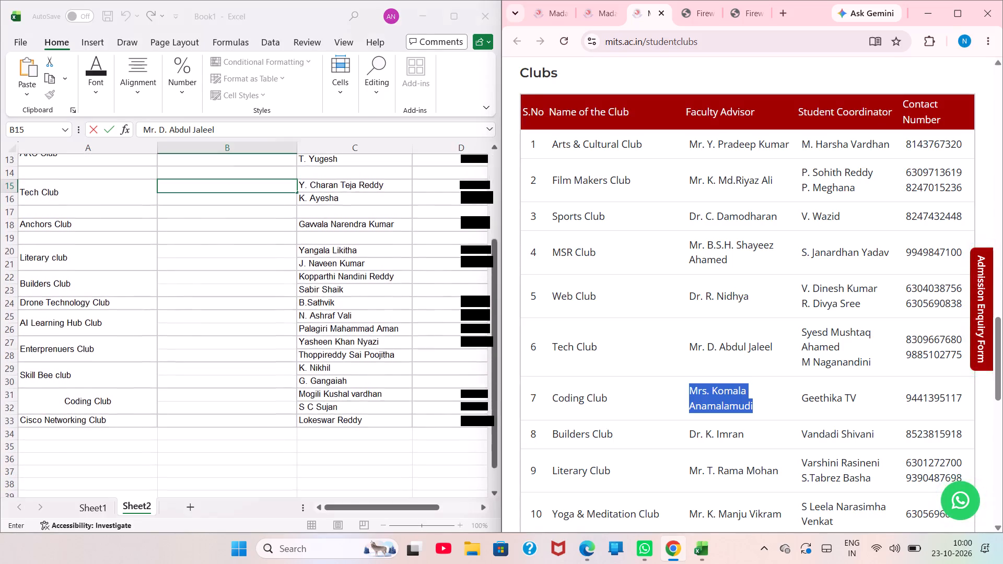
{"action": "double_click", "coordinate": [192, 403]}
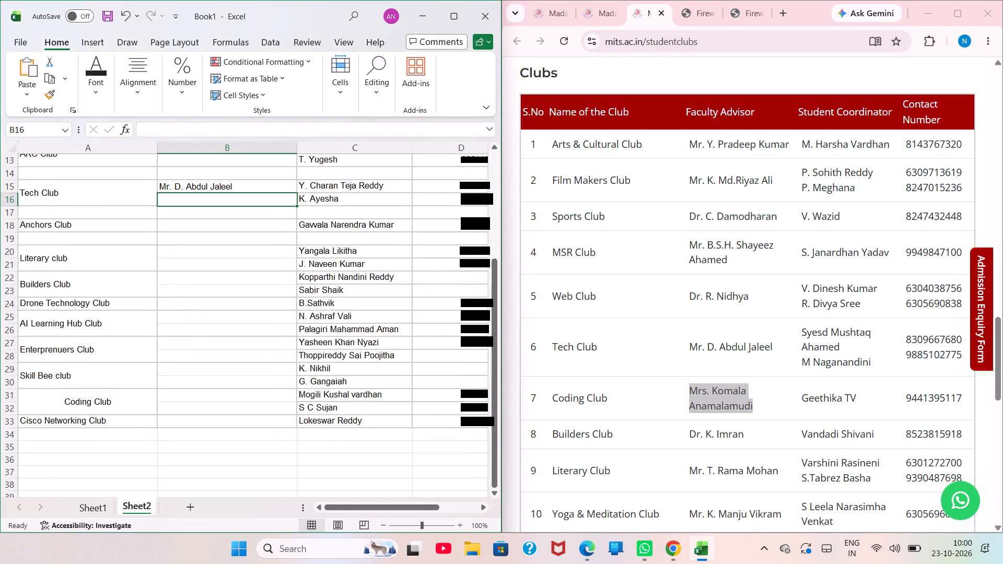
{"action": "triple_click", "coordinate": [215, 399]}
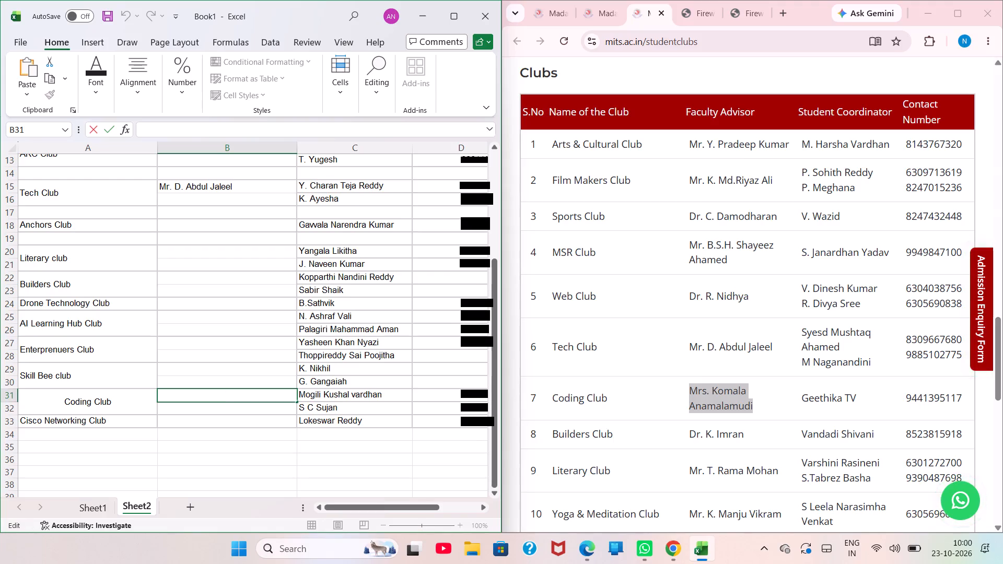
{"action": "key", "text": "ctrl+v"}
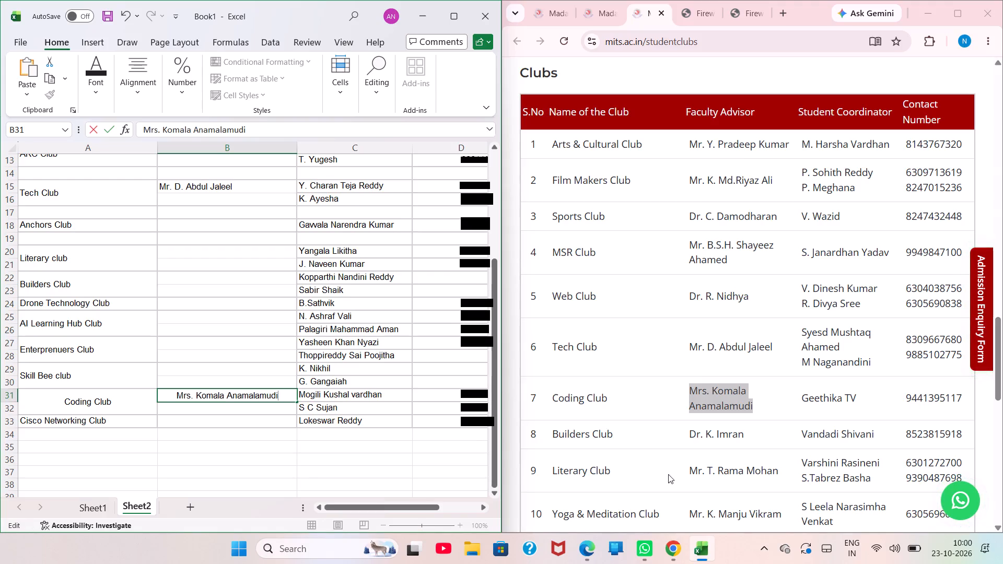
Copy the Builders Club's faculty advisor name from the web page's clubs table into cell B22.
{"action": "triple_click", "coordinate": [717, 435]}
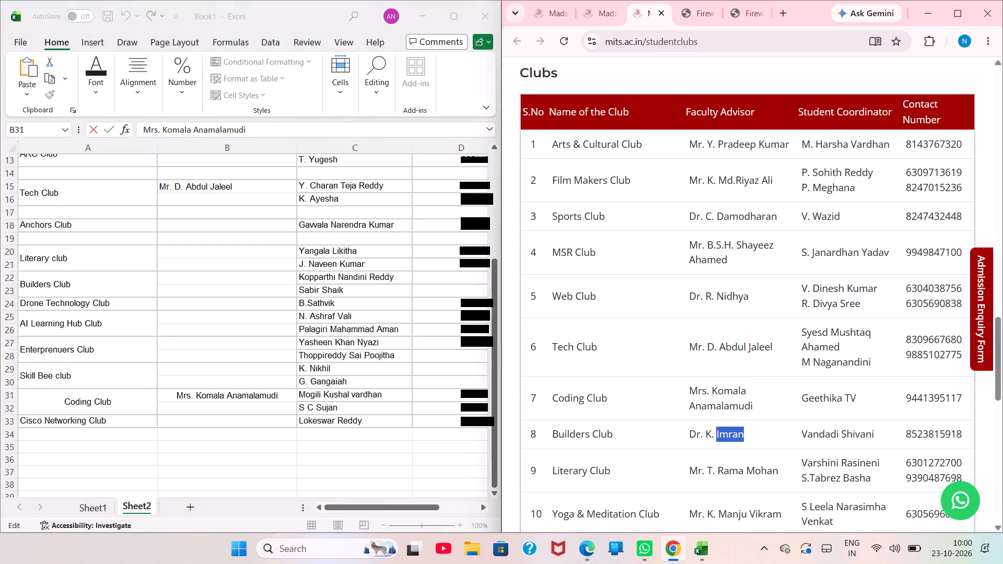
{"action": "key", "text": "ctrl+c"}
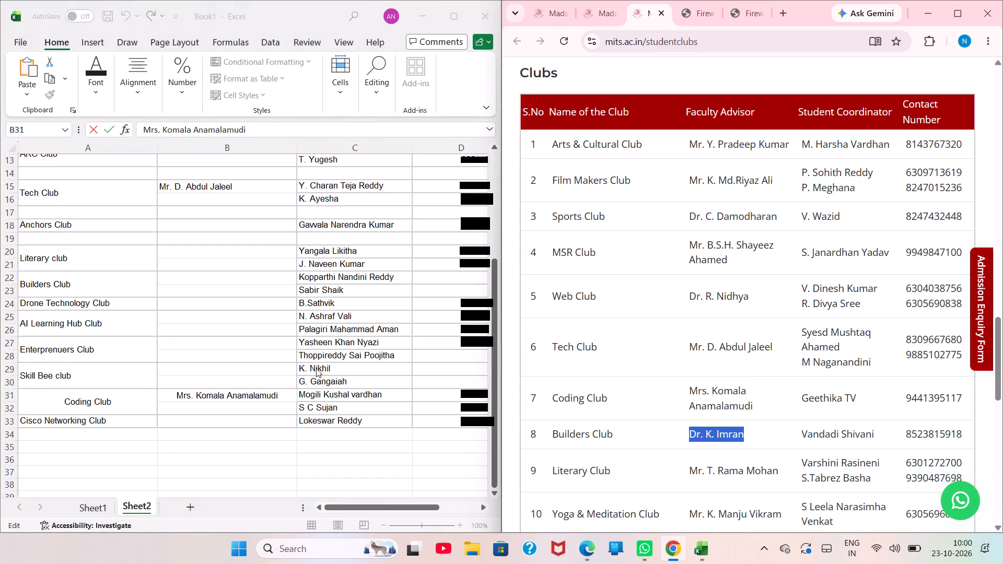
{"action": "right_click", "coordinate": [113, 348]}
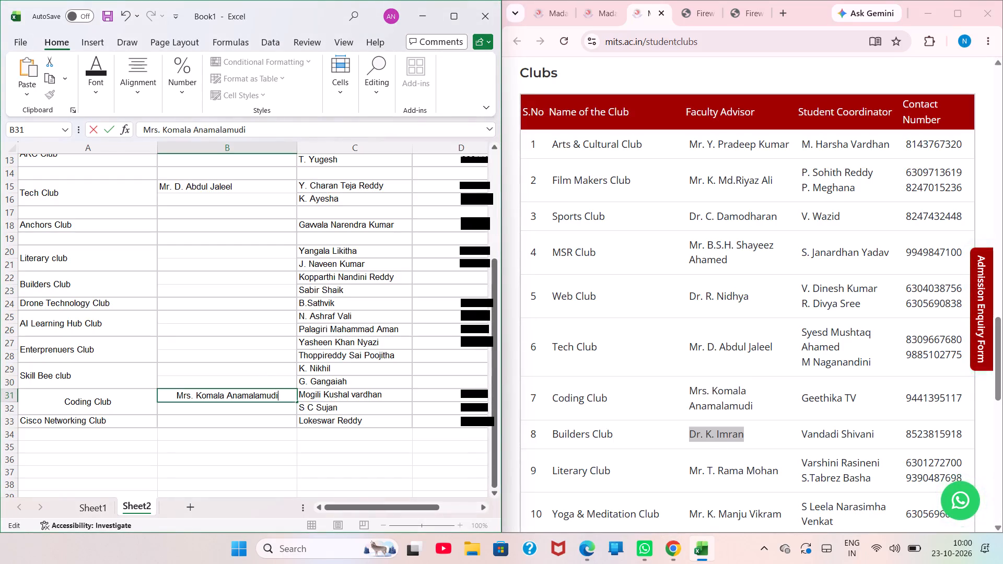
{"action": "double_click", "coordinate": [176, 279]}
{"action": "key", "text": "ctrl+v"}
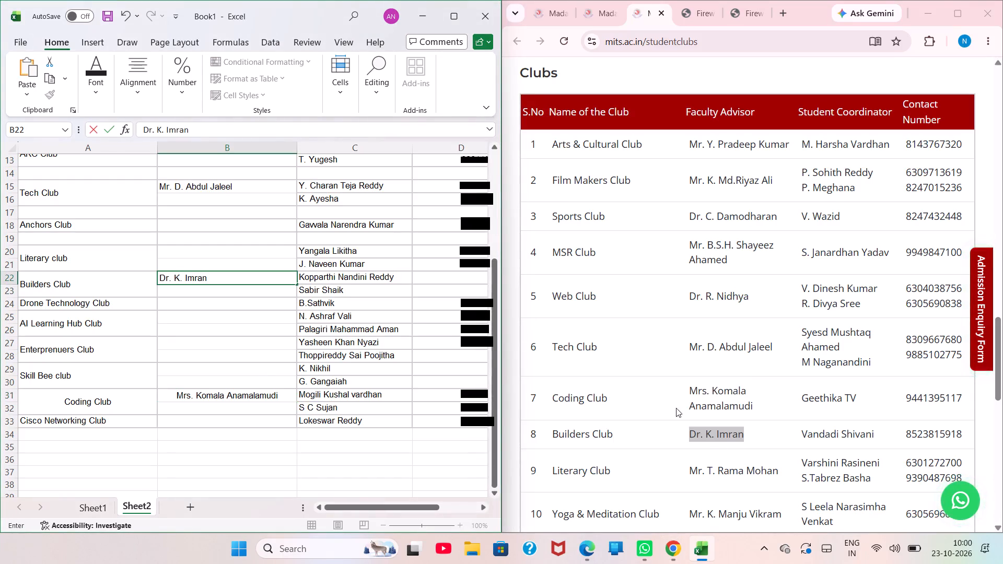
Select the Literary Club's faculty advisor name in the web page's clubs table.
{"action": "triple_click", "coordinate": [752, 471]}
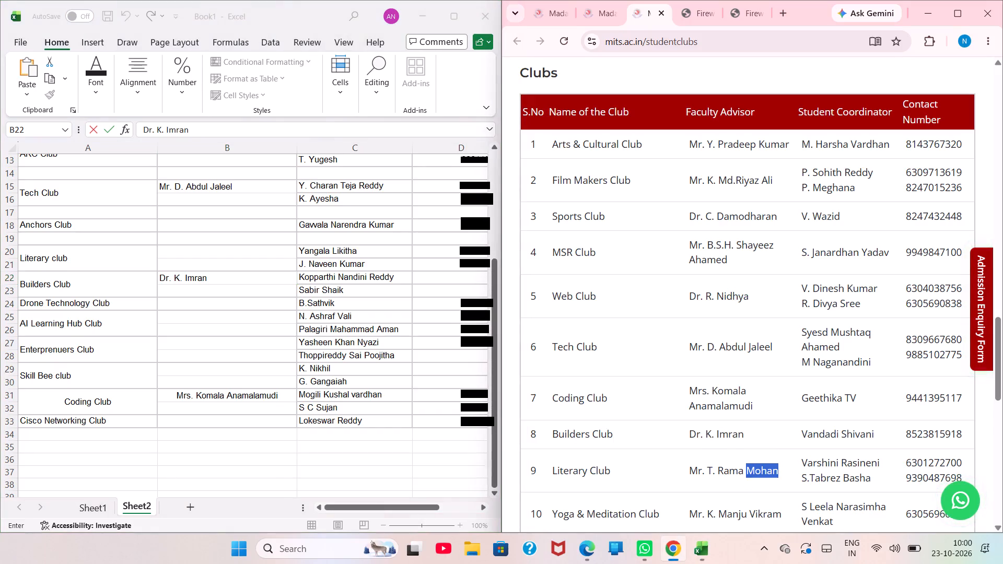
Copy the Literary Club's faculty advisor name from the web page's clubs table into cell B20.
{"action": "left_click", "coordinate": [752, 471]}
{"action": "key", "text": "ctrl+c"}
{"action": "key", "text": "ctrl+c"}
{"action": "key", "text": "ctrl+c"}
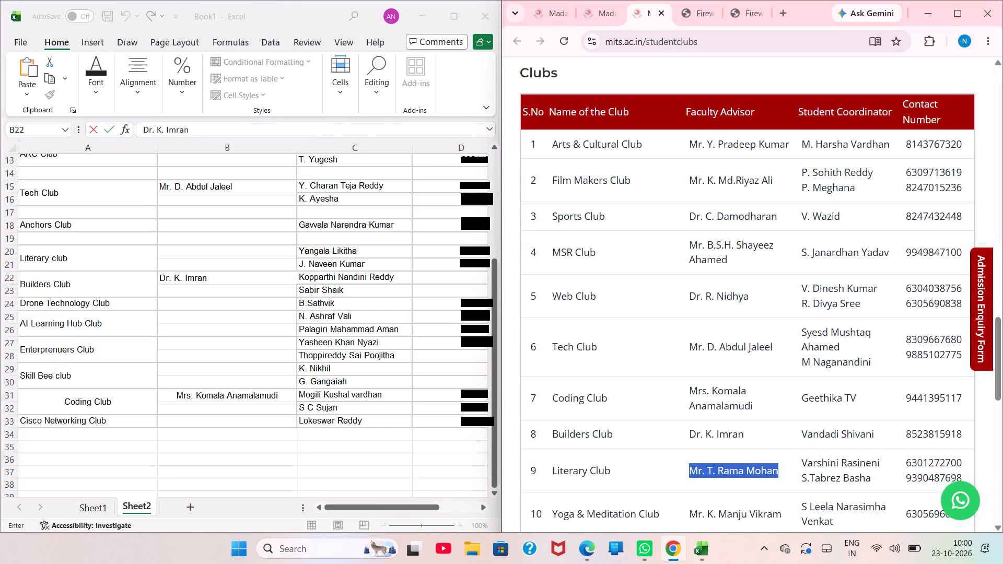
{"action": "key", "text": "ctrl+c"}
{"action": "triple_click", "coordinate": [201, 251]}
{"action": "double_click", "coordinate": [201, 251]}
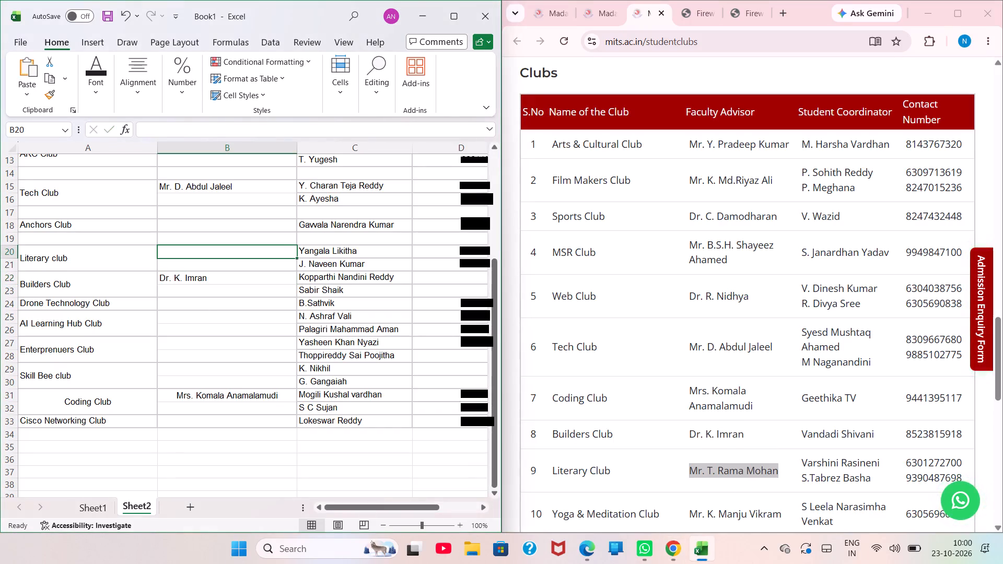
{"action": "key", "text": "ctrl+v"}
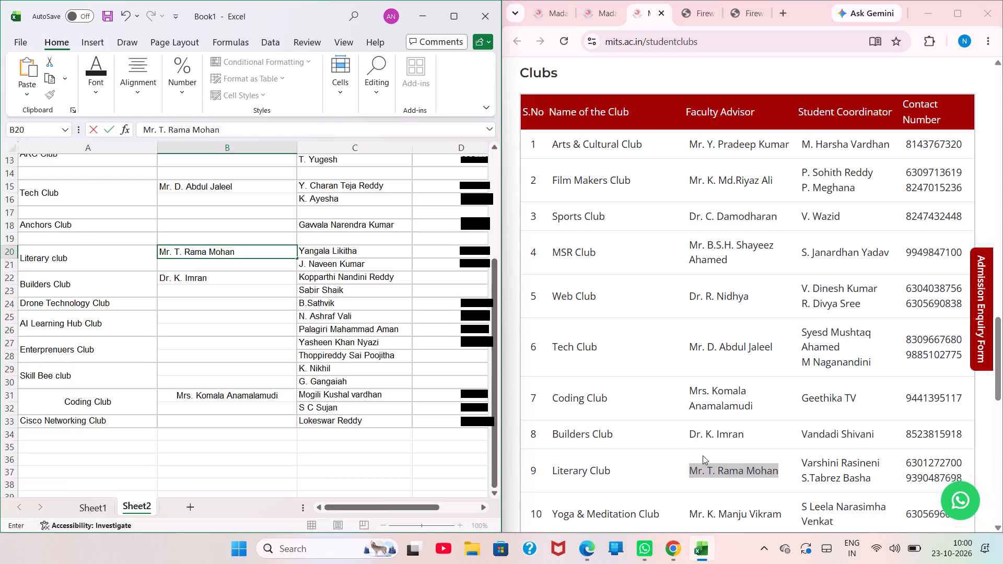
Copy the Yoga & Meditation Club's faculty advisor name from the web page's clubs table into cell B10.
{"action": "scroll", "coordinate": [703, 455], "scroll_direction": "down", "scroll_amount": 3}
{"action": "triple_click", "coordinate": [747, 384]}
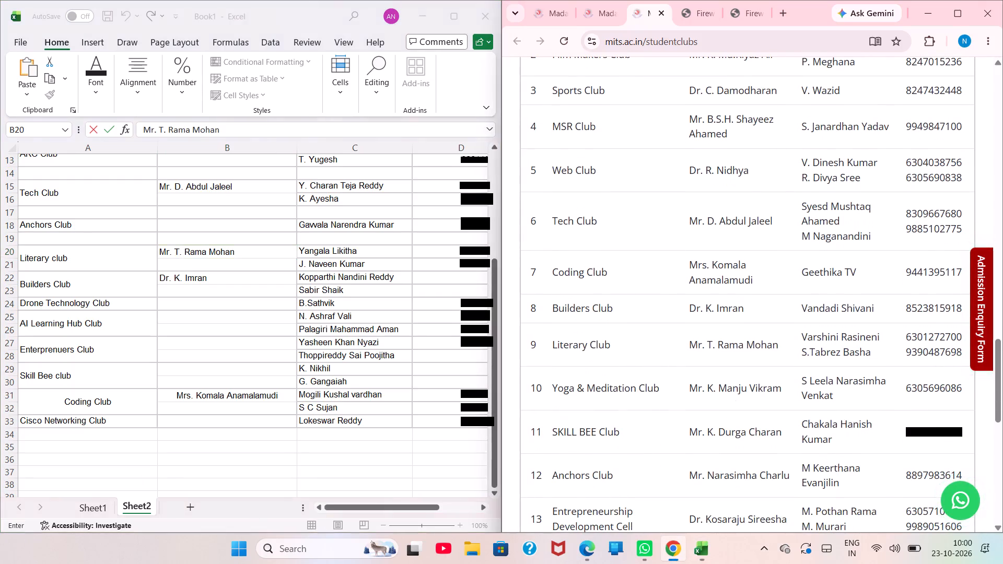
{"action": "left_click", "coordinate": [747, 384]}
{"action": "key", "text": "ctrl+c"}
{"action": "key", "text": "ctrl+c"}
{"action": "key", "text": "ctrl+c"}
{"action": "key", "text": "ctrl+c"}
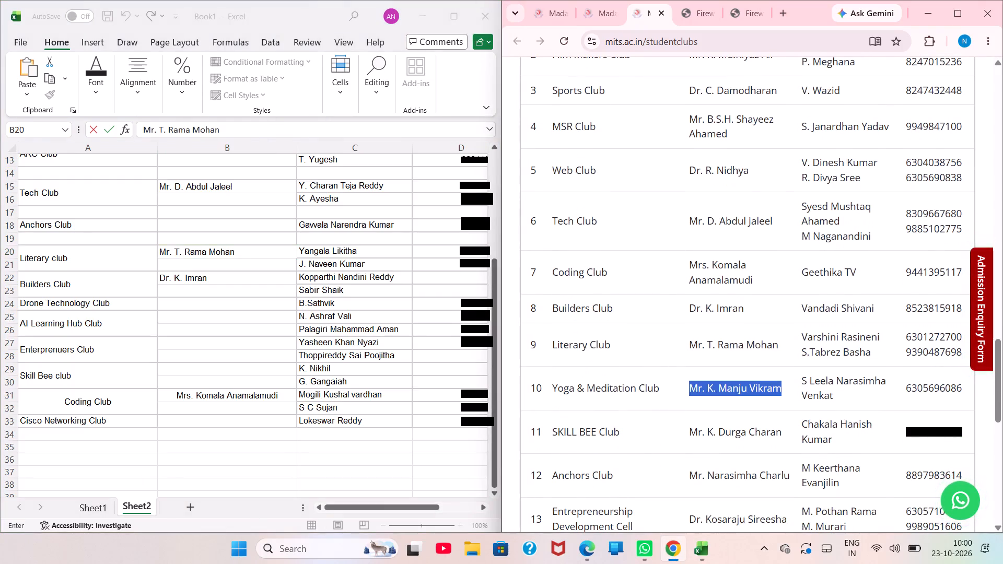
{"action": "key", "text": "ctrl+c"}
{"action": "scroll", "coordinate": [389, 219], "scroll_direction": "up", "scroll_amount": 6}
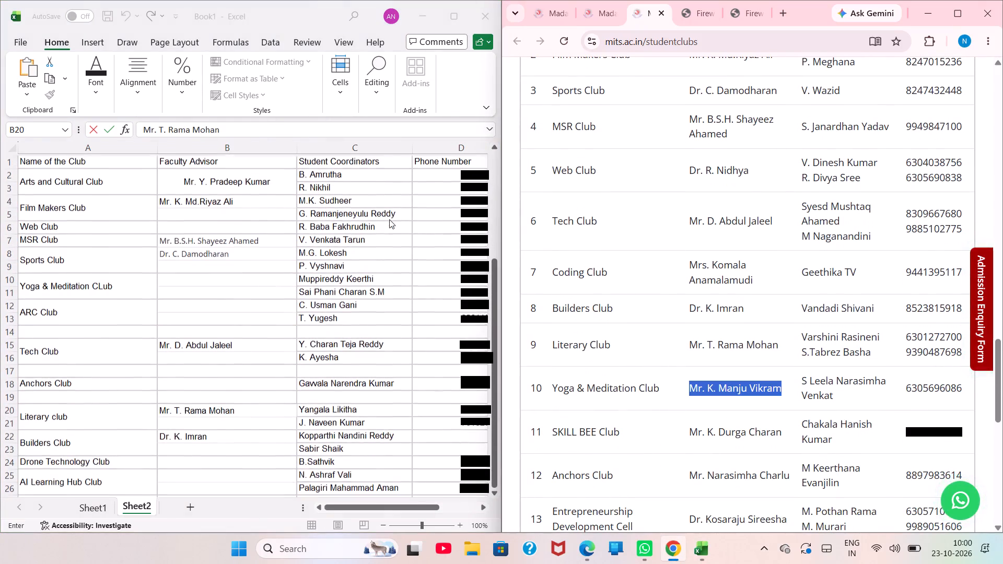
{"action": "triple_click", "coordinate": [221, 278]}
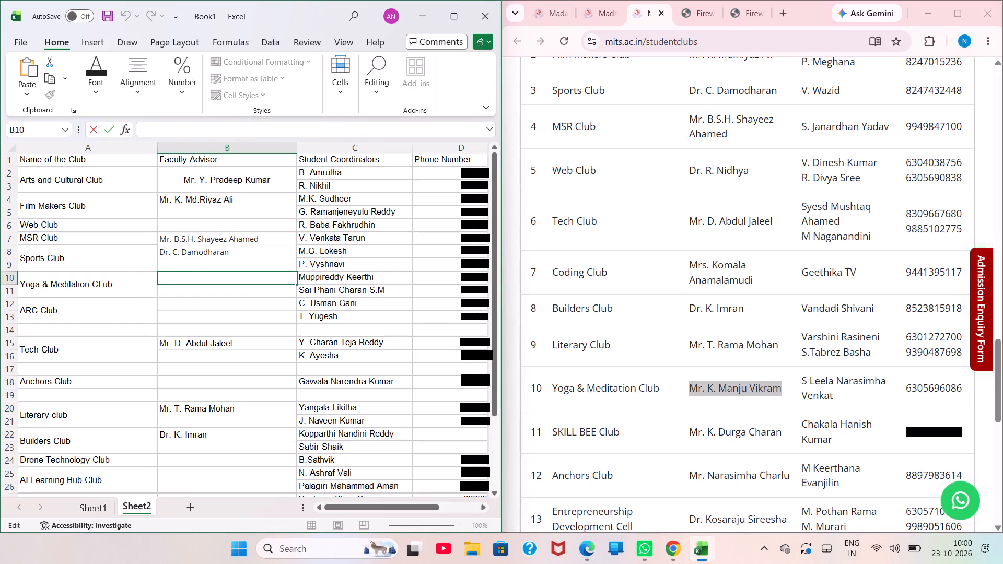
{"action": "key", "text": "ctrl+v"}
Copy the SKILL BEE Club's faculty advisor name from the web table and open the Skill Bee club's Faculty Advisor cell for editing.
{"action": "triple_click", "coordinate": [733, 430]}
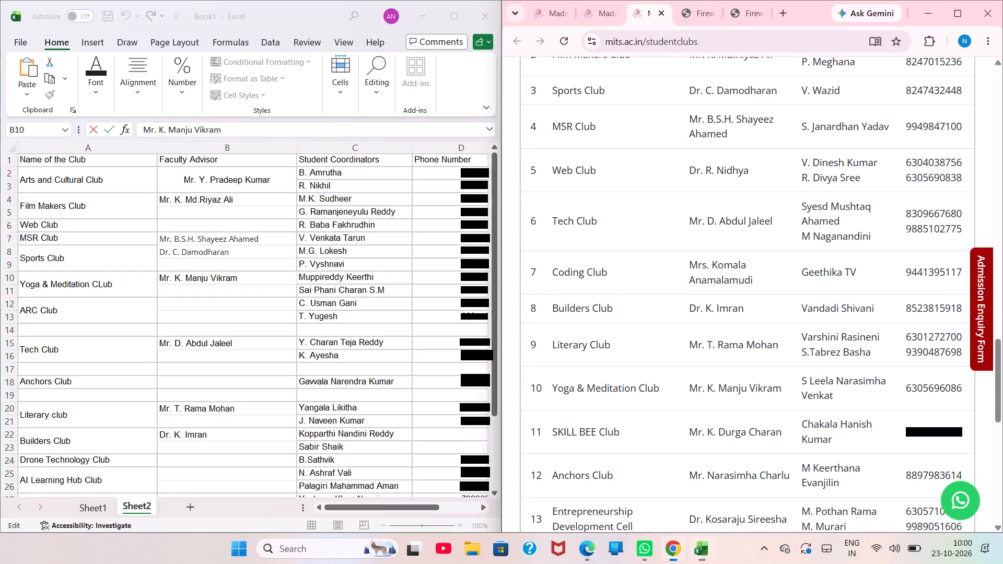
{"action": "left_click", "coordinate": [733, 430]}
{"action": "key", "text": "ctrl+c"}
{"action": "key", "text": "ctrl+c"}
{"action": "key", "text": "ctrl+c"}
{"action": "key", "text": "ctrl+c"}
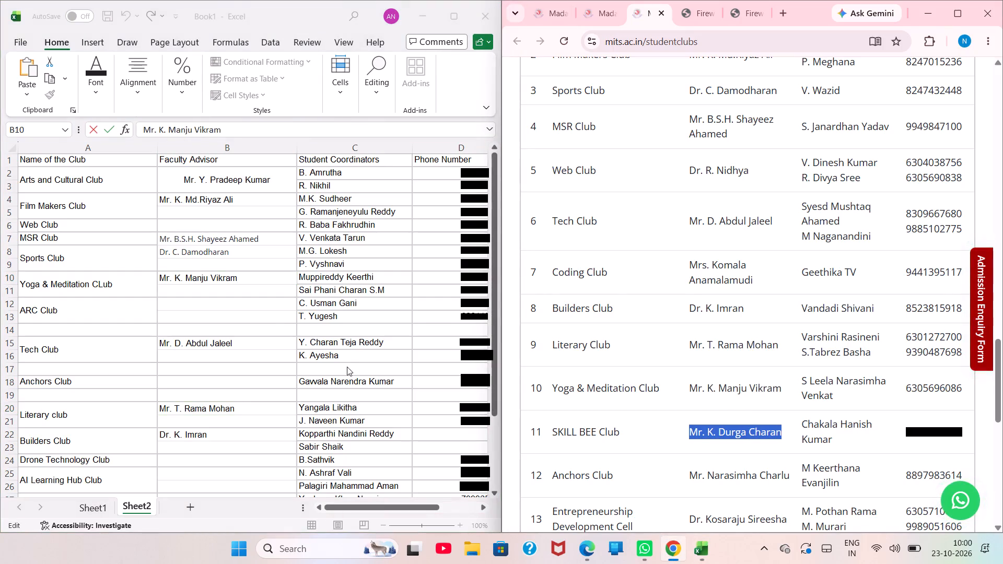
{"action": "scroll", "coordinate": [195, 393], "scroll_direction": "down", "scroll_amount": 2}
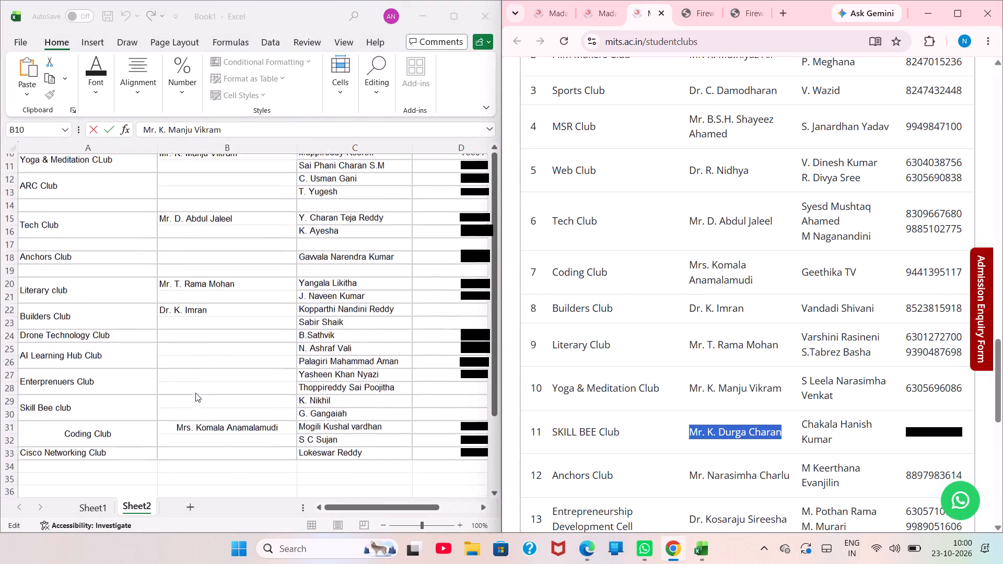
{"action": "triple_click", "coordinate": [206, 395]}
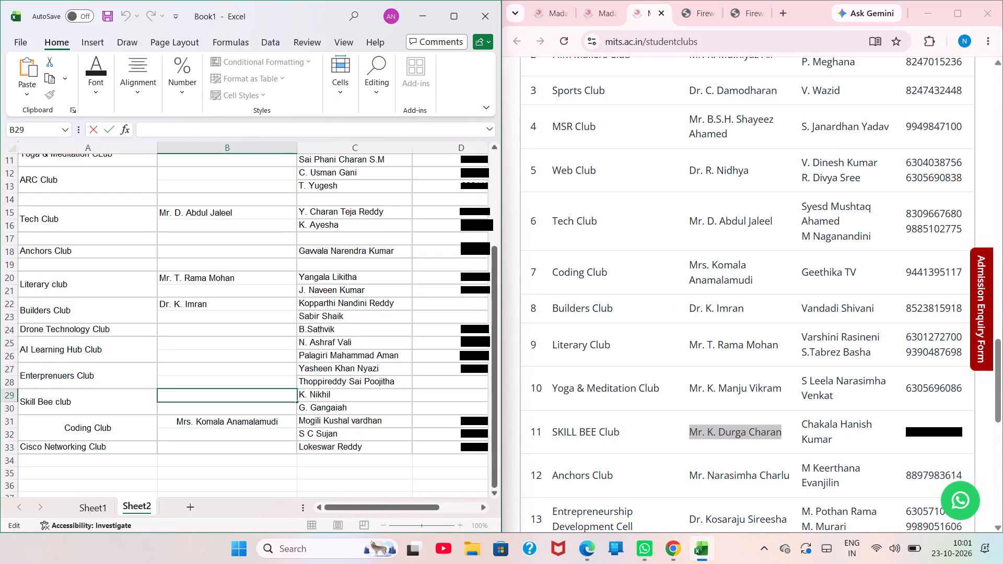
Paste the copied SKILL BEE Club faculty advisor name into cell B29.
{"action": "key", "text": "ctrl+v"}
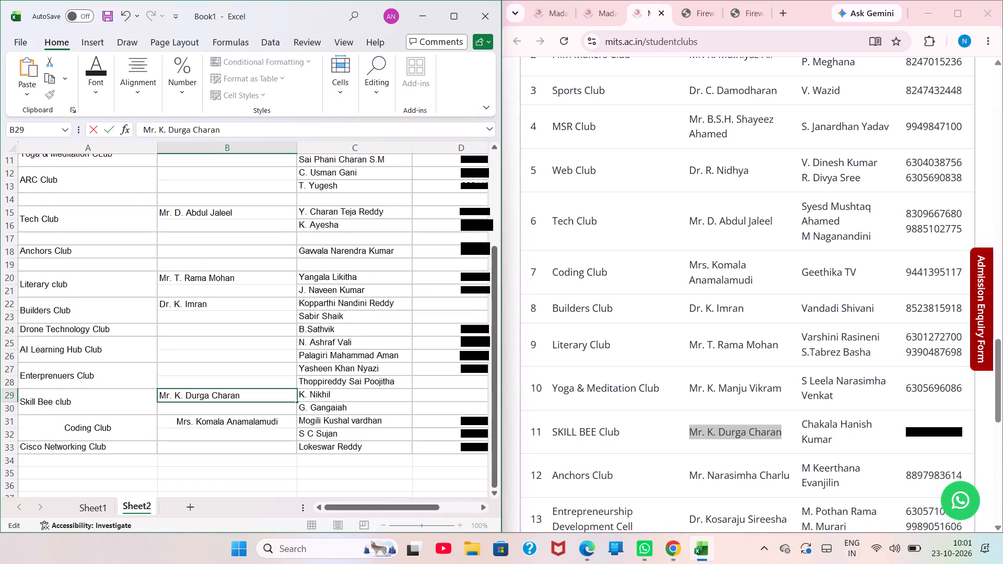
Copy the Anchors Club's faculty advisor name from the web page's clubs table into cell B18.
{"action": "triple_click", "coordinate": [744, 474]}
{"action": "key", "text": "ctrl+c"}
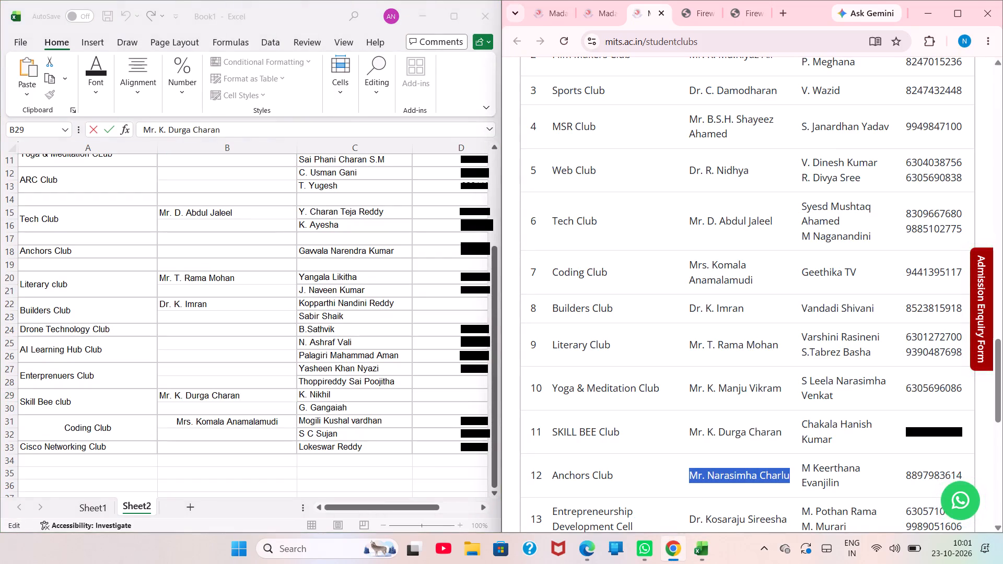
{"action": "key", "text": "ctrl+c"}
{"action": "key", "text": "ctrl+c"}
{"action": "key", "text": "ctrl+c"}
{"action": "key", "text": "ctrl+c"}
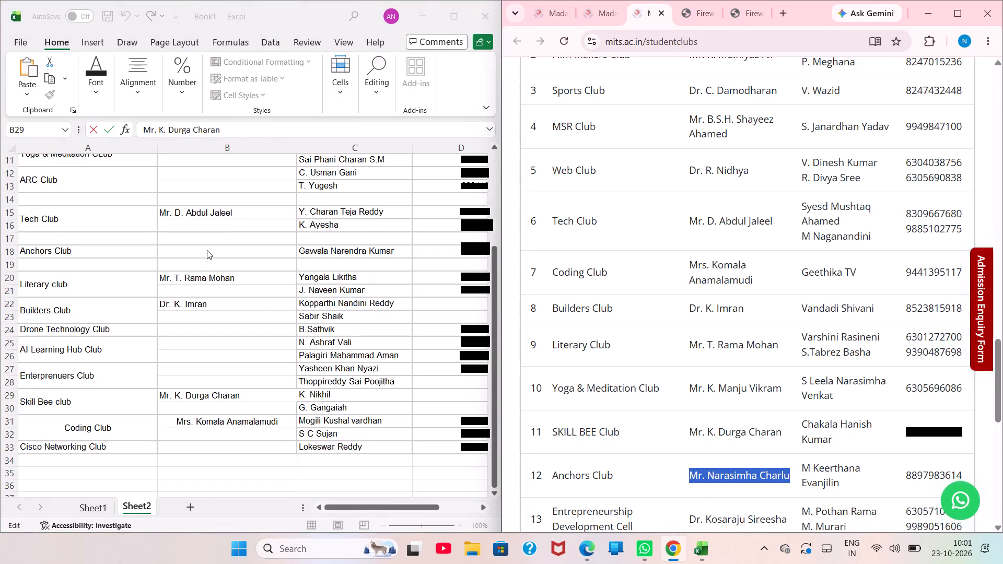
{"action": "triple_click", "coordinate": [206, 249]}
{"action": "triple_click", "coordinate": [206, 249]}
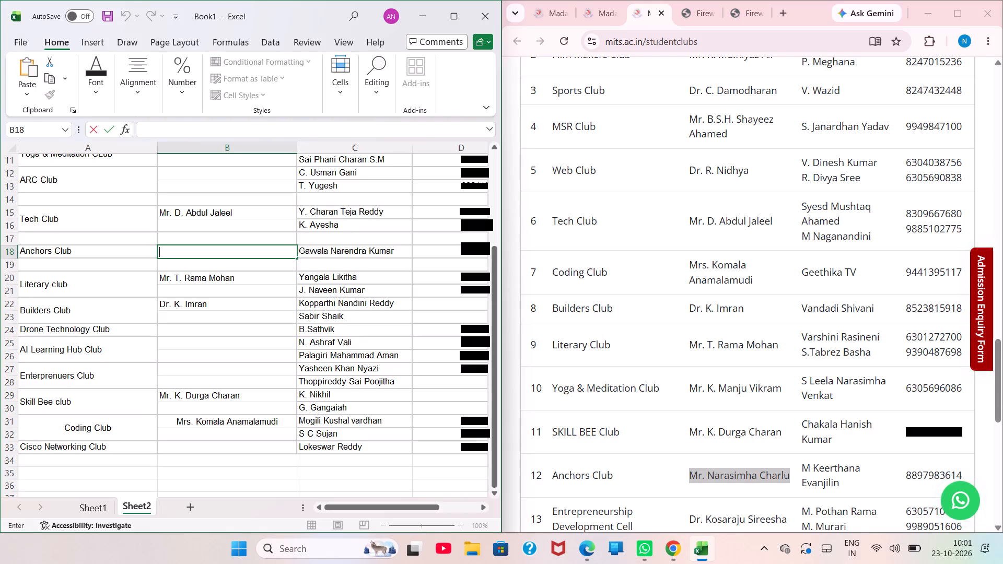
{"action": "key", "text": "ctrl+v"}
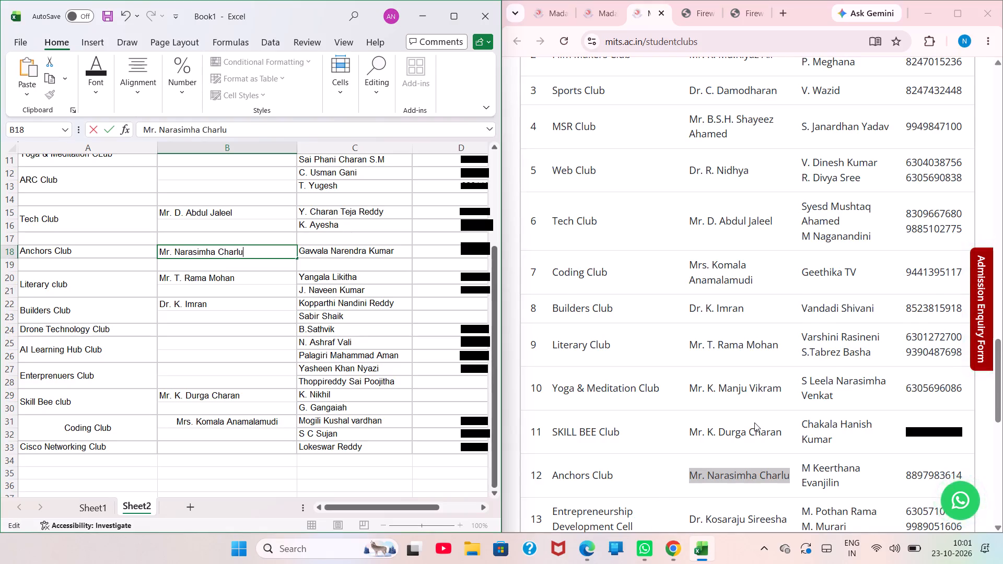
Copy the Entrepreneurship Development Cell's faculty advisor name from the web table into cell B27 of the Enterprenuers Club row.
{"action": "scroll", "coordinate": [754, 422], "scroll_direction": "down", "scroll_amount": 4}
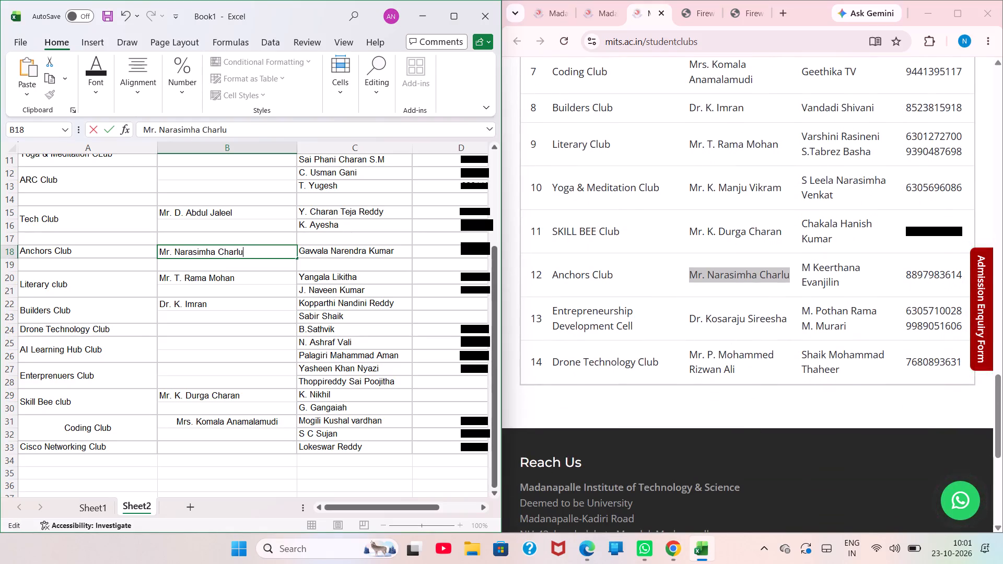
{"action": "triple_click", "coordinate": [722, 316]}
{"action": "left_click", "coordinate": [722, 316]}
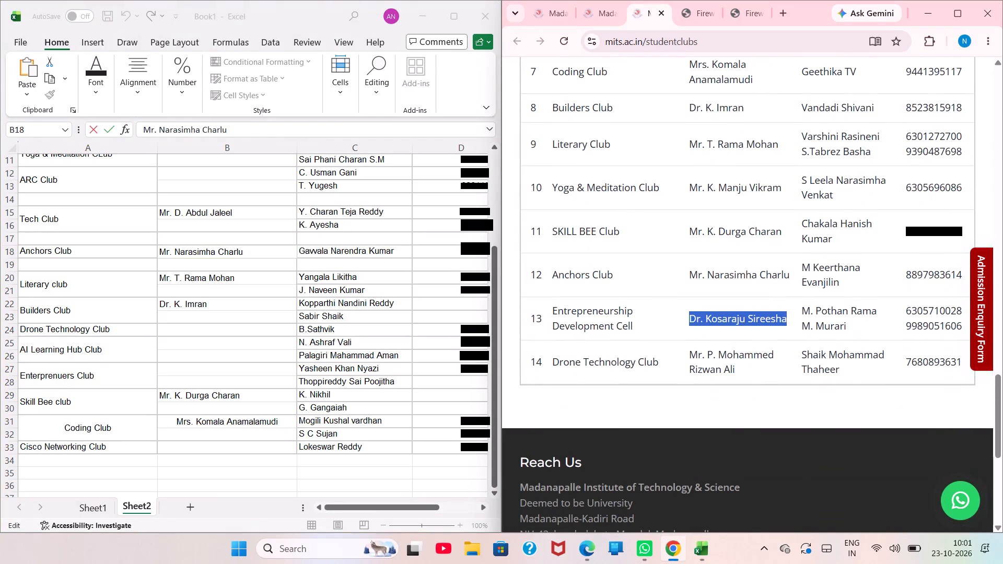
{"action": "key", "text": "ctrl+c"}
{"action": "key", "text": "ctrl+c"}
{"action": "key", "text": "ctrl+c"}
{"action": "key", "text": "ctrl+c"}
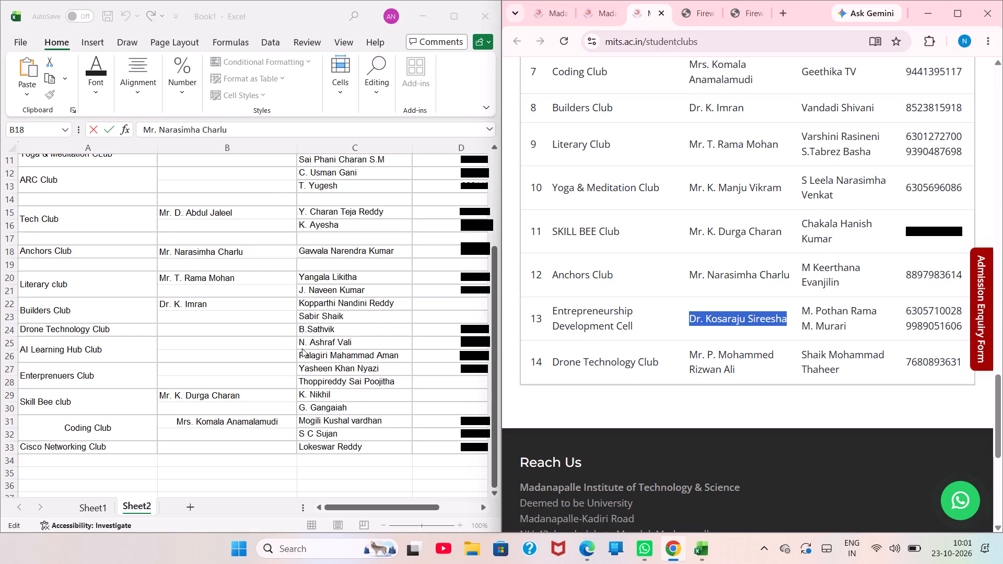
{"action": "scroll", "coordinate": [164, 347], "scroll_direction": "up", "scroll_amount": 2}
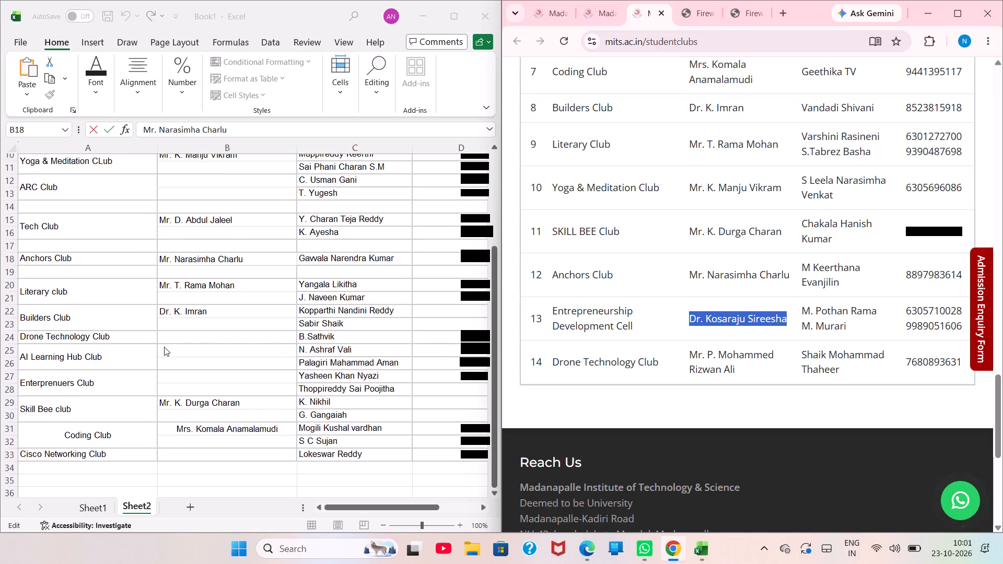
{"action": "scroll", "coordinate": [164, 347], "scroll_direction": "up", "scroll_amount": 3}
{"action": "scroll", "coordinate": [164, 347], "scroll_direction": "down", "scroll_amount": 2}
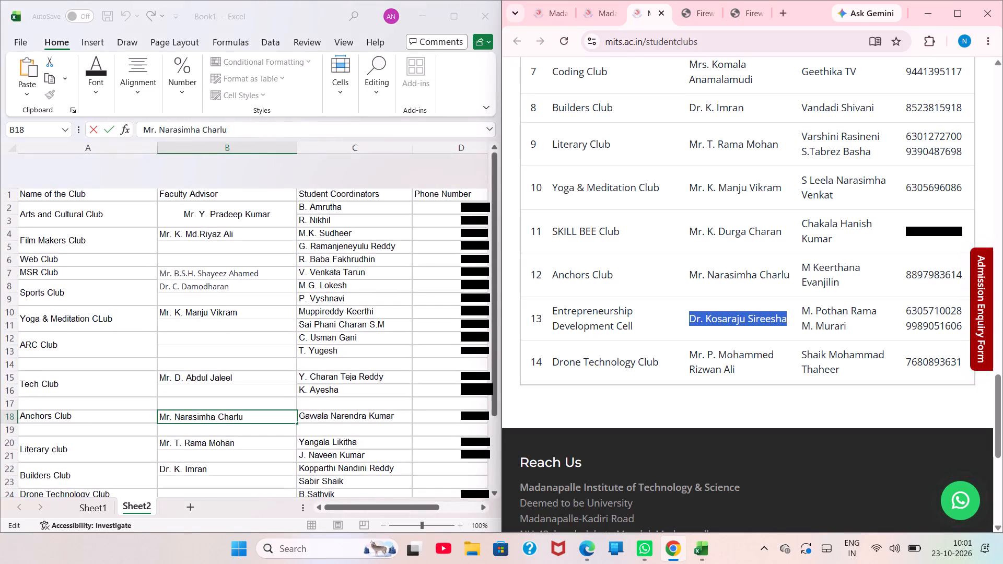
{"action": "scroll", "coordinate": [164, 347], "scroll_direction": "down", "scroll_amount": 4}
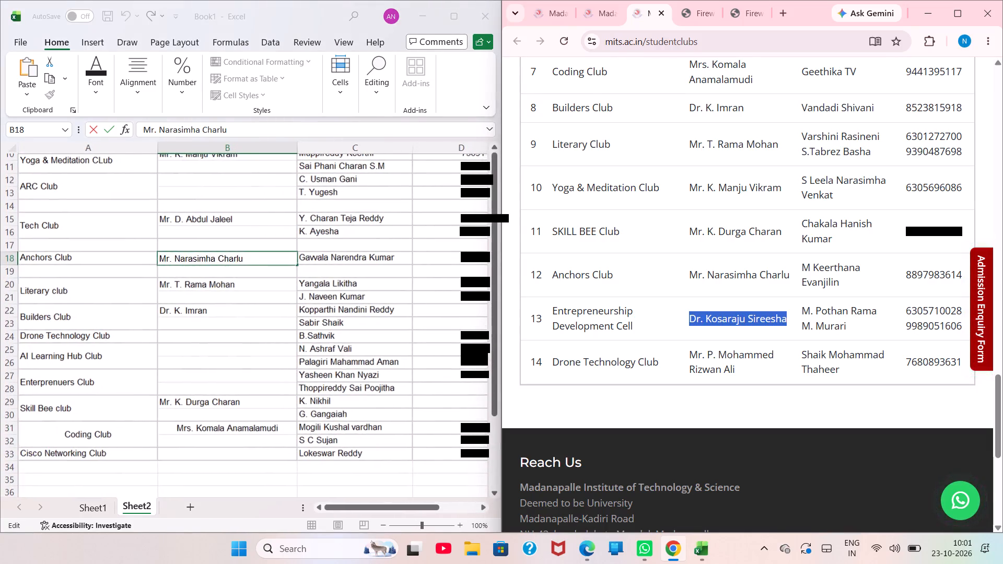
{"action": "triple_click", "coordinate": [188, 382]}
{"action": "key", "text": "ctrl+v"}
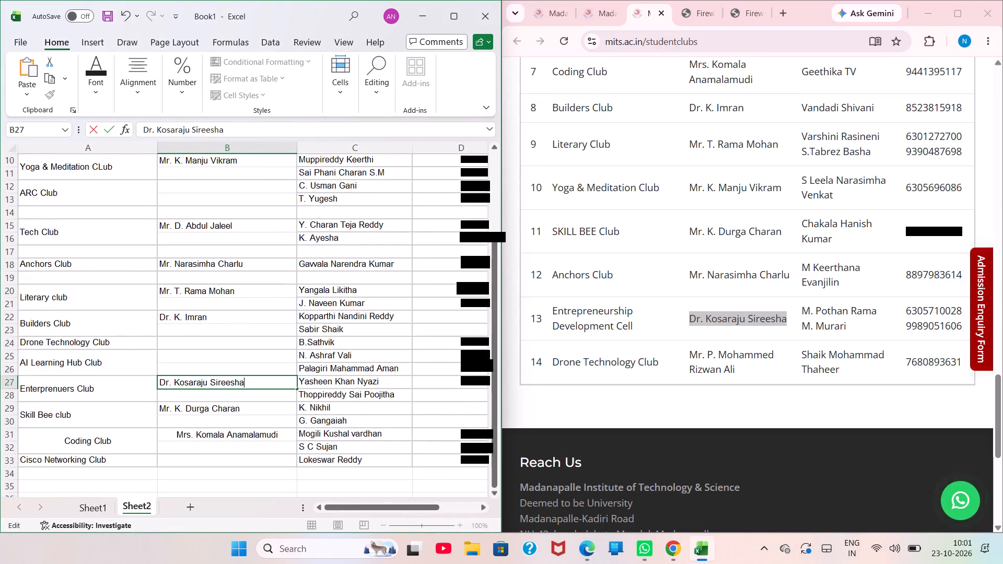
Copy the Drone Technology Club's faculty advisor name from the web table and select cell B24 for it.
{"action": "triple_click", "coordinate": [698, 356]}
{"action": "left_click", "coordinate": [698, 356]}
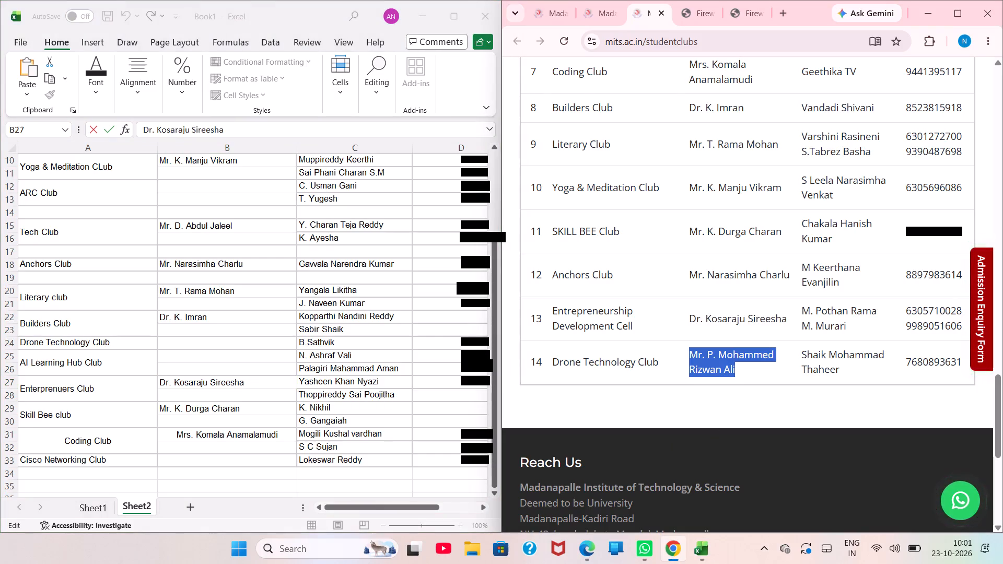
{"action": "key", "text": "ctrl+c"}
{"action": "key", "text": "ctrl+c"}
{"action": "key", "text": "ctrl+c"}
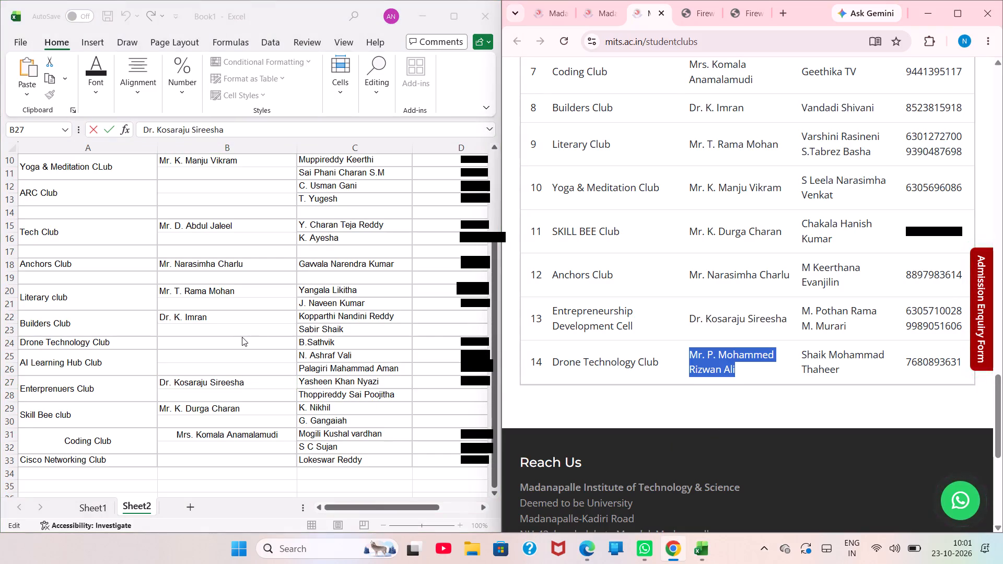
{"action": "triple_click", "coordinate": [235, 342]}
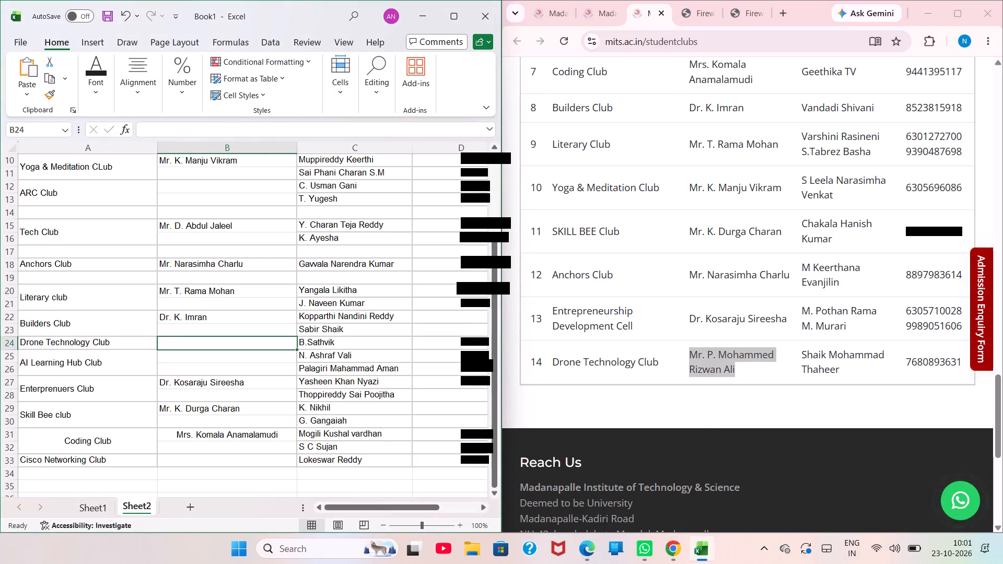
Paste the Drone Technology Club's copied faculty advisor name into cell B24.
{"action": "double_click", "coordinate": [235, 342]}
{"action": "key", "text": "ctrl+v"}
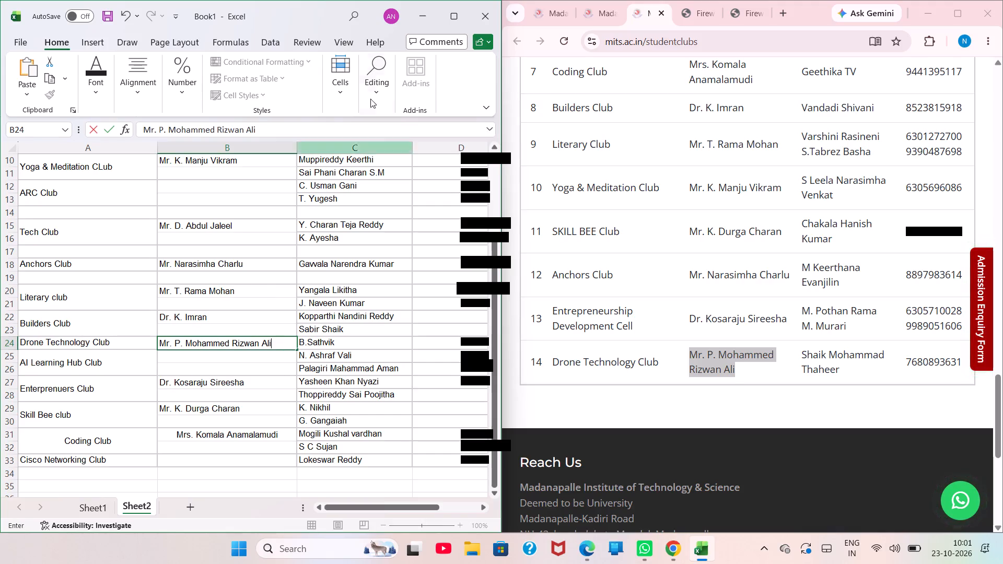
Maximize the workbook window.
{"action": "scroll", "coordinate": [384, 80], "scroll_direction": "down", "scroll_amount": 1}
{"action": "left_click", "coordinate": [459, 10]}
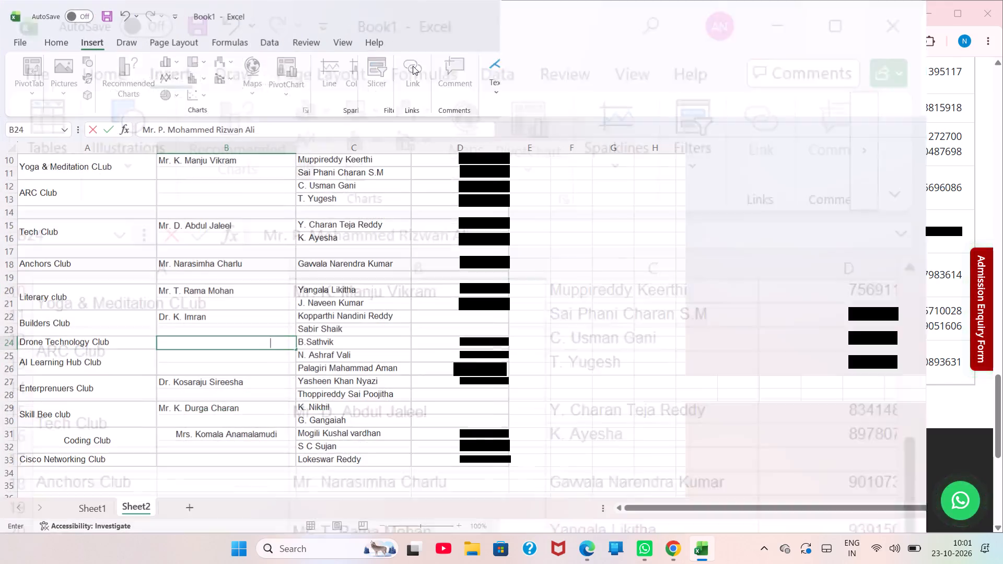
Turn off text wrapping for the Film Makers Club's advisor cells B4:B5, and merge and center them.
{"action": "scroll", "coordinate": [240, 323], "scroll_direction": "up", "scroll_amount": 8}
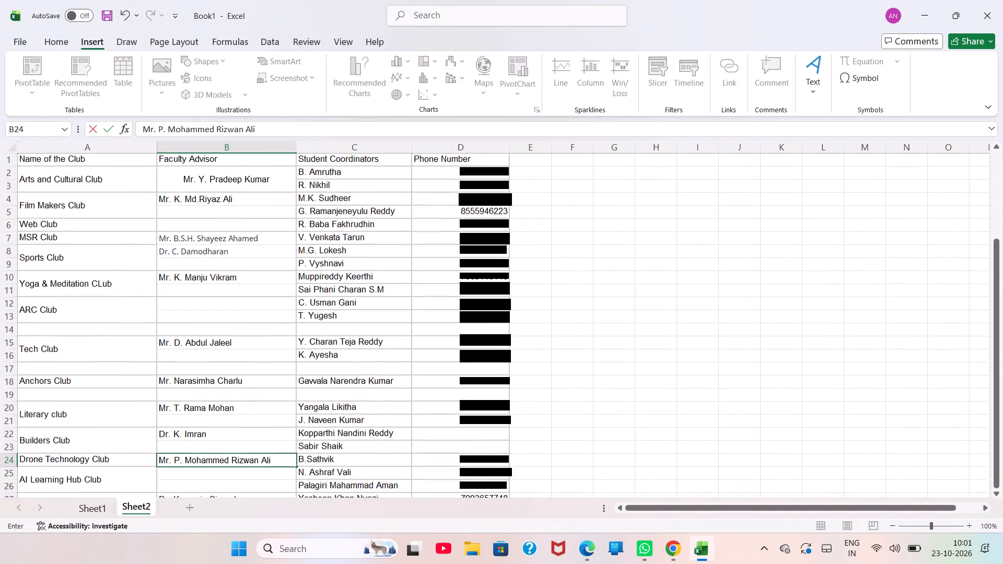
{"action": "left_click_drag", "start_coordinate": [251, 201], "coordinate": [251, 208]}
{"action": "scroll", "coordinate": [224, 74], "scroll_direction": "left", "scroll_amount": 1}
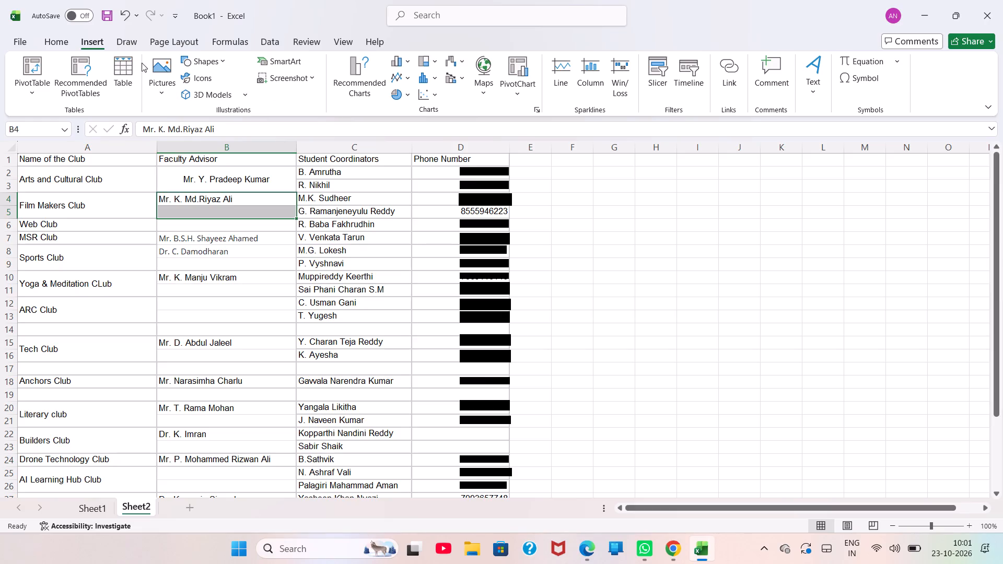
{"action": "left_click", "coordinate": [71, 40]}
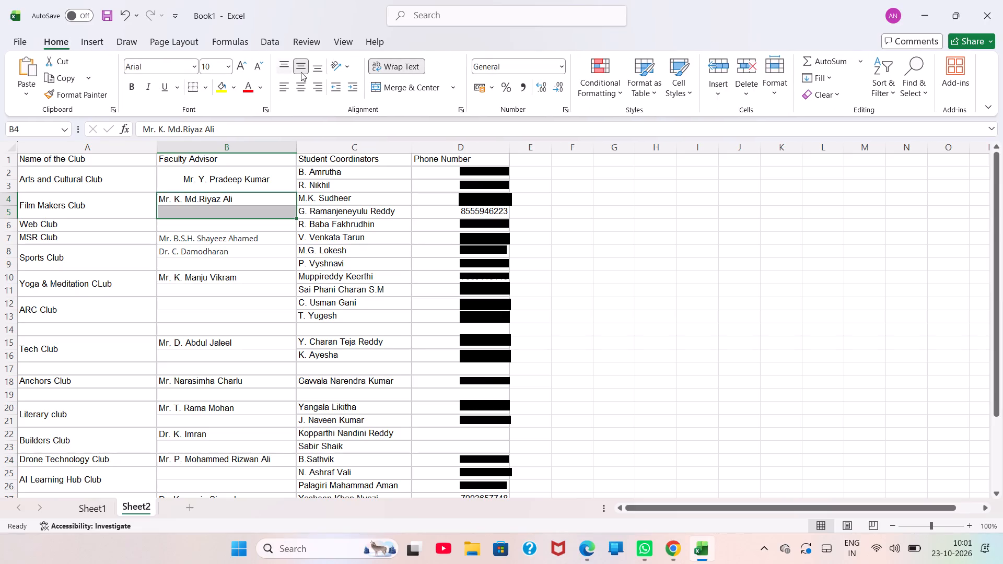
{"action": "left_click", "coordinate": [400, 72]}
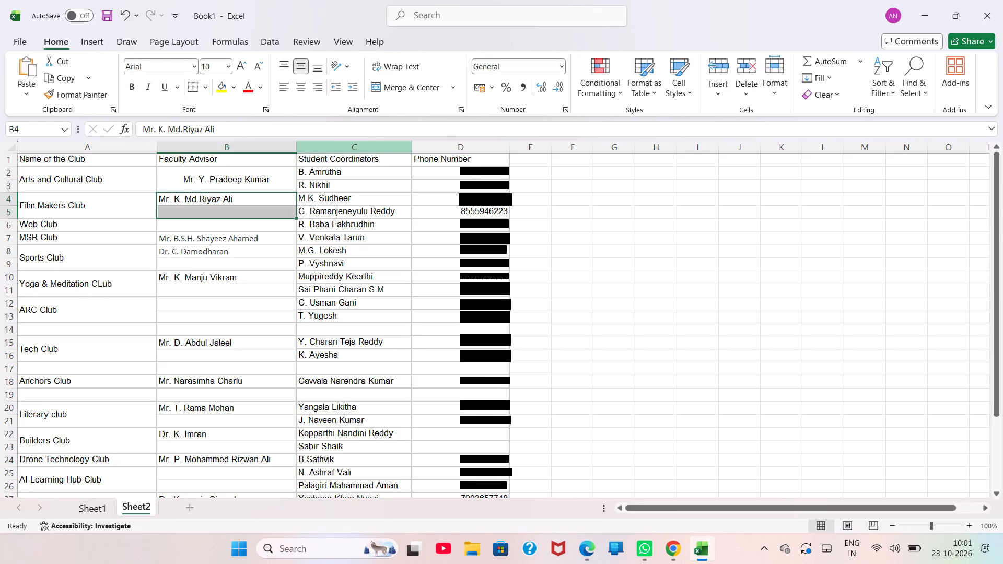
{"action": "left_click", "coordinate": [406, 88]}
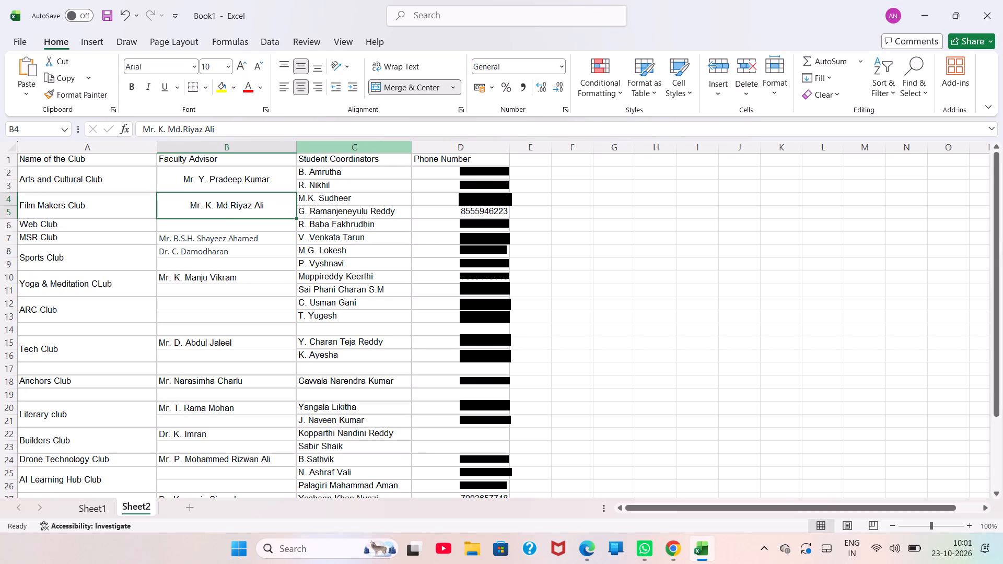
Merge and center the Sports Club's advisor cells B8:B9 and set their font color to black.
{"action": "left_click_drag", "start_coordinate": [216, 251], "coordinate": [224, 262]}
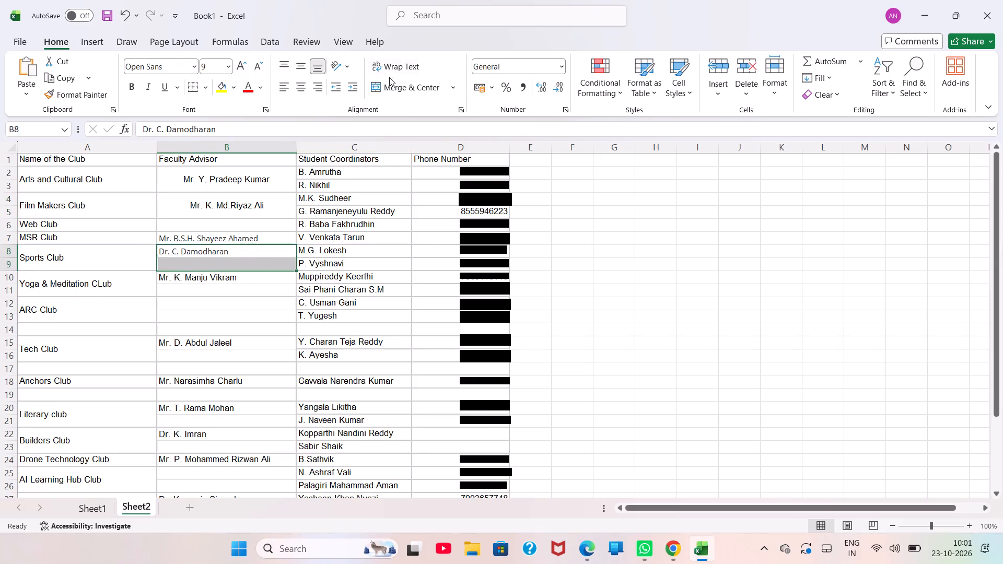
{"action": "left_click", "coordinate": [389, 82]}
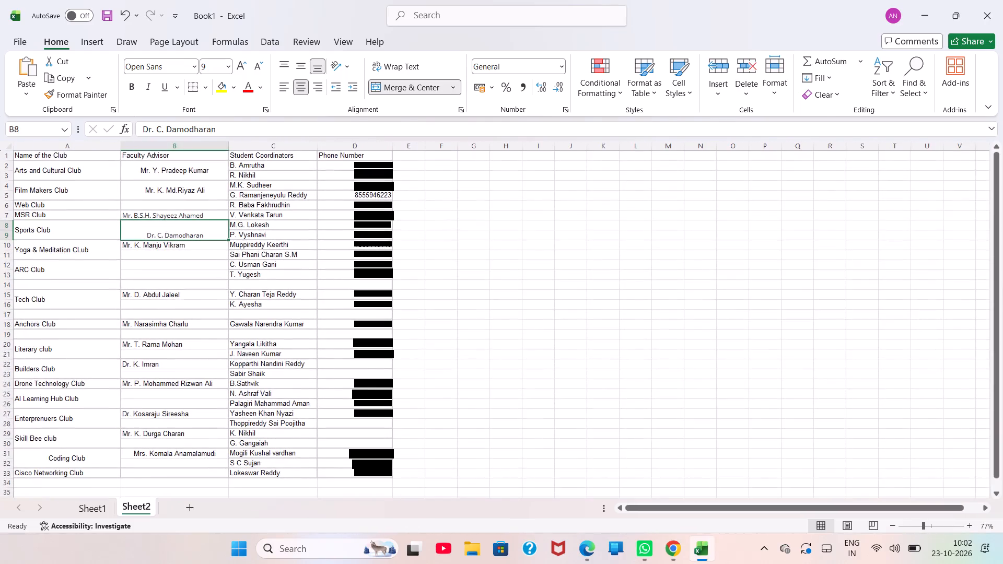
{"action": "left_click", "coordinate": [264, 87]}
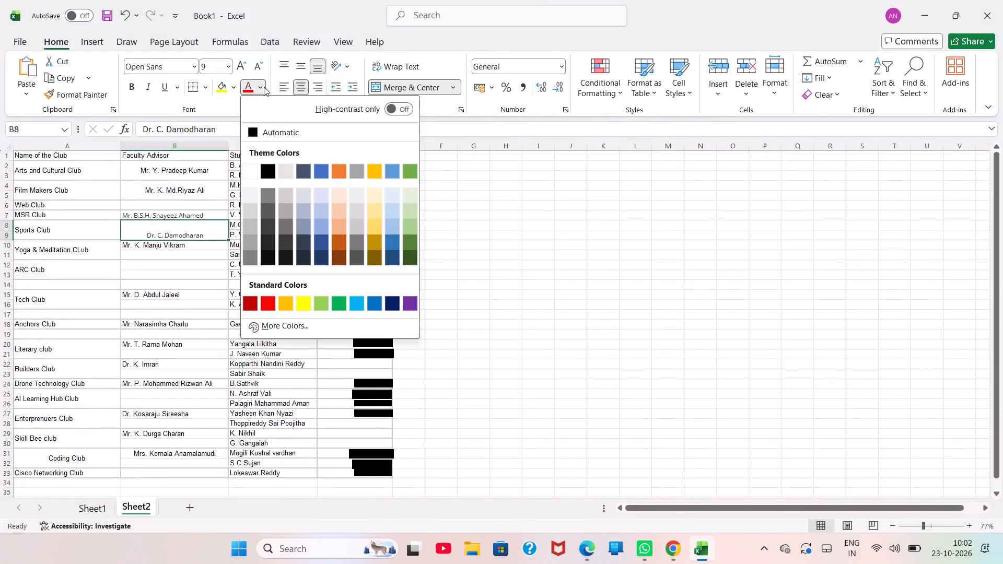
{"action": "left_click", "coordinate": [267, 170]}
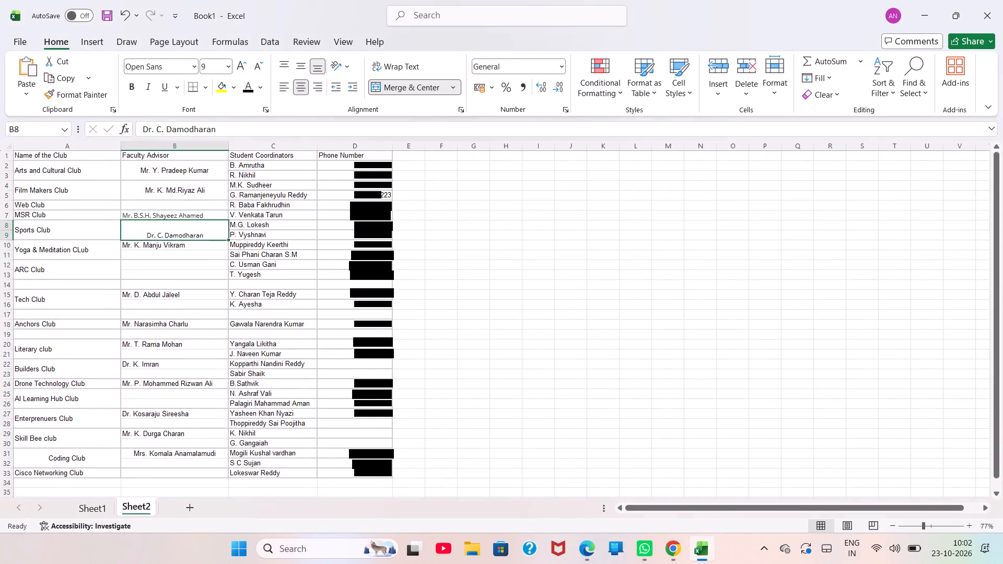
{"action": "left_click", "coordinate": [187, 262]}
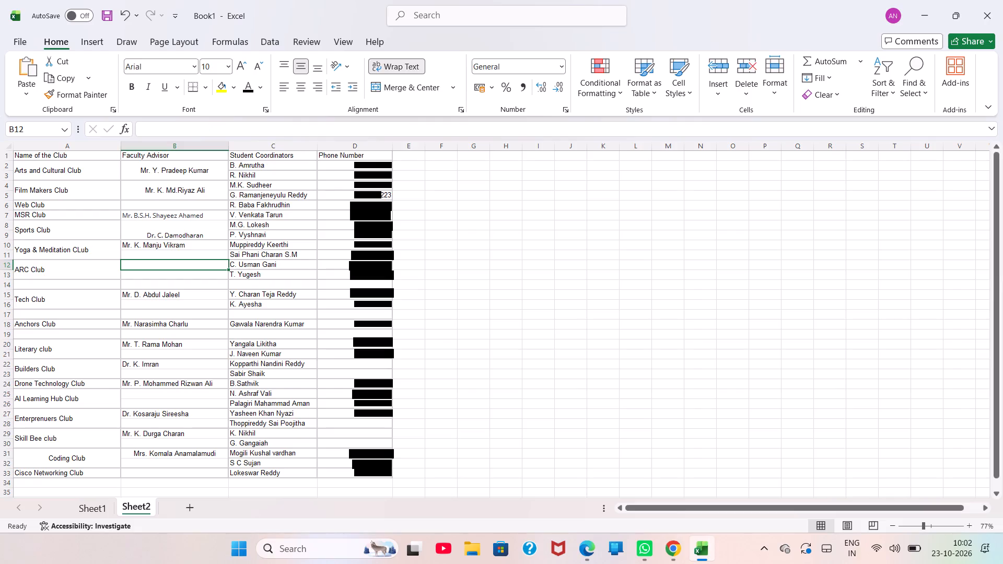
{"action": "left_click", "coordinate": [194, 227]}
Merge and center each club's advisor cells separately: Yoga & Meditation Club B10:B11, Tech Club B15:B16 and ARC Club B12:B13.
{"action": "scroll", "coordinate": [194, 227], "scroll_direction": "down", "scroll_amount": 1}
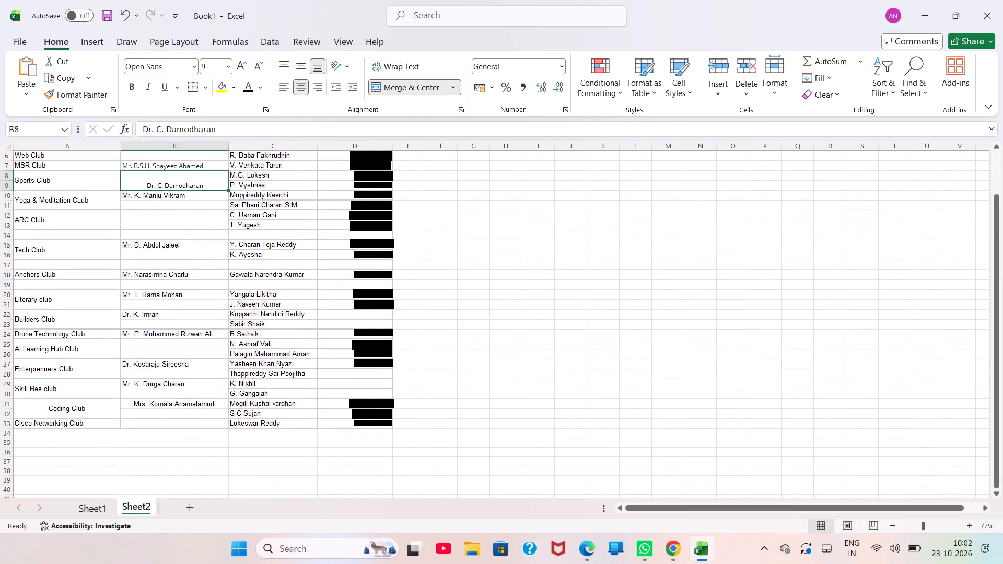
{"action": "left_click_drag", "start_coordinate": [190, 196], "coordinate": [190, 202]}
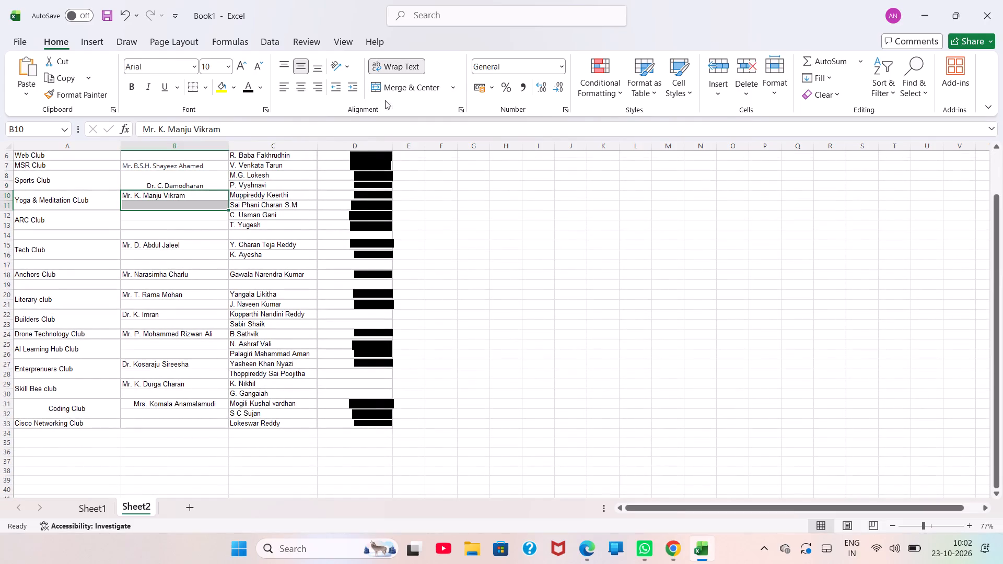
{"action": "left_click", "coordinate": [403, 91]}
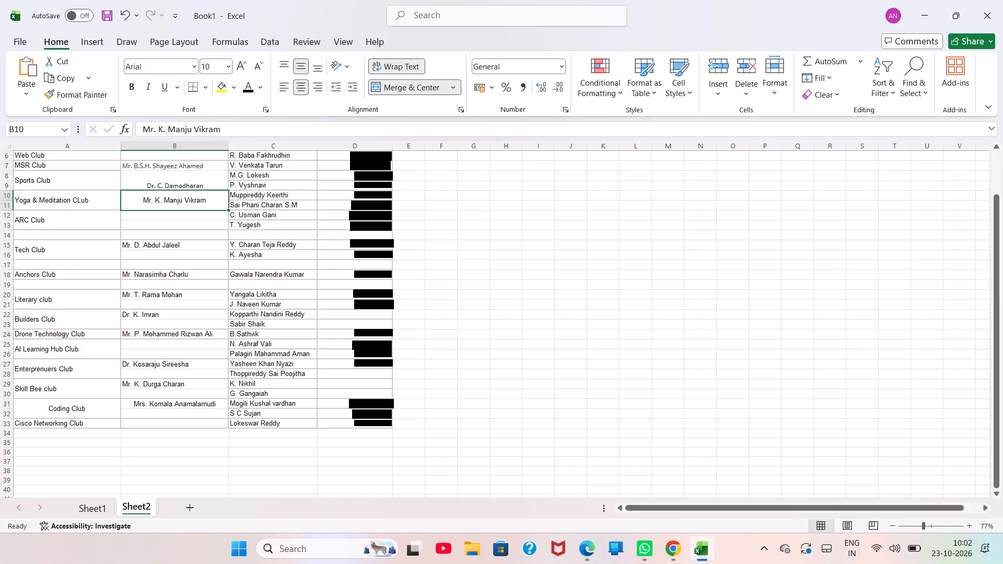
{"action": "left_click_drag", "start_coordinate": [195, 241], "coordinate": [195, 255]}
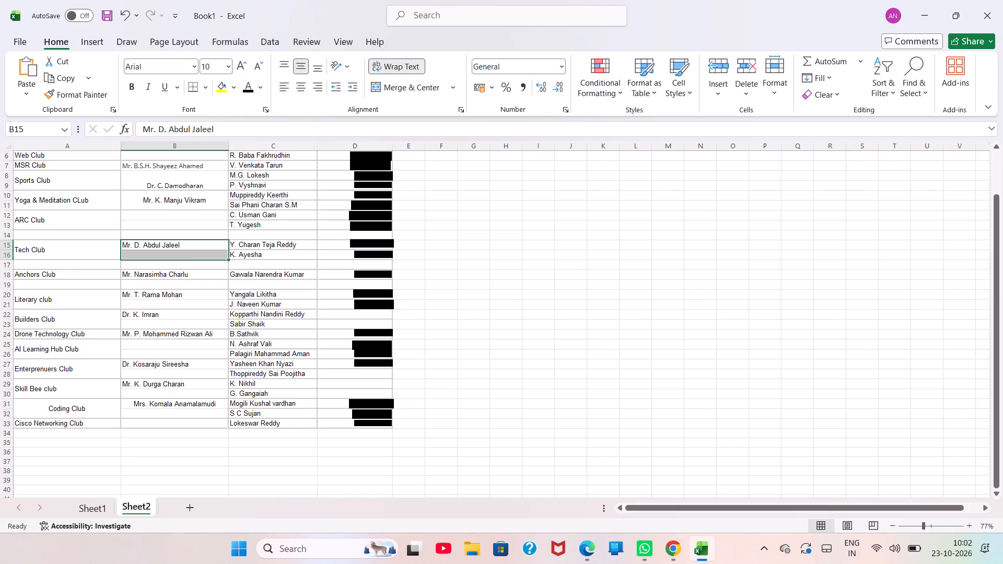
{"action": "left_click", "coordinate": [391, 90]}
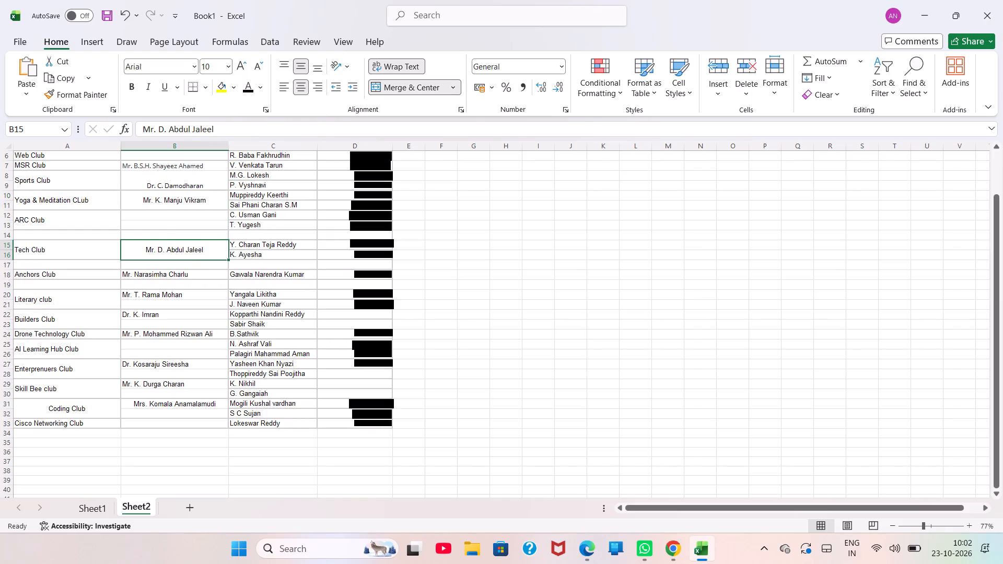
{"action": "left_click_drag", "start_coordinate": [183, 214], "coordinate": [183, 222]}
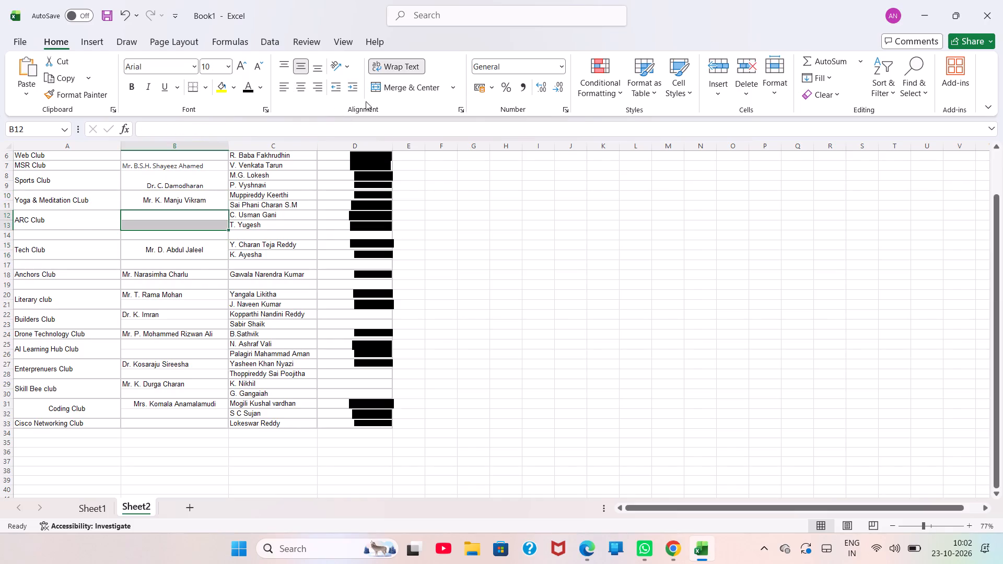
{"action": "left_click", "coordinate": [389, 88]}
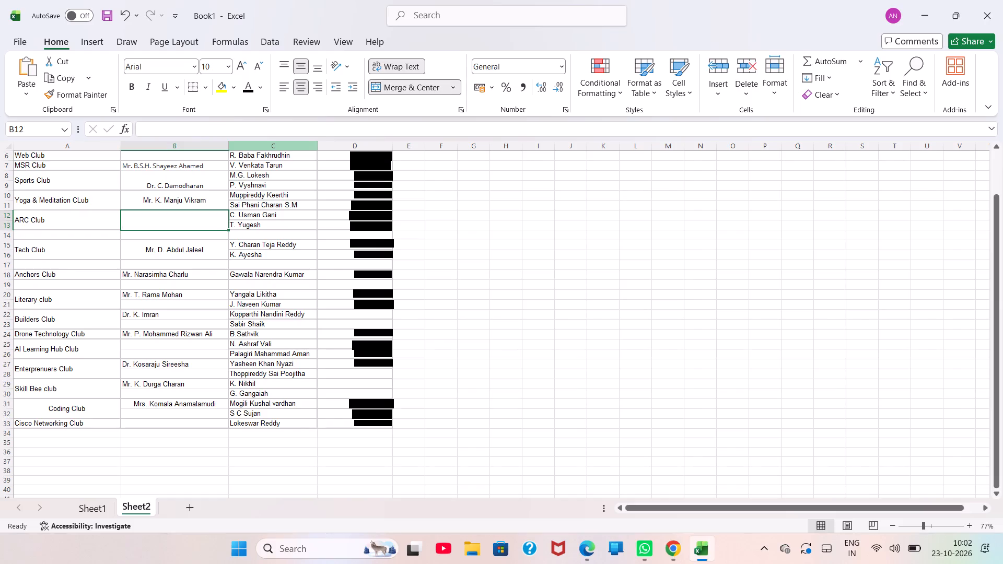
Merge and center each club's advisor cells separately: Literary club B20:B21, Coding Club B31:B32 and Skill Bee club B29:B30.
{"action": "left_click_drag", "start_coordinate": [190, 297], "coordinate": [196, 304]}
{"action": "left_click", "coordinate": [392, 92]}
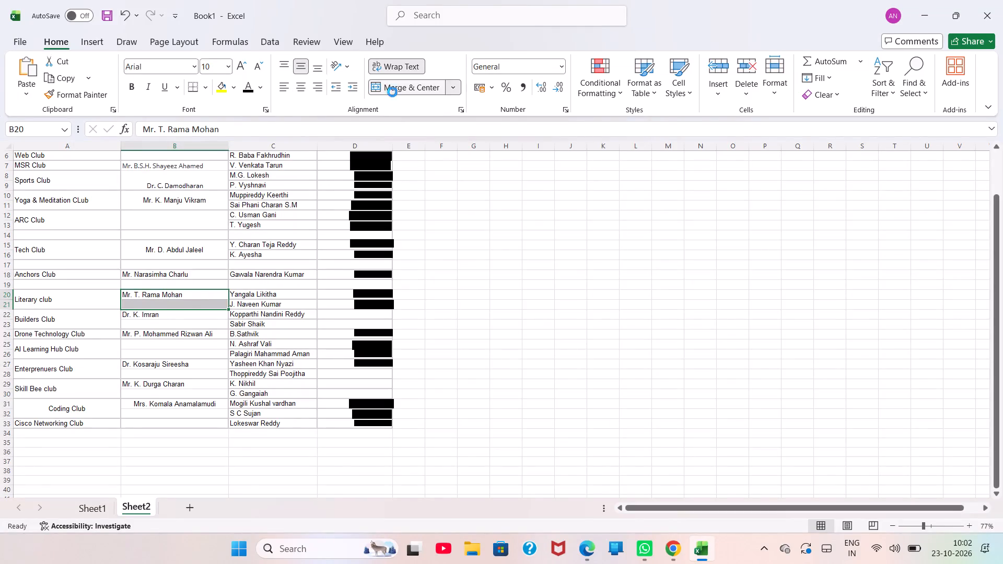
{"action": "left_click_drag", "start_coordinate": [151, 402], "coordinate": [150, 405]}
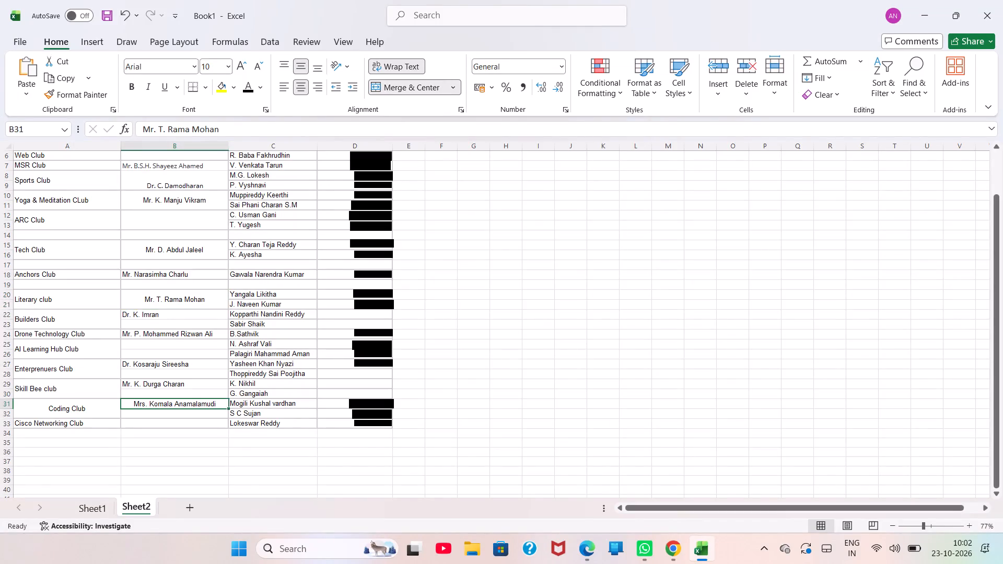
{"action": "left_click_drag", "start_coordinate": [150, 405], "coordinate": [146, 414]}
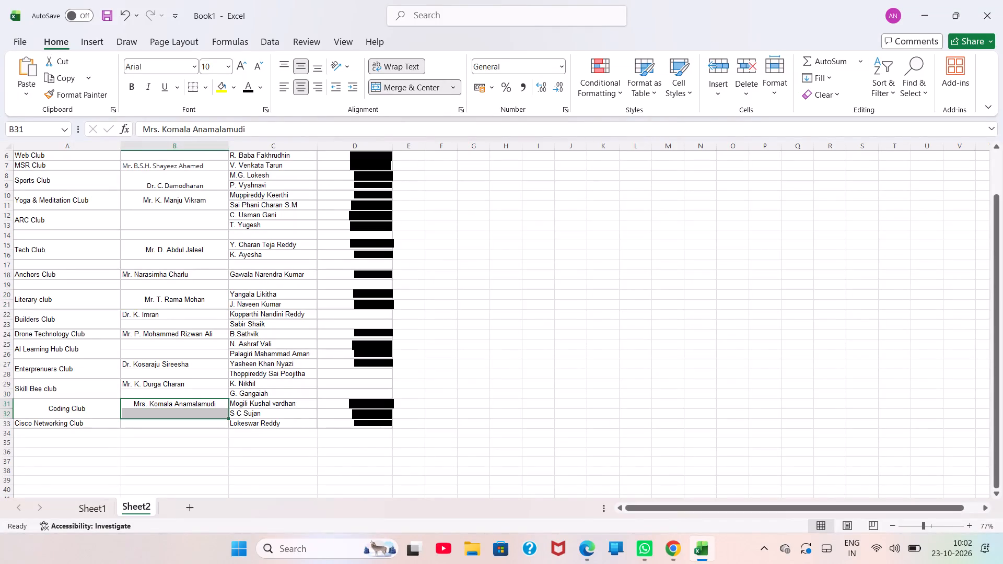
{"action": "left_click", "coordinate": [397, 88]}
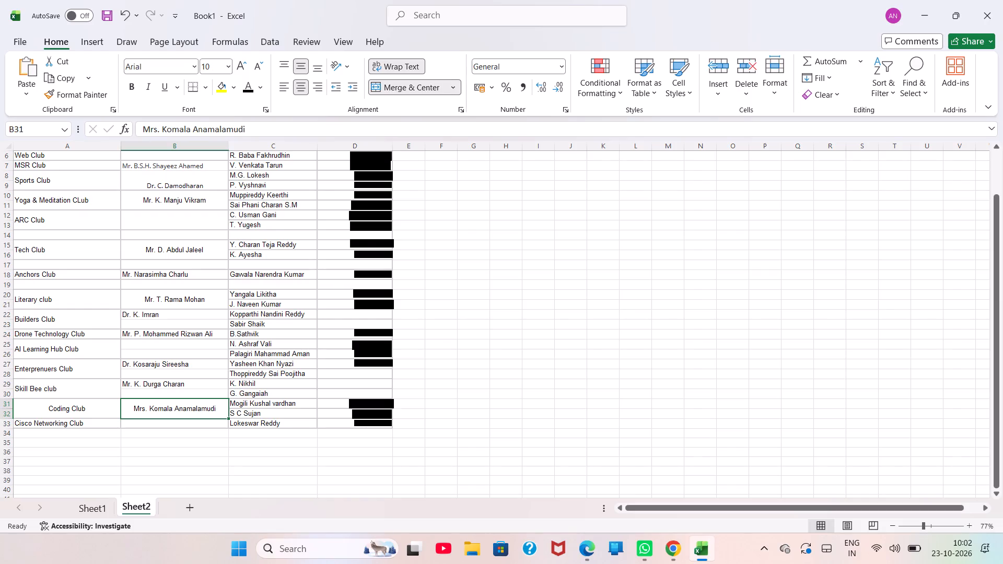
{"action": "left_click_drag", "start_coordinate": [140, 385], "coordinate": [143, 393]}
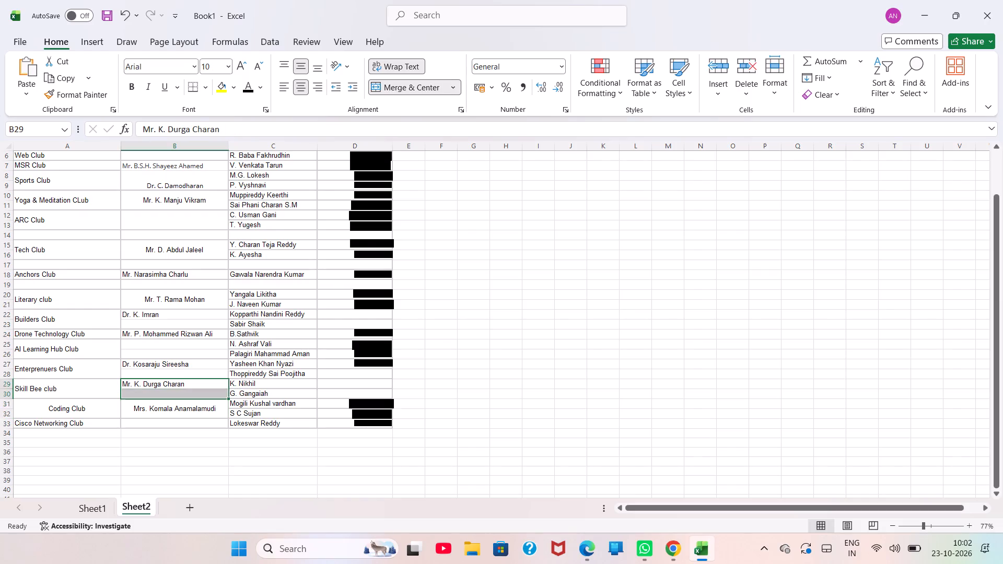
{"action": "left_click", "coordinate": [409, 86]}
Center the Anchors Club's advisor name in B18, and merge and center the Builders Club's advisor cells B22:B23.
{"action": "scroll", "coordinate": [135, 384], "scroll_direction": "up", "scroll_amount": 1}
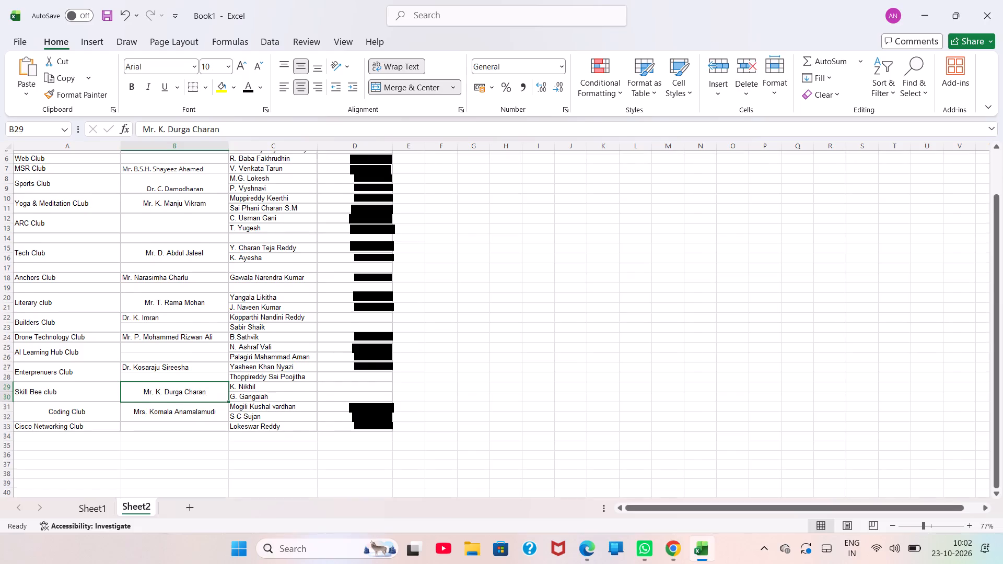
{"action": "scroll", "coordinate": [135, 384], "scroll_direction": "up", "scroll_amount": 1}
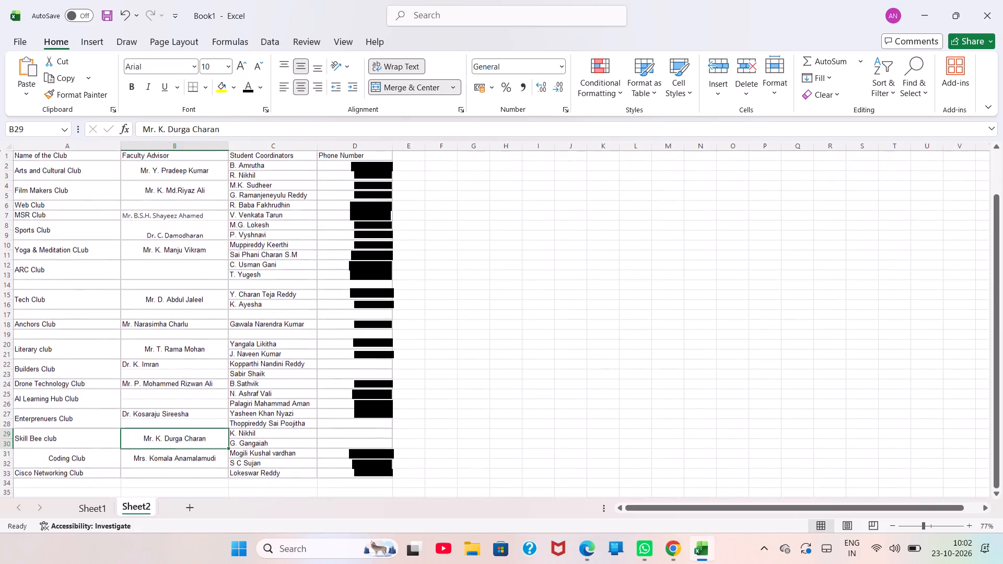
{"action": "left_click", "coordinate": [169, 367]}
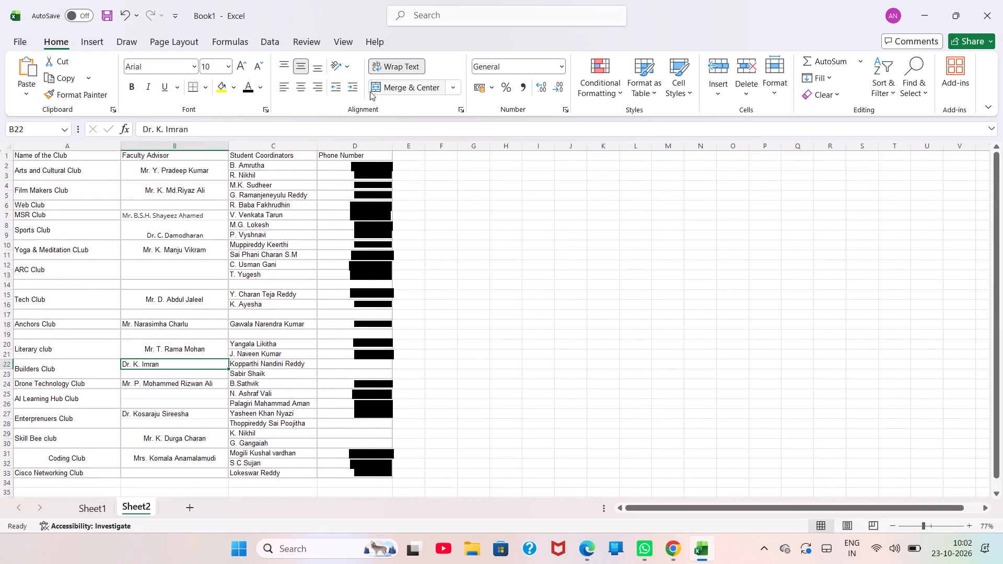
{"action": "left_click", "coordinate": [307, 89]}
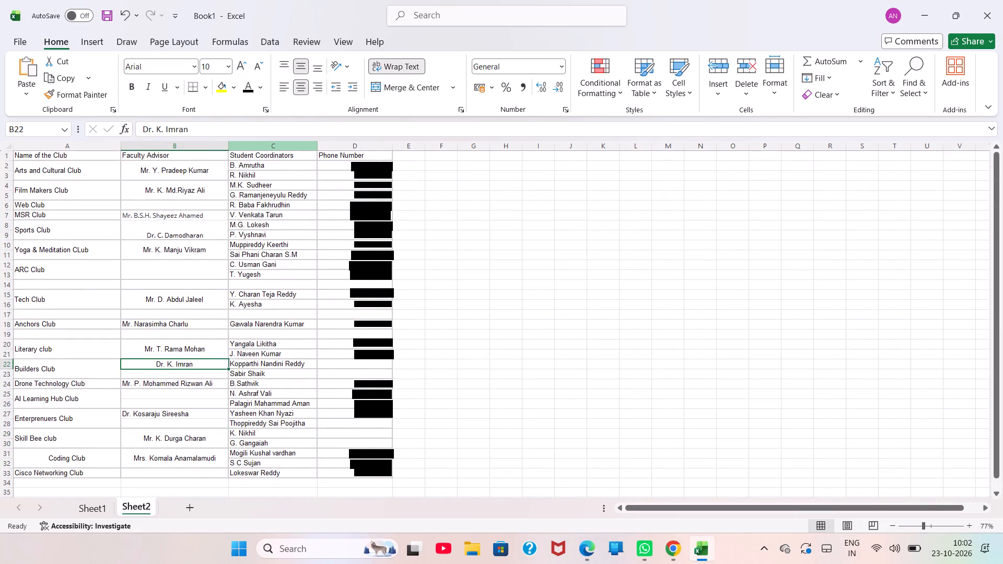
{"action": "scroll", "coordinate": [185, 304], "scroll_direction": "up", "scroll_amount": 1}
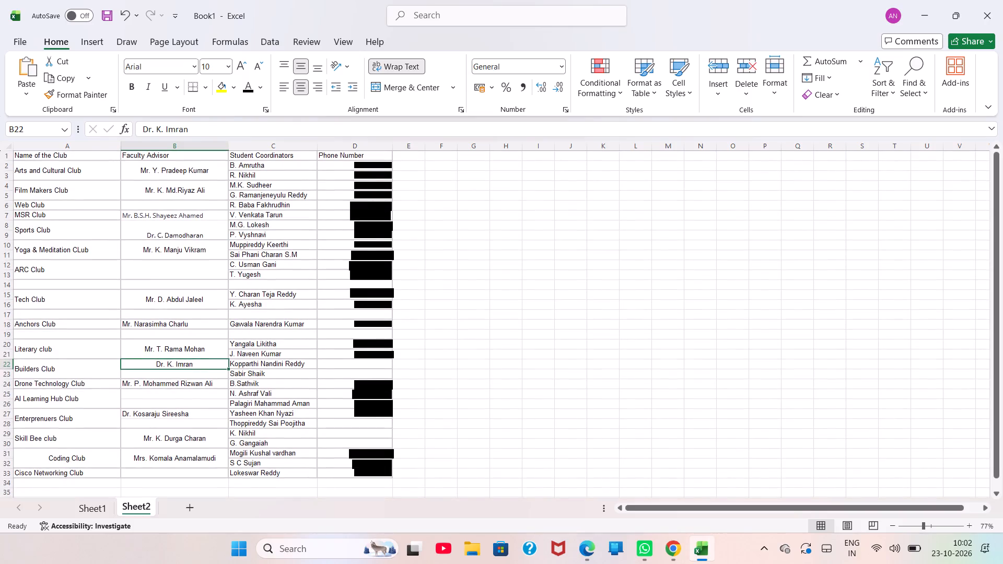
{"action": "left_click", "coordinate": [182, 323]}
{"action": "left_click", "coordinate": [383, 90]}
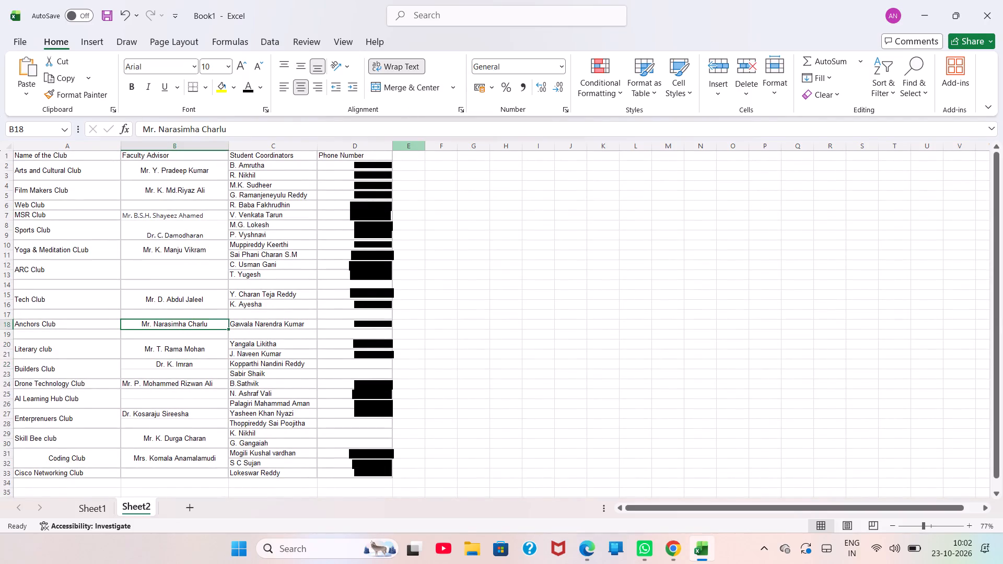
{"action": "left_click", "coordinate": [193, 367]}
{"action": "left_click_drag", "start_coordinate": [193, 367], "coordinate": [192, 373]}
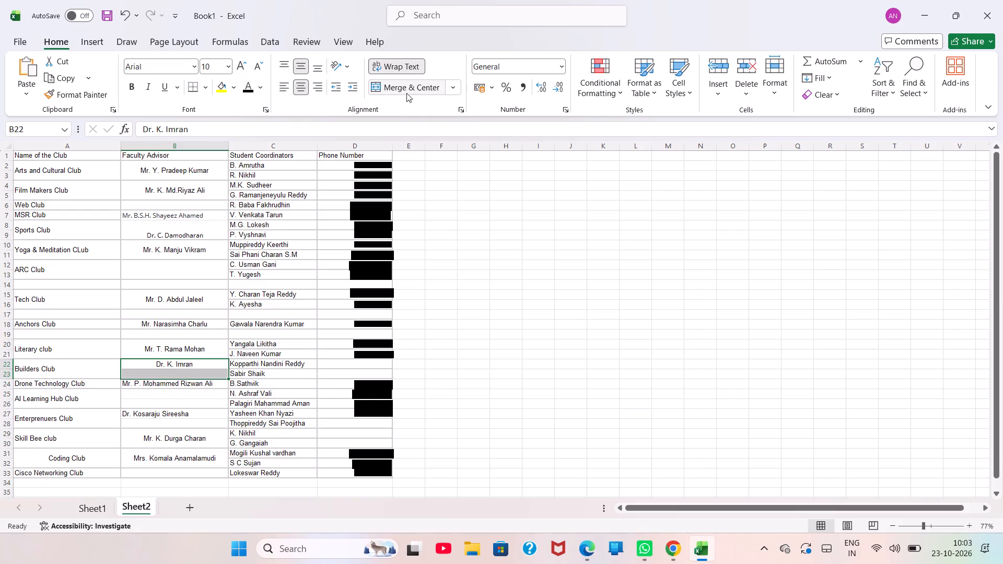
{"action": "left_click", "coordinate": [406, 86]}
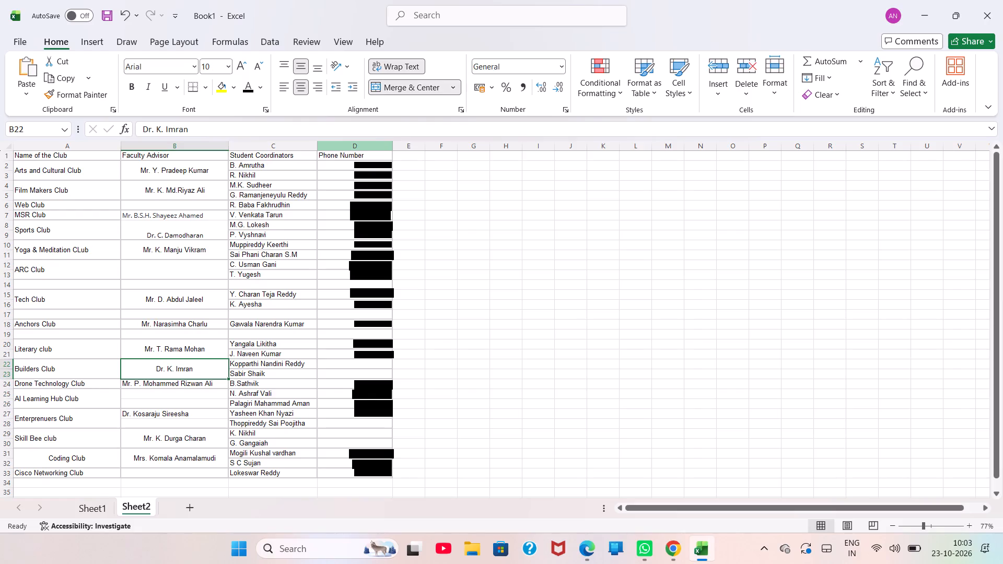
Center the MSR Club's advisor name in B7 and increase its font size to 12.
{"action": "scroll", "coordinate": [197, 318], "scroll_direction": "up", "scroll_amount": 3}
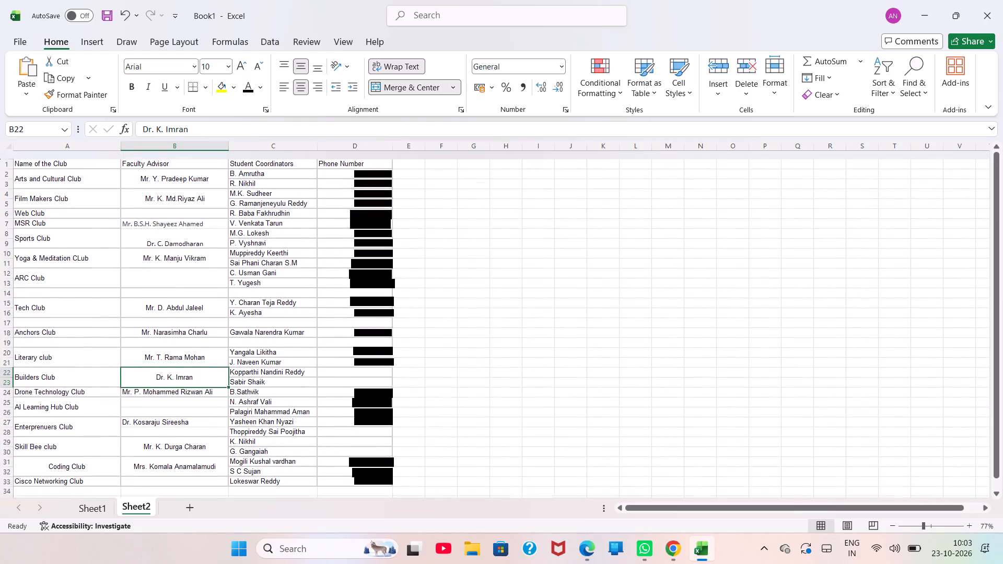
{"action": "left_click", "coordinate": [209, 215]}
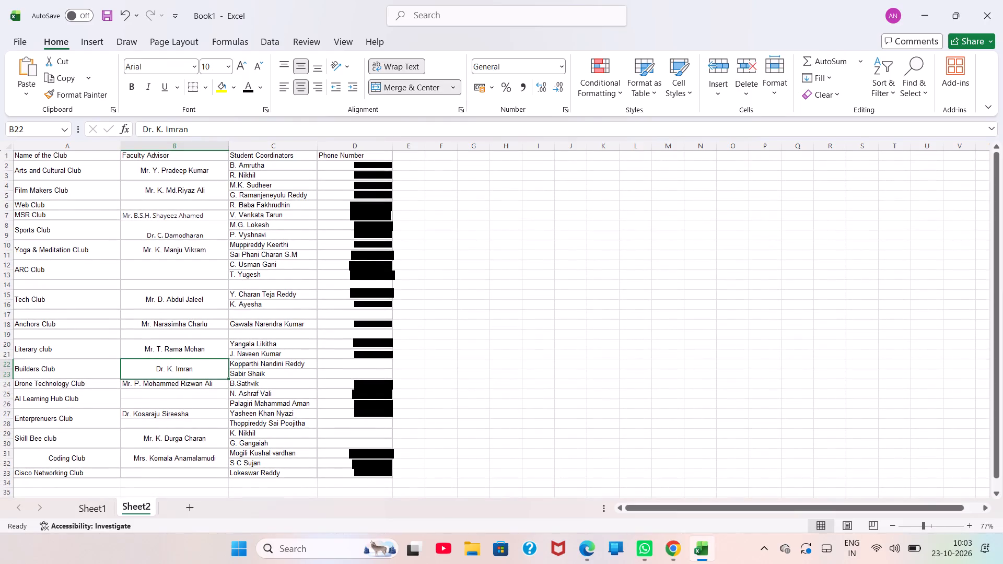
{"action": "left_click", "coordinate": [398, 84]}
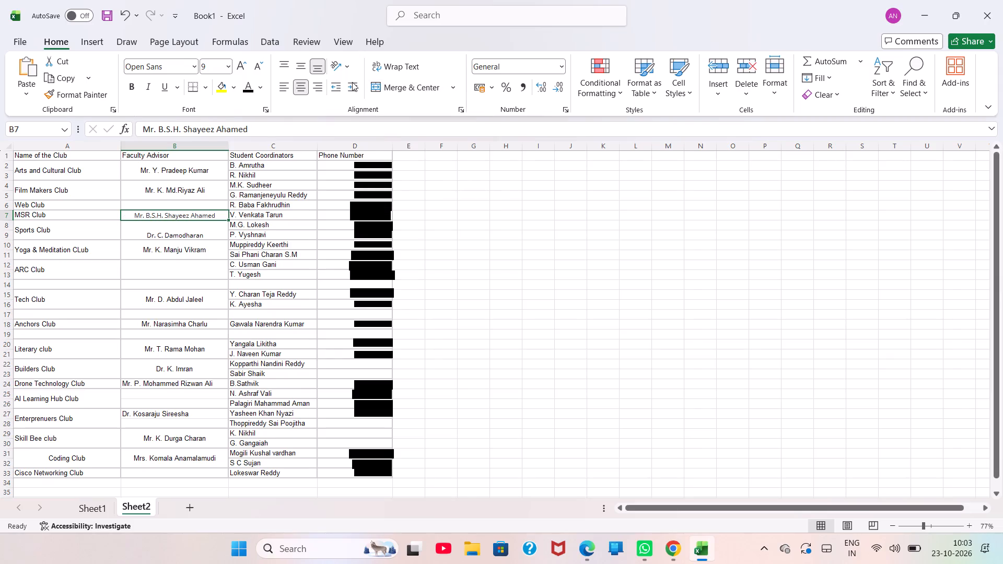
{"action": "left_click", "coordinate": [237, 69]}
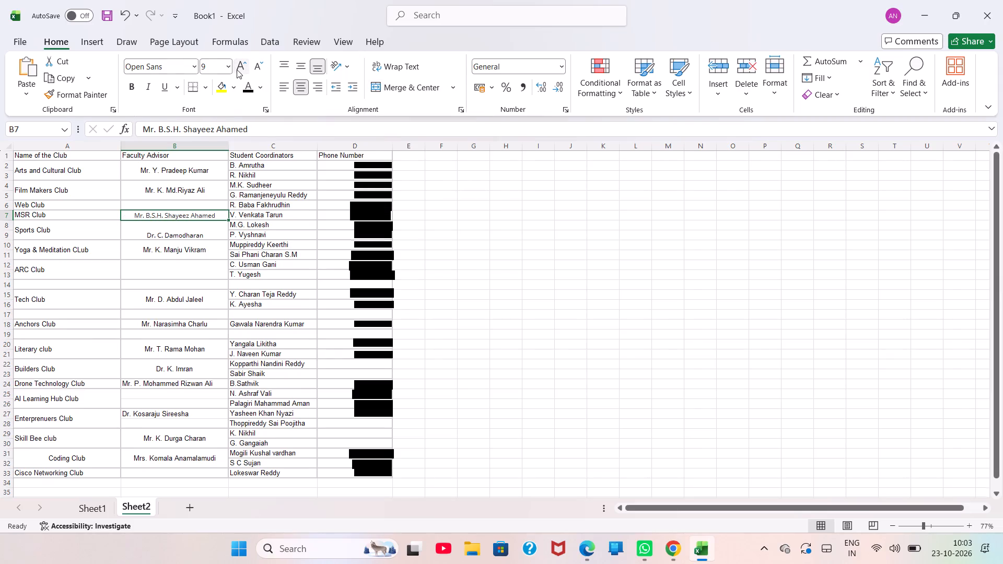
{"action": "triple_click", "coordinate": [237, 69]}
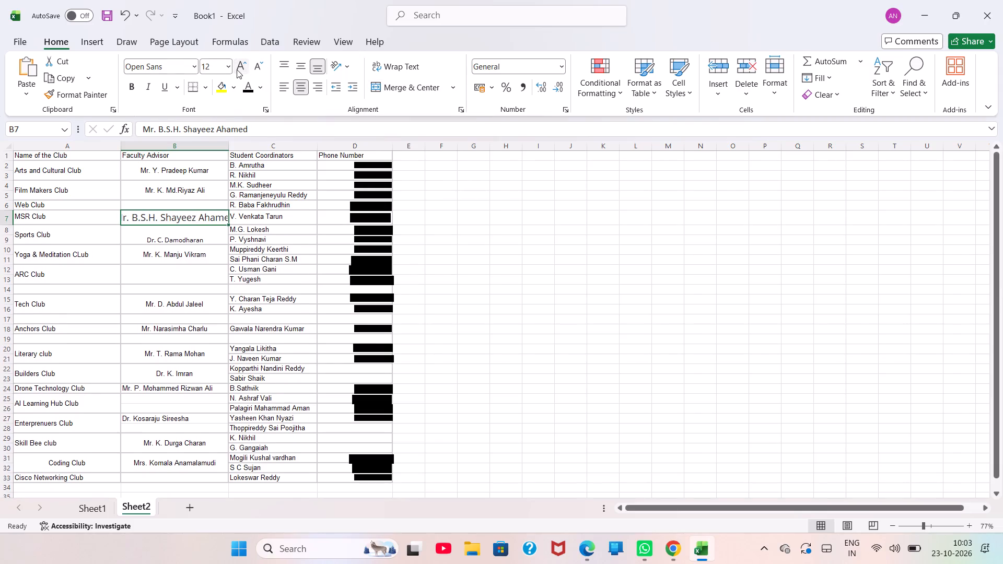
Wrap the text of the MSR Club's advisor cell B7, remove its horizontal centering and reduce its font size to 12.
{"action": "left_click", "coordinate": [389, 67]}
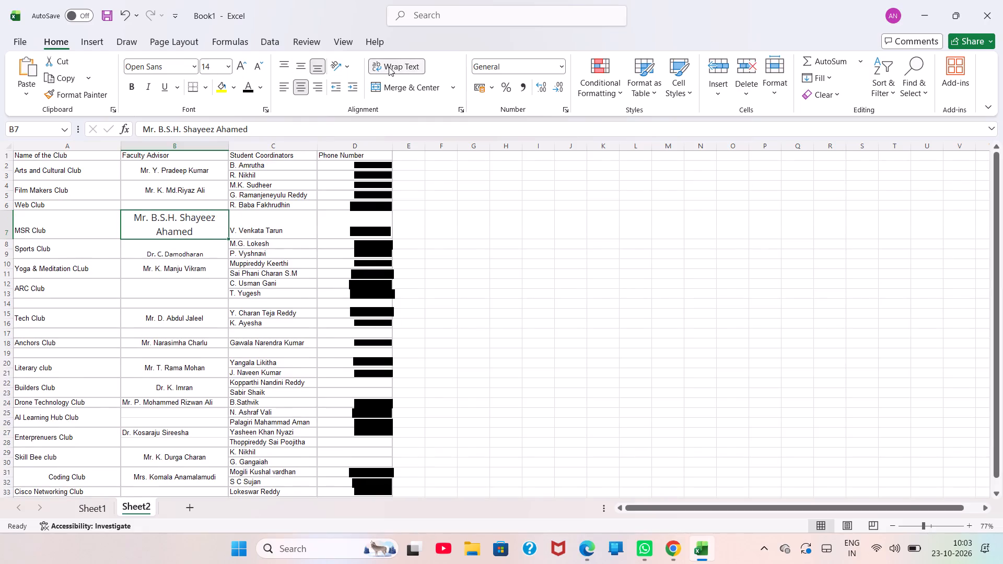
{"action": "left_click", "coordinate": [306, 83]}
{"action": "left_click", "coordinate": [260, 66]}
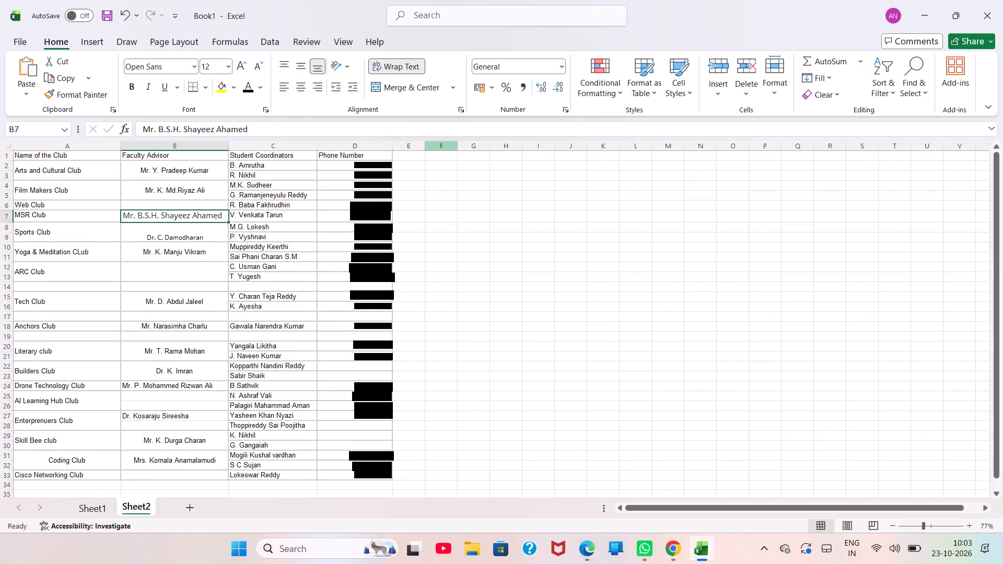
Set the font of the entire sheet to Times New Roman at size 14.
{"action": "left_click", "coordinate": [629, 332]}
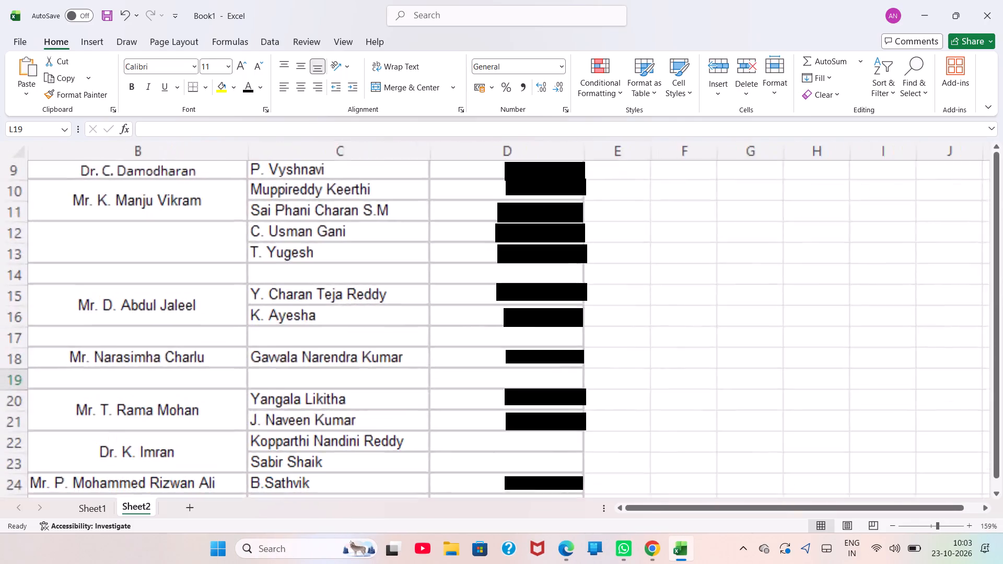
{"action": "scroll", "coordinate": [224, 315], "scroll_direction": "right", "scroll_amount": 3}
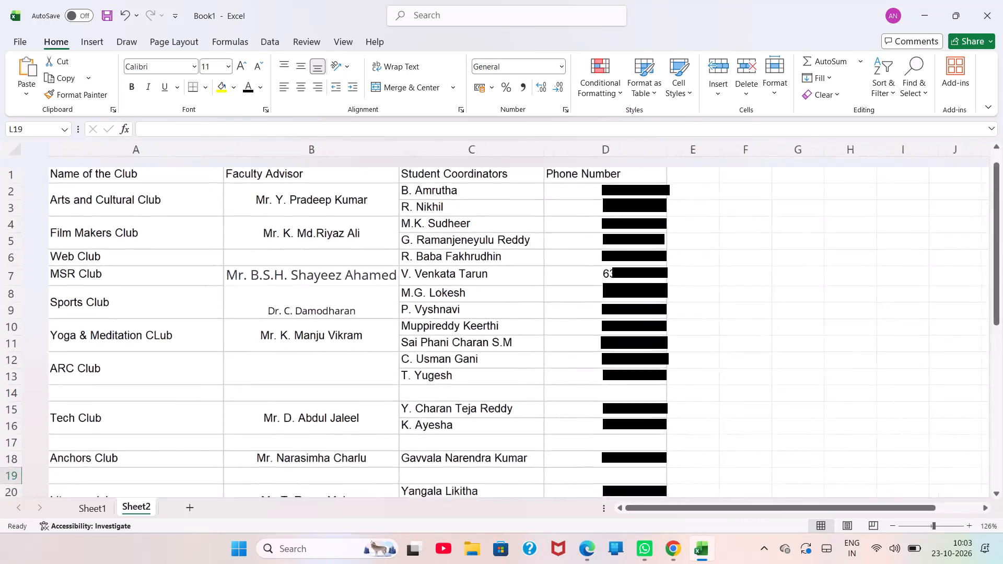
{"action": "key", "text": "ctrl+a"}
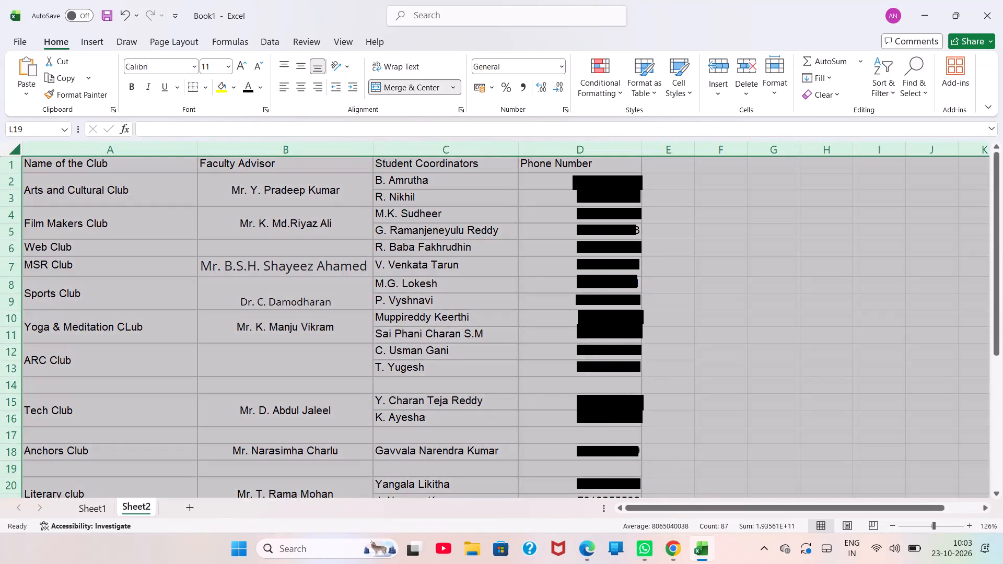
{"action": "left_click", "coordinate": [194, 70]}
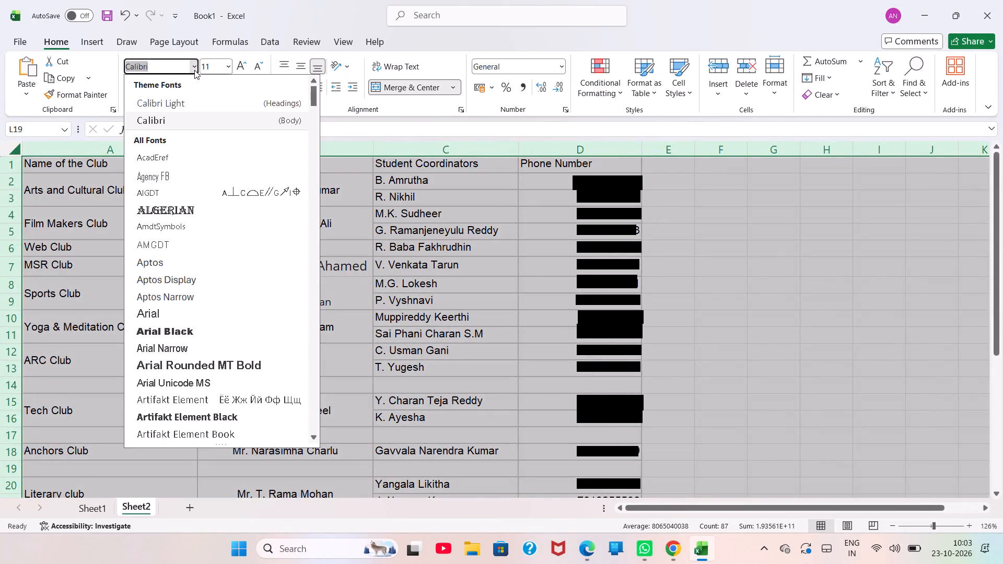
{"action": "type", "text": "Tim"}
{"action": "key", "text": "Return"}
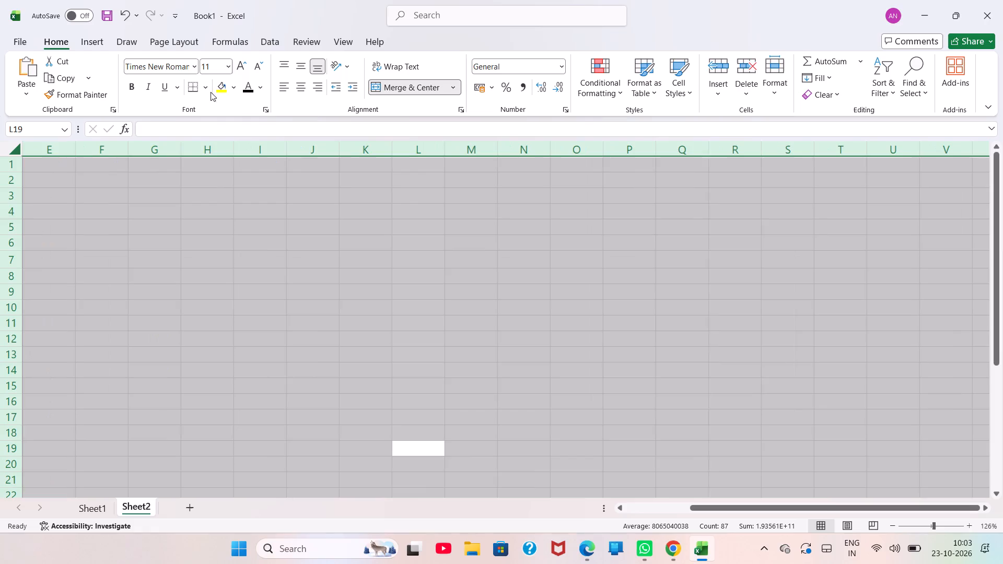
{"action": "left_click", "coordinate": [228, 66]}
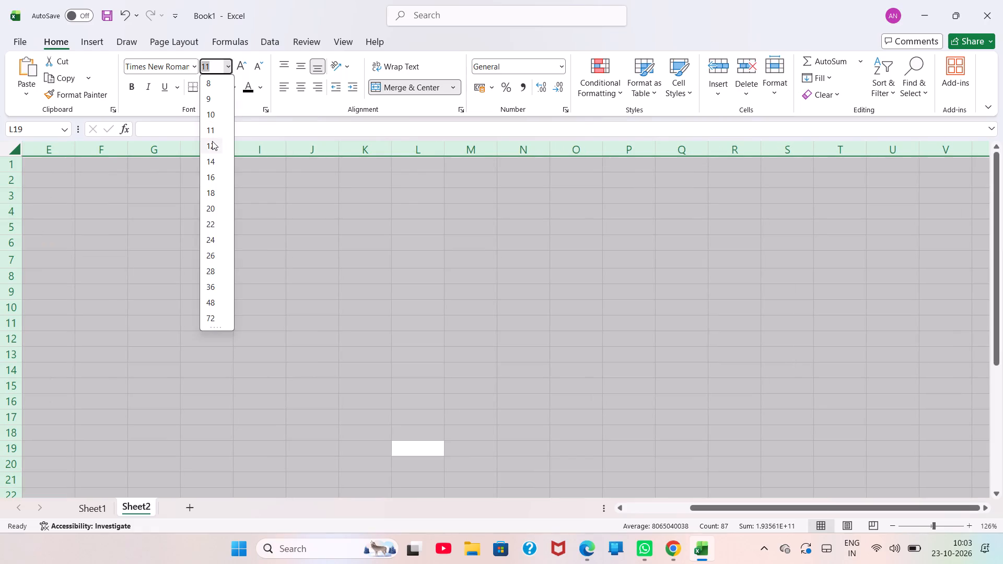
{"action": "left_click", "coordinate": [210, 156]}
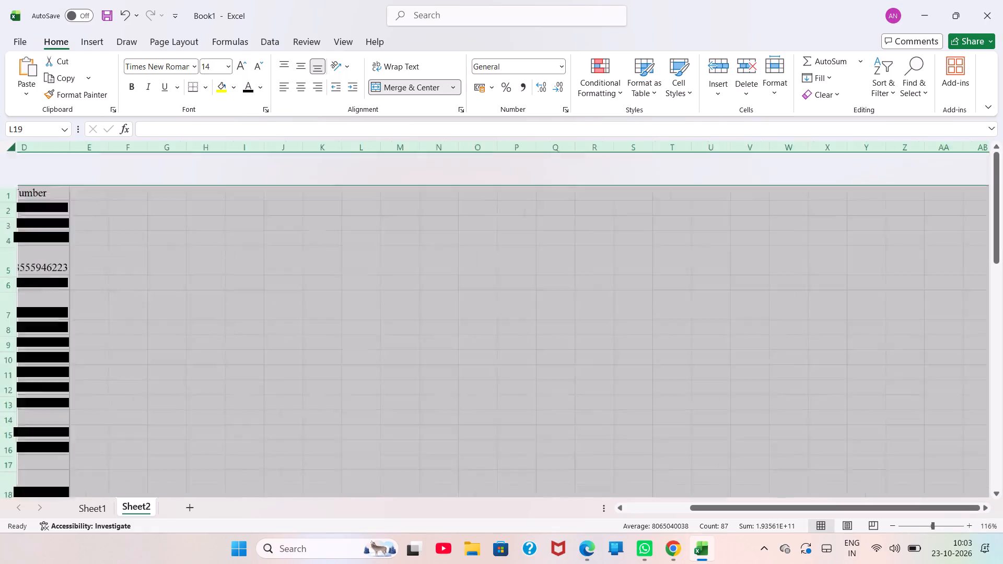
{"action": "scroll", "coordinate": [221, 281], "scroll_direction": "right", "scroll_amount": 1}
{"action": "scroll", "coordinate": [87, 301], "scroll_direction": "right", "scroll_amount": 1}
{"action": "left_click", "coordinate": [97, 300]}
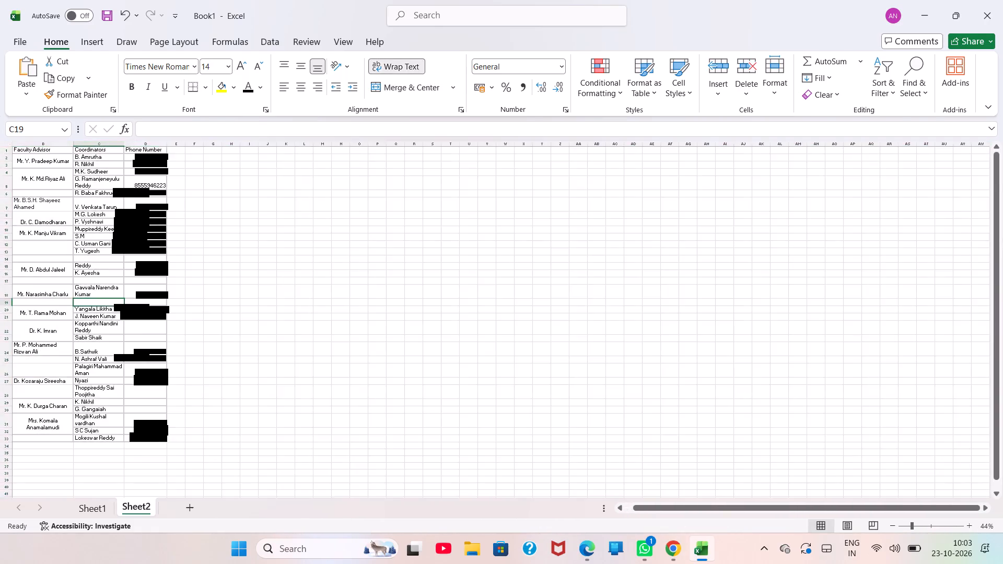
Center the MSR Club's advisor name horizontally in cell B7.
{"action": "scroll", "coordinate": [97, 300], "scroll_direction": "right", "scroll_amount": 7}
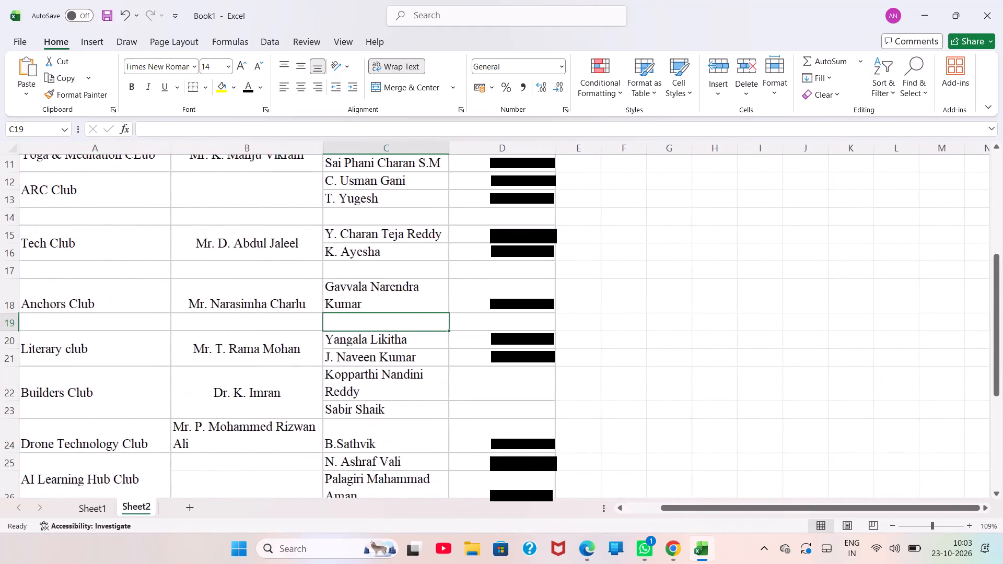
{"action": "scroll", "coordinate": [97, 300], "scroll_direction": "up", "scroll_amount": 3}
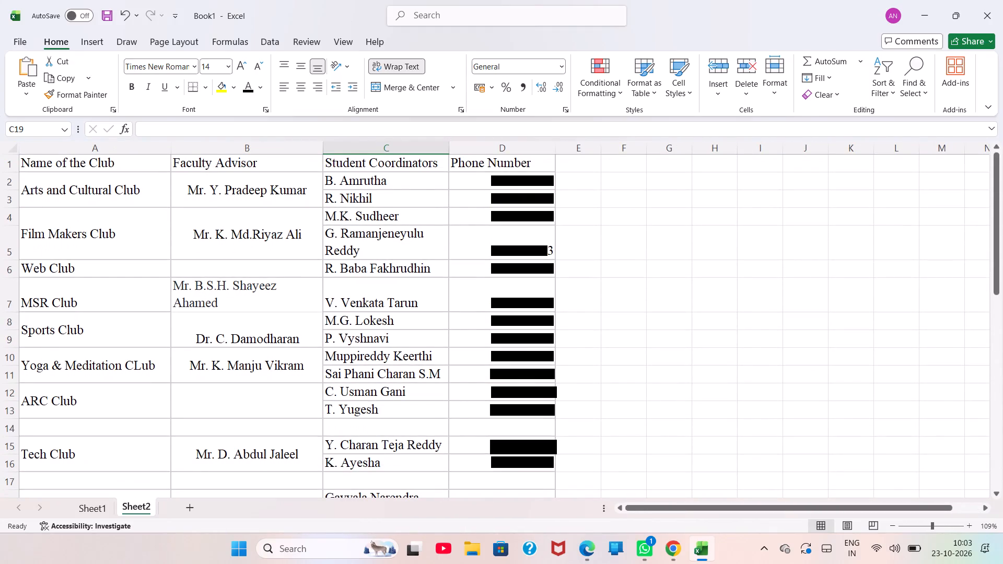
{"action": "left_click", "coordinate": [209, 287]}
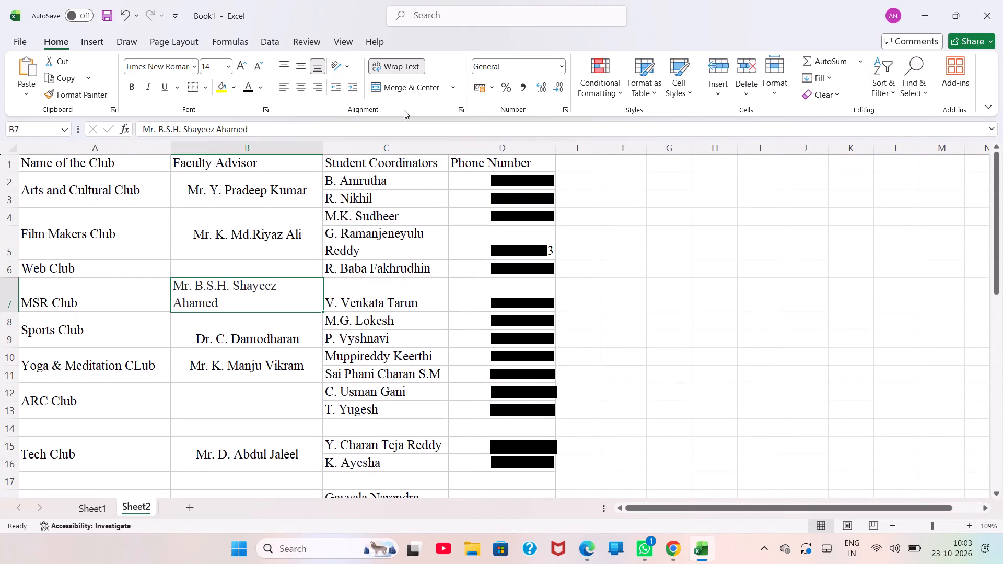
{"action": "left_click", "coordinate": [301, 86]}
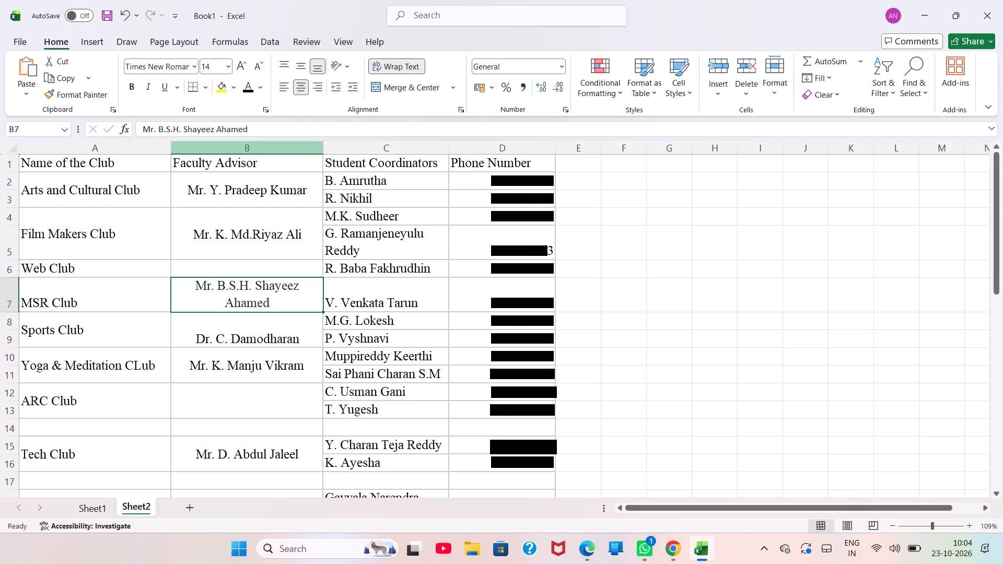
Switch to Chrome, maximize its window and close the student clubs tab and the duplicate college website tab.
{"action": "scroll", "coordinate": [277, 306], "scroll_direction": "down", "scroll_amount": 1}
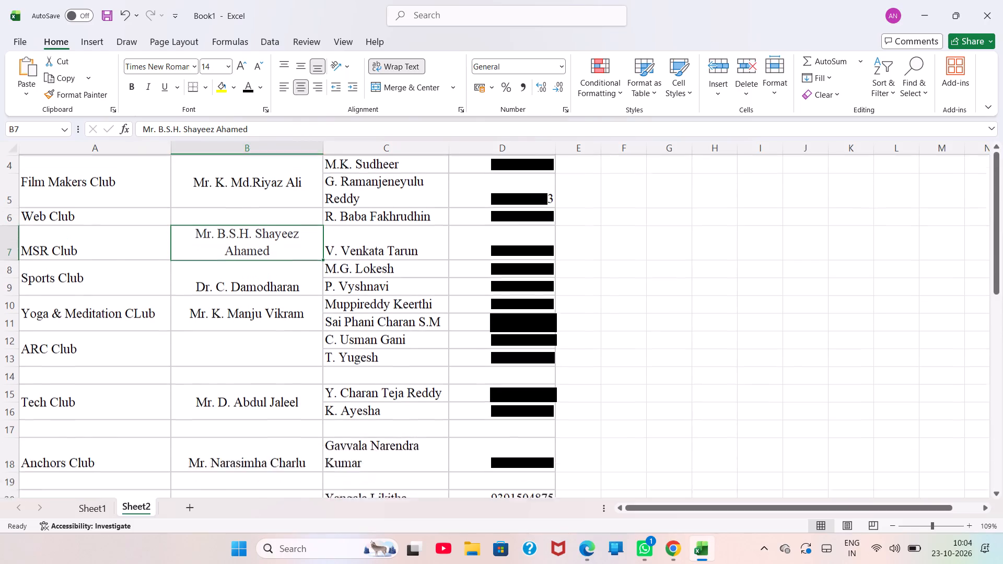
{"action": "scroll", "coordinate": [277, 306], "scroll_direction": "down", "scroll_amount": 1}
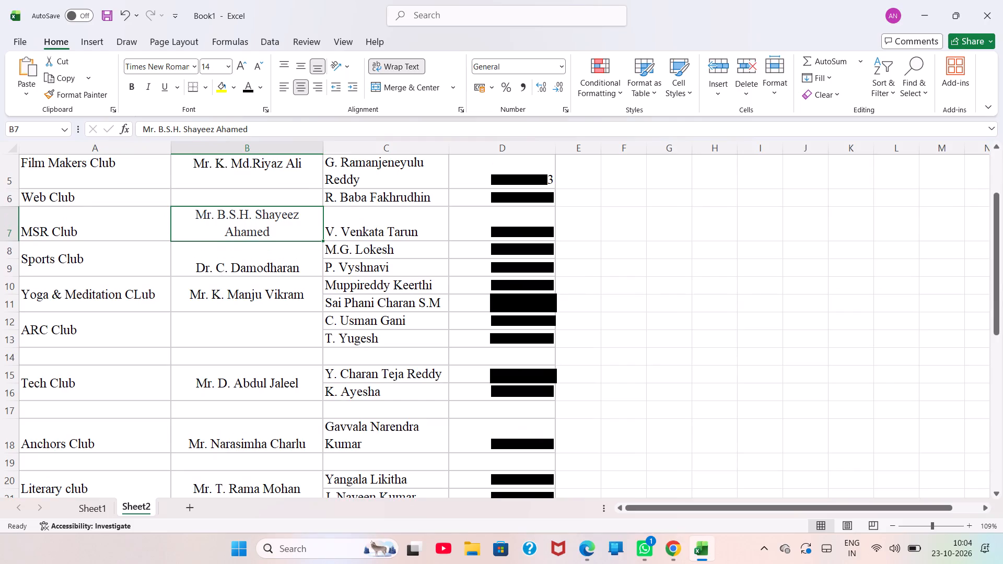
{"action": "left_click", "coordinate": [672, 559]}
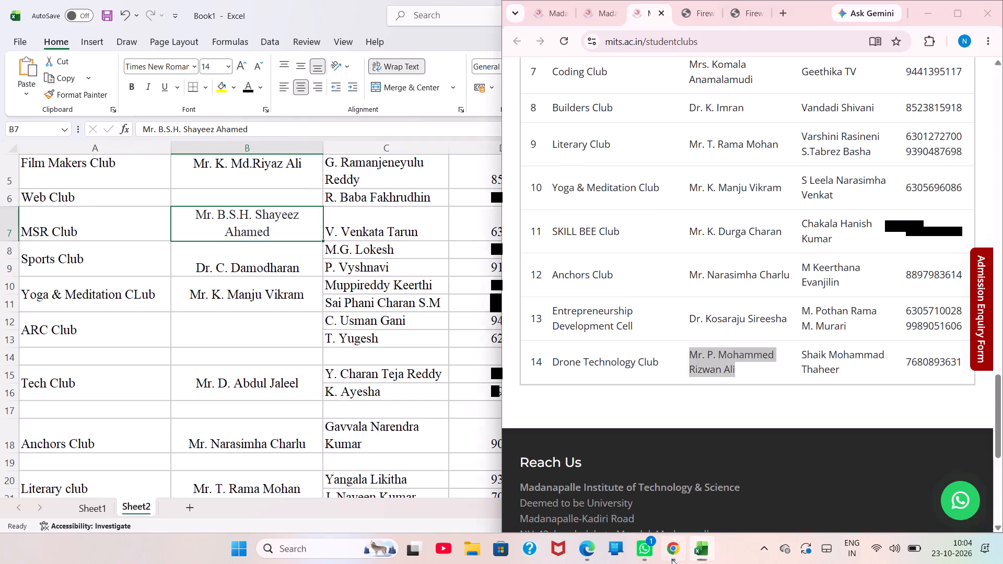
{"action": "left_click", "coordinate": [963, 11]}
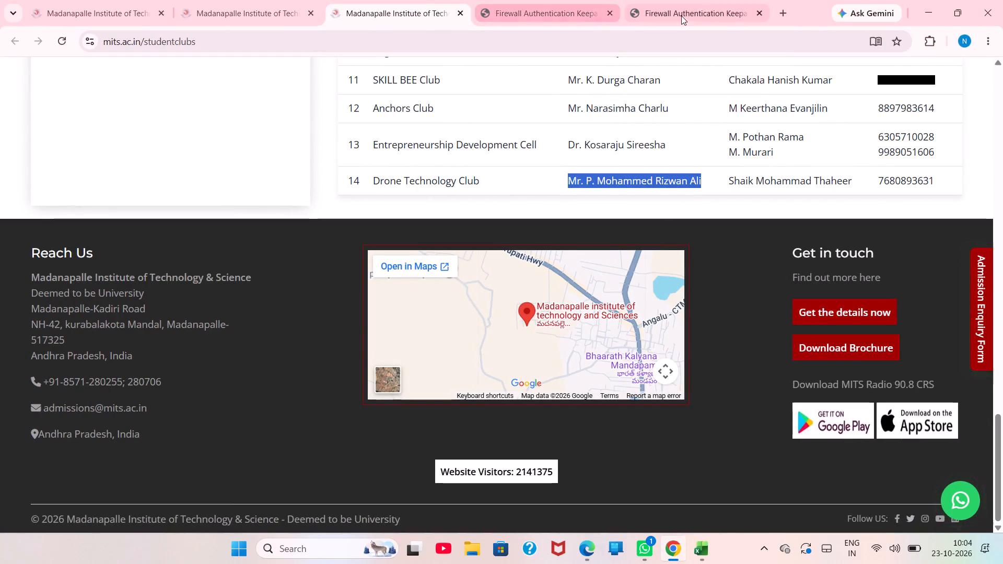
{"action": "left_click", "coordinate": [457, 12]}
{"action": "left_click", "coordinate": [312, 16]}
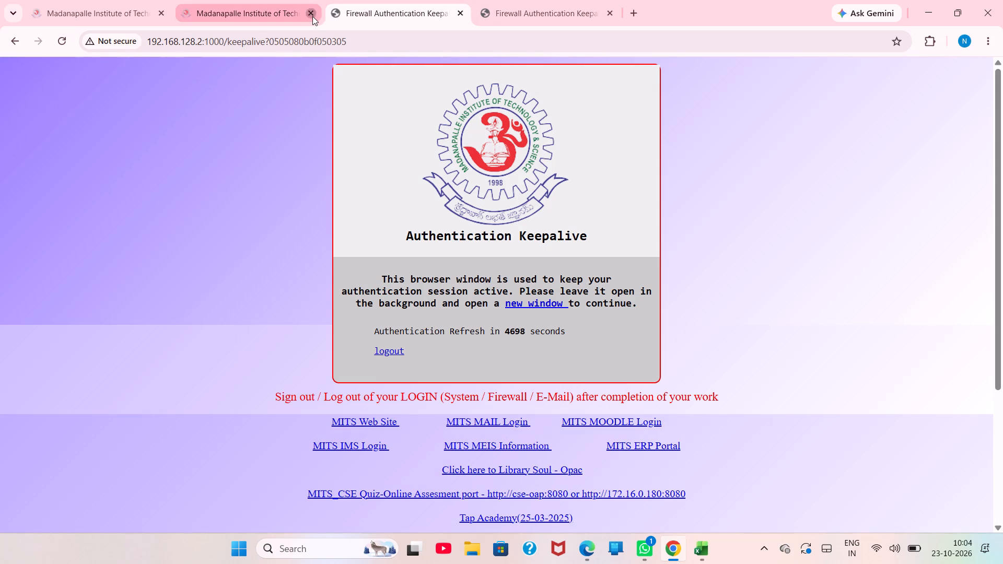
Open the faculty list of the Computer Science and Engineering (Data Science) department on the college website.
{"action": "left_click", "coordinate": [118, 1]}
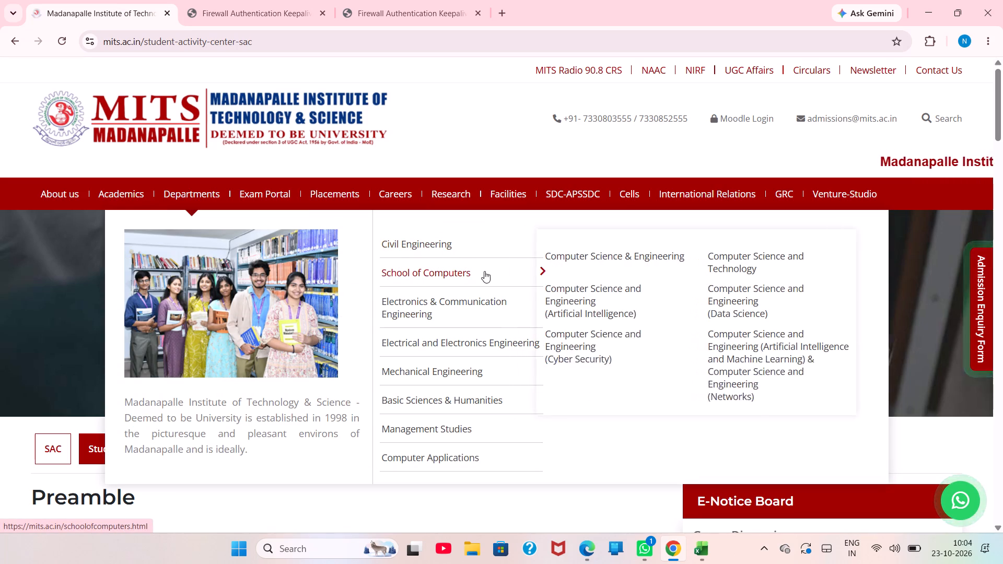
{"action": "left_click", "coordinate": [744, 308]}
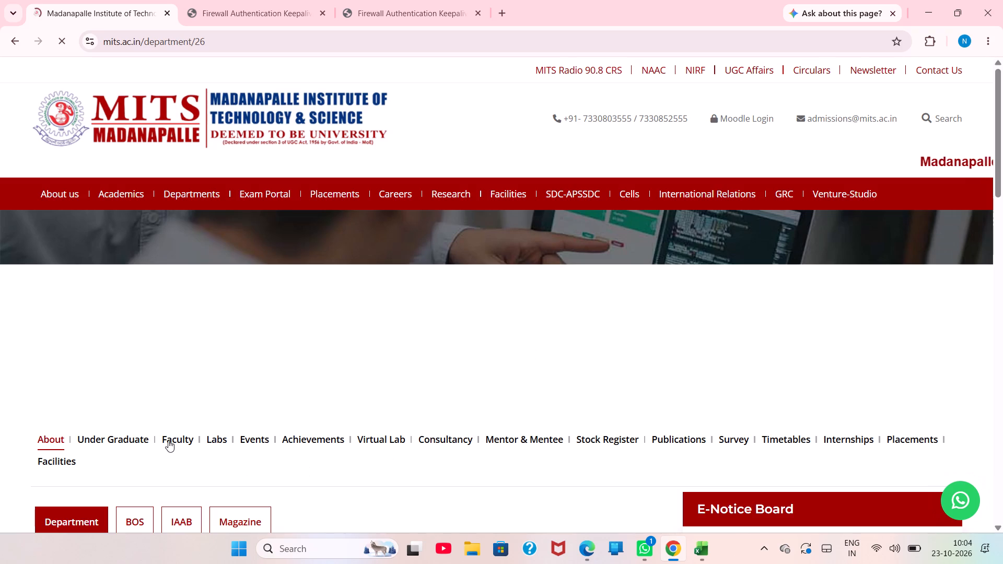
{"action": "left_click", "coordinate": [176, 438]}
Find the assistant professor from St. Peter's Institute Of Higher Education and Research in the faculty list and copy his name.
{"action": "scroll", "coordinate": [177, 433], "scroll_direction": "down", "scroll_amount": 1}
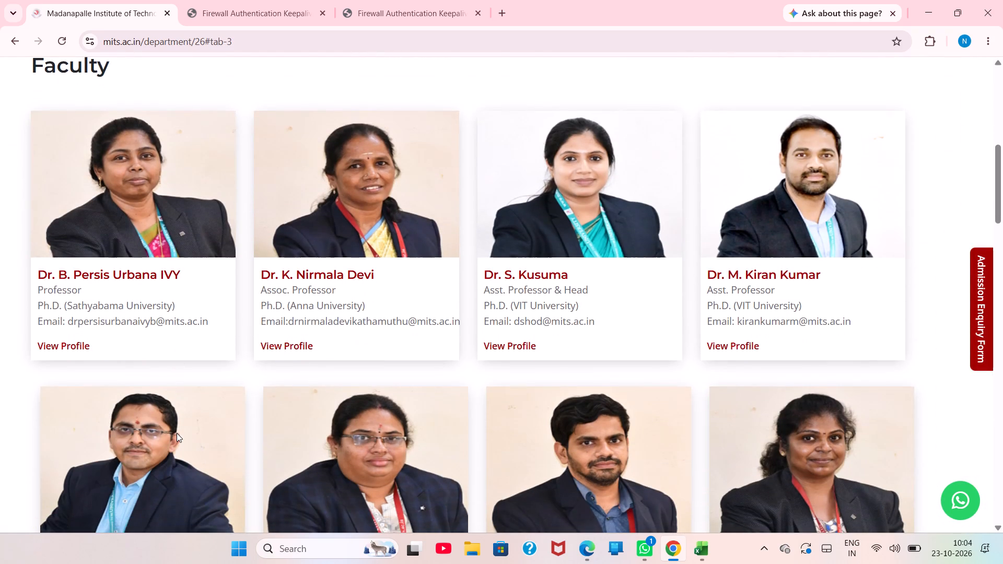
{"action": "scroll", "coordinate": [177, 433], "scroll_direction": "down", "scroll_amount": 7}
{"action": "scroll", "coordinate": [177, 433], "scroll_direction": "up", "scroll_amount": 1}
{"action": "scroll", "coordinate": [177, 433], "scroll_direction": "down", "scroll_amount": 2}
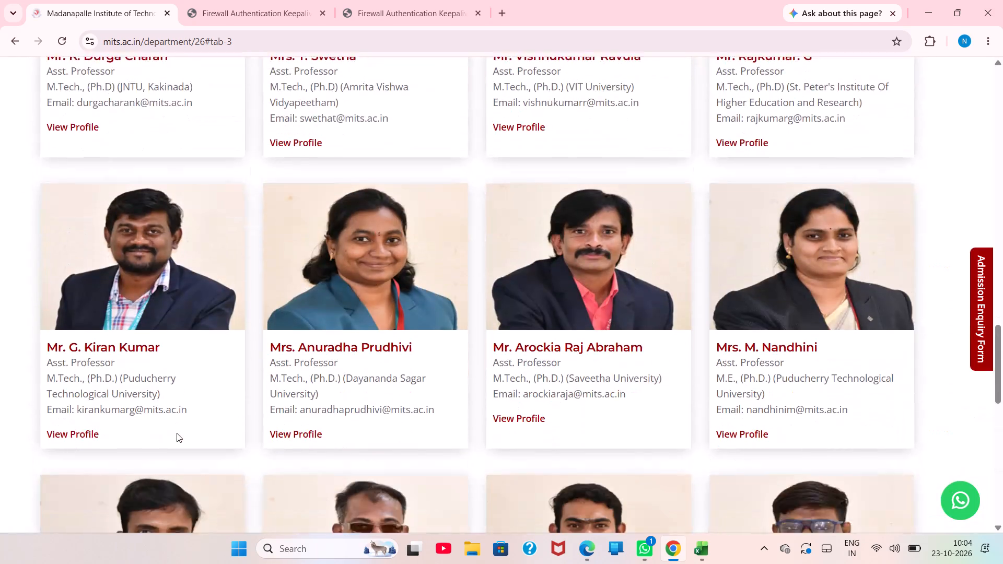
{"action": "scroll", "coordinate": [177, 433], "scroll_direction": "down", "scroll_amount": 3}
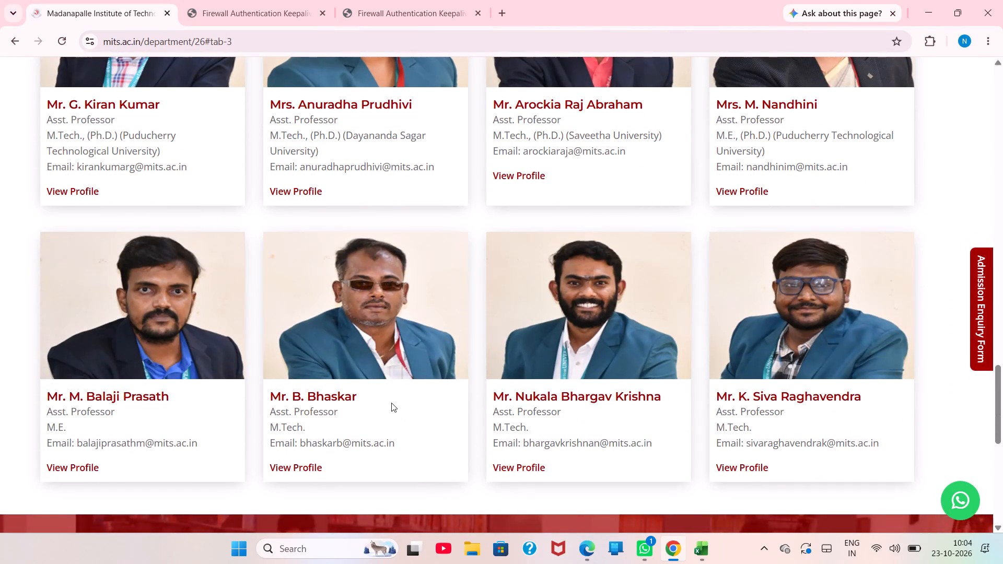
{"action": "scroll", "coordinate": [391, 403], "scroll_direction": "up", "scroll_amount": 4}
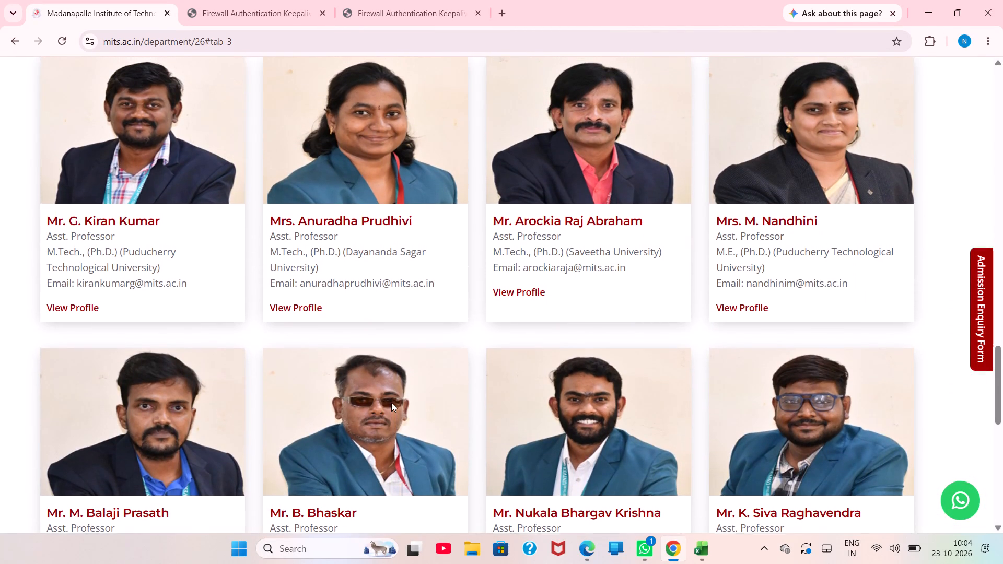
{"action": "scroll", "coordinate": [391, 403], "scroll_direction": "up", "scroll_amount": 4}
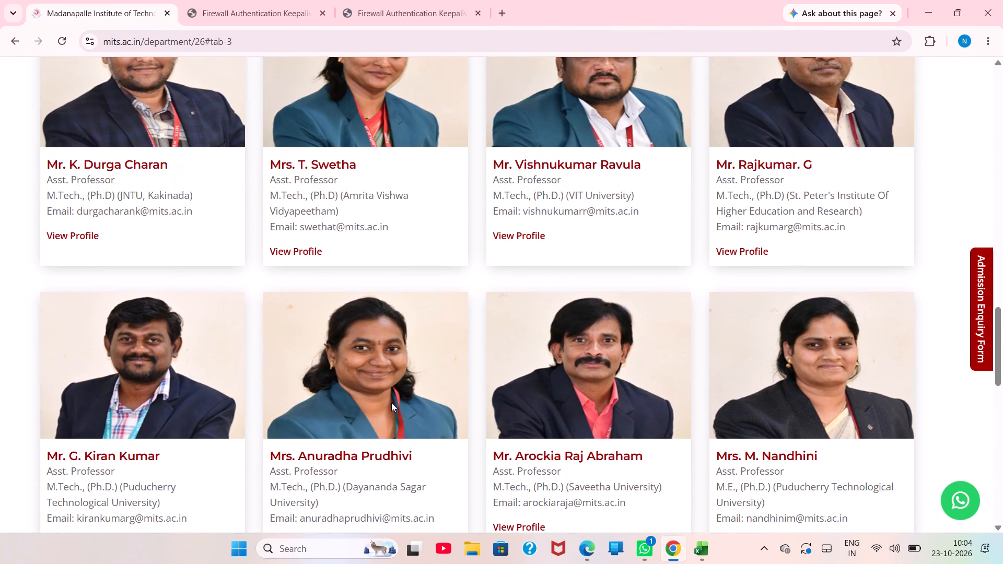
{"action": "scroll", "coordinate": [391, 403], "scroll_direction": "up", "scroll_amount": 1}
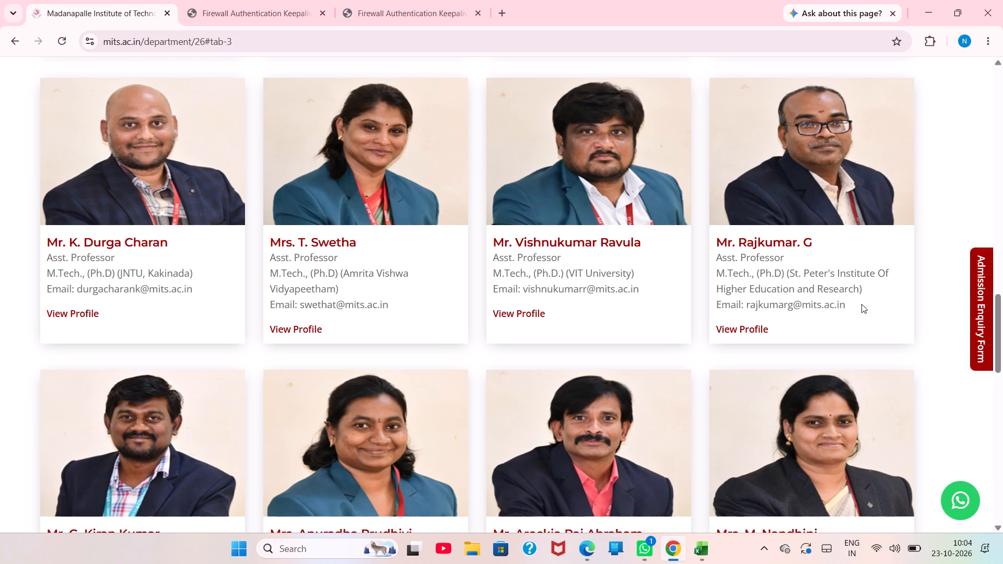
{"action": "left_click_drag", "start_coordinate": [815, 242], "coordinate": [710, 238]}
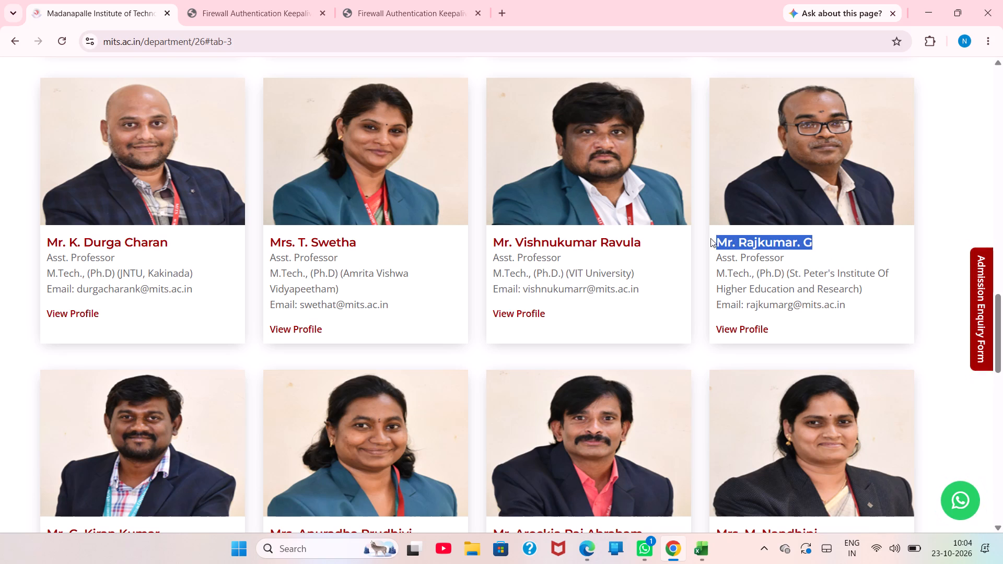
{"action": "left_click_drag", "start_coordinate": [710, 238], "coordinate": [709, 238]}
{"action": "key", "text": "ctrl+c"}
Switch to the clubs sheet in Excel.
{"action": "left_click", "coordinate": [705, 545]}
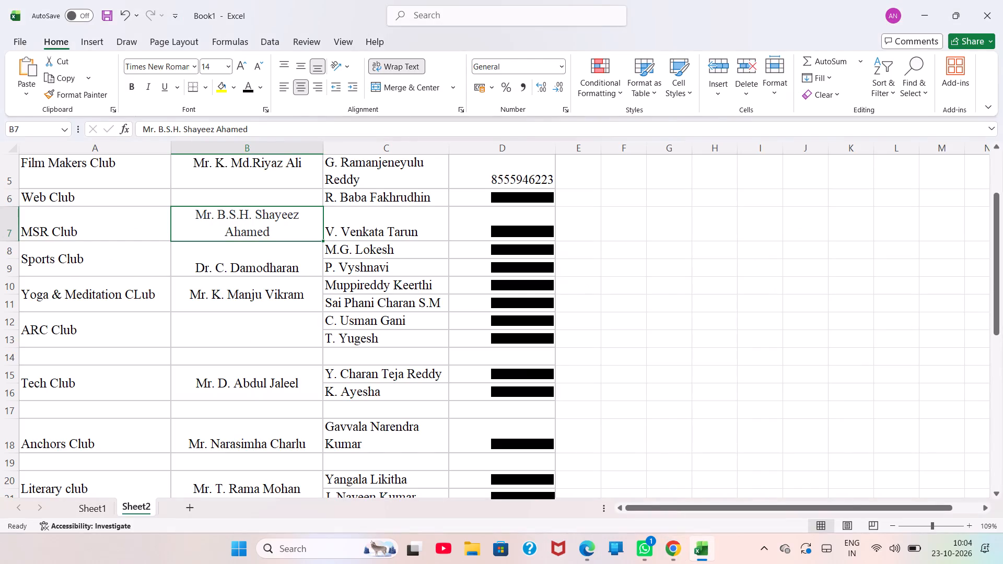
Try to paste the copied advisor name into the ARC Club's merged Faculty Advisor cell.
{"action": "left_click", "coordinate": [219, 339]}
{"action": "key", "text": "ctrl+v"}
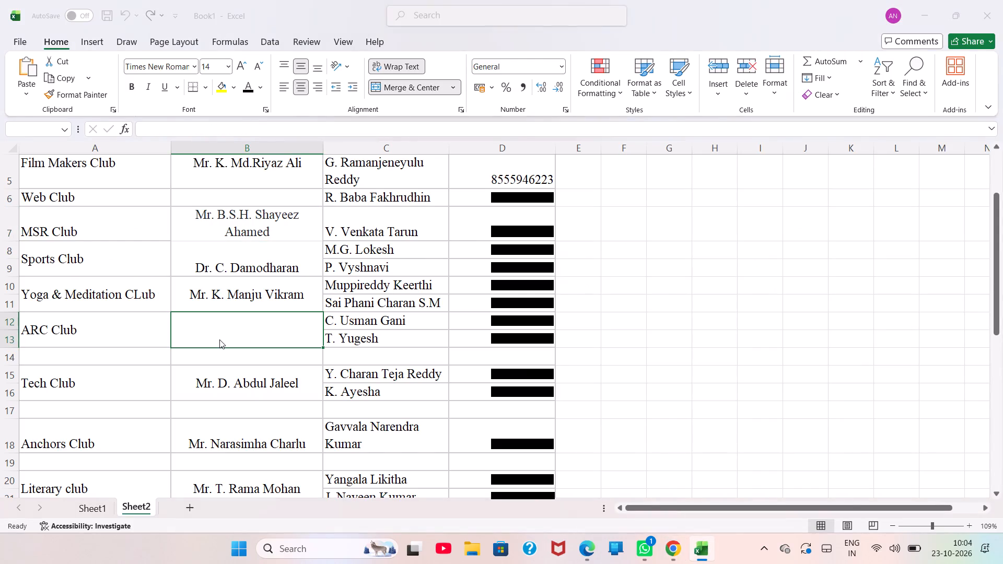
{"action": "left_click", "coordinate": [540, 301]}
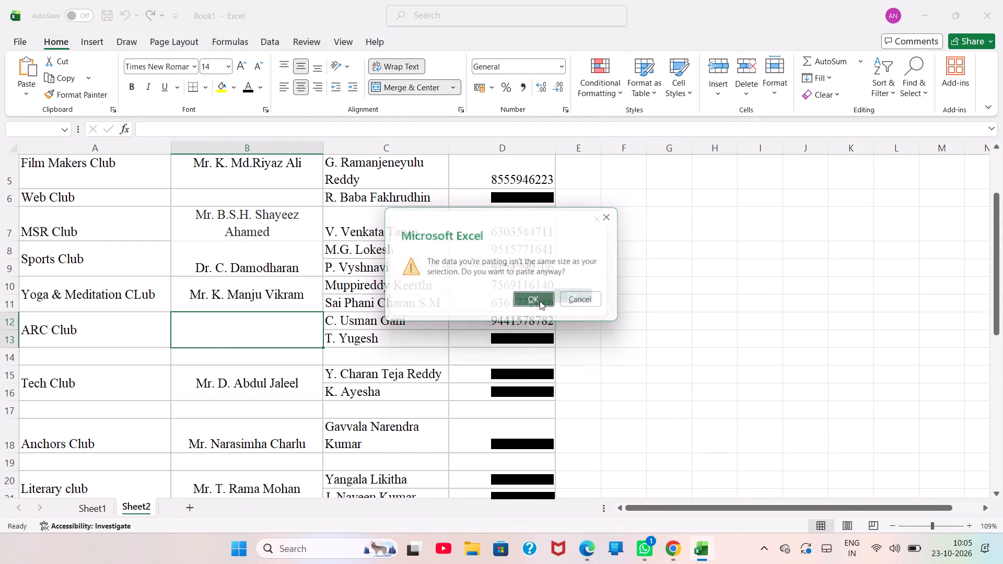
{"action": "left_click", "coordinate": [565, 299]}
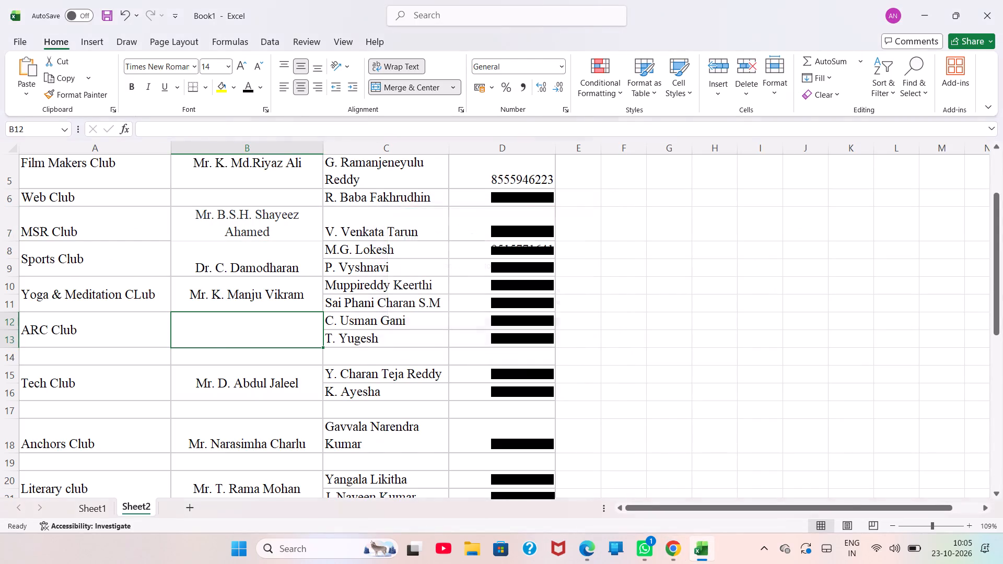
Paste the copied advisor name into the empty cell G13 beside the table.
{"action": "left_click", "coordinate": [659, 334]}
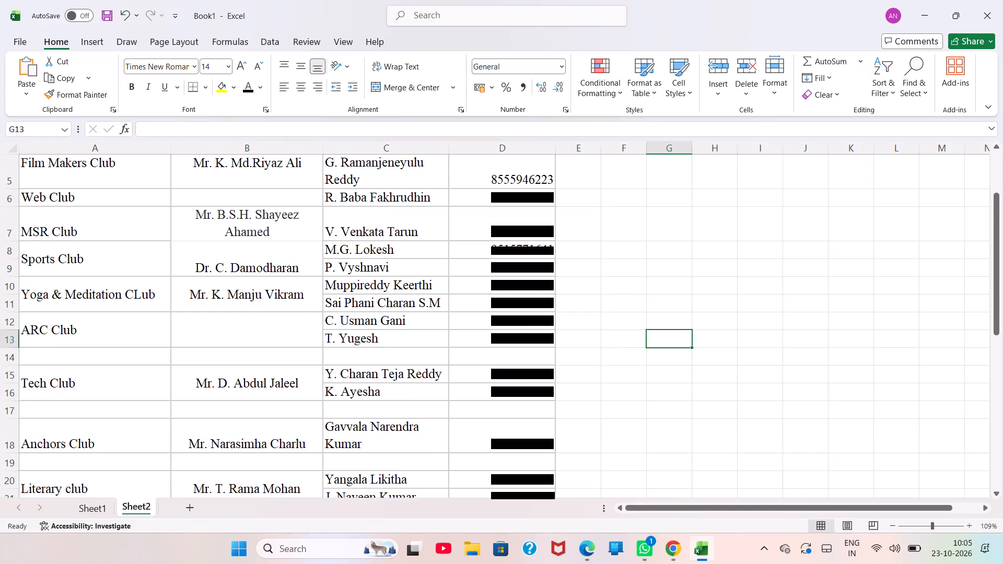
{"action": "key", "text": "ctrl+v"}
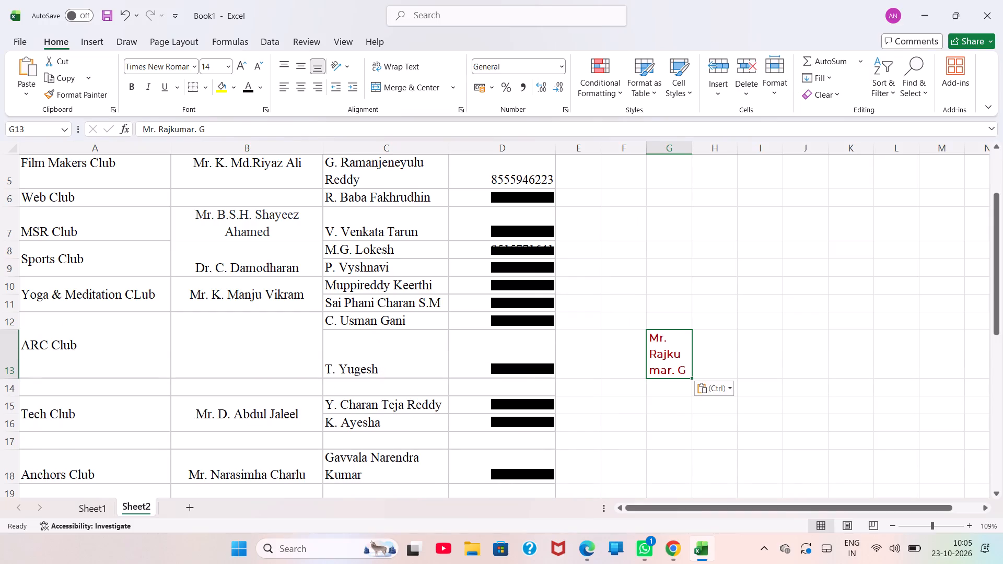
Enter the advisor name shown in G13, with its title and initial, in the ARC Club's Faculty Advisor cell.
{"action": "left_click", "coordinate": [264, 358]}
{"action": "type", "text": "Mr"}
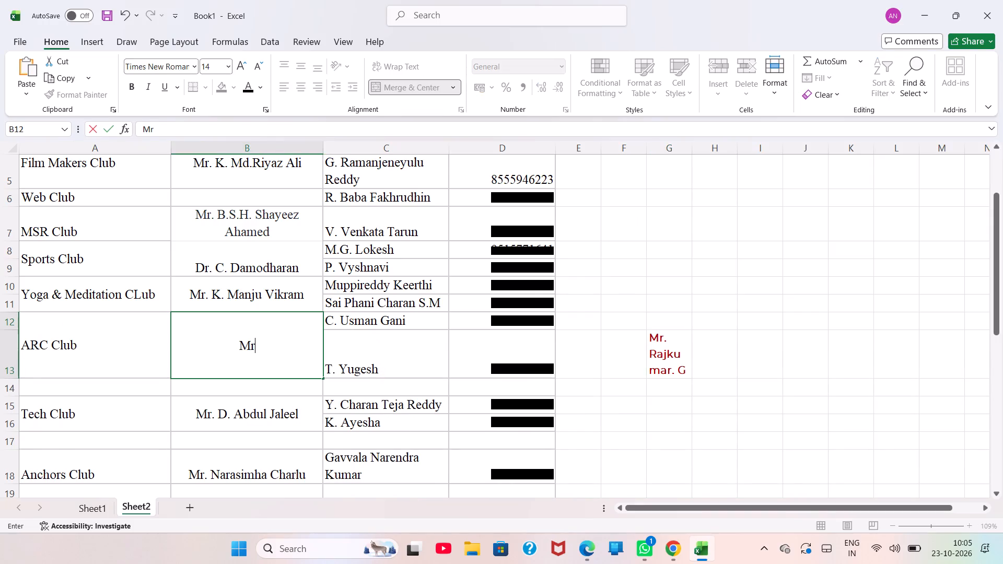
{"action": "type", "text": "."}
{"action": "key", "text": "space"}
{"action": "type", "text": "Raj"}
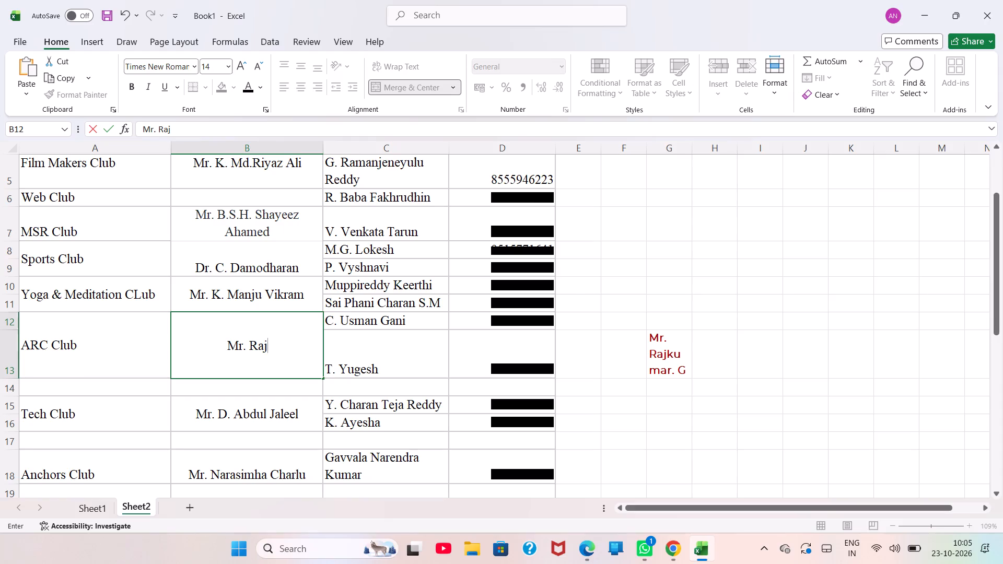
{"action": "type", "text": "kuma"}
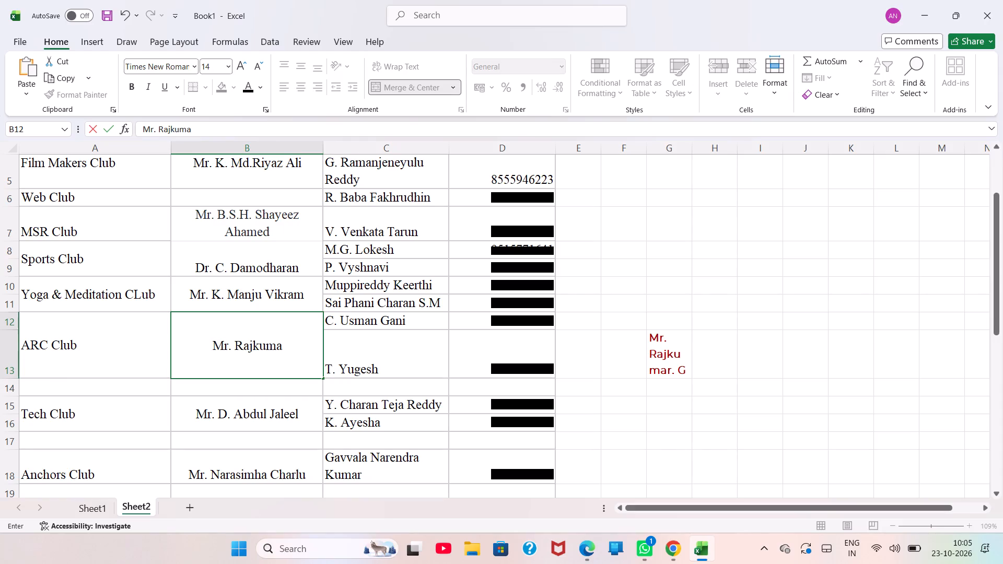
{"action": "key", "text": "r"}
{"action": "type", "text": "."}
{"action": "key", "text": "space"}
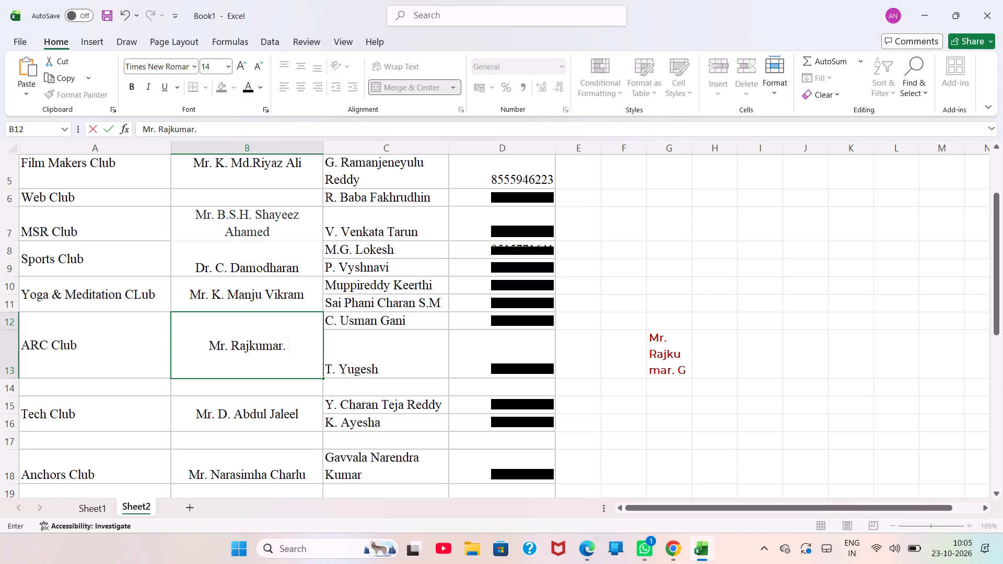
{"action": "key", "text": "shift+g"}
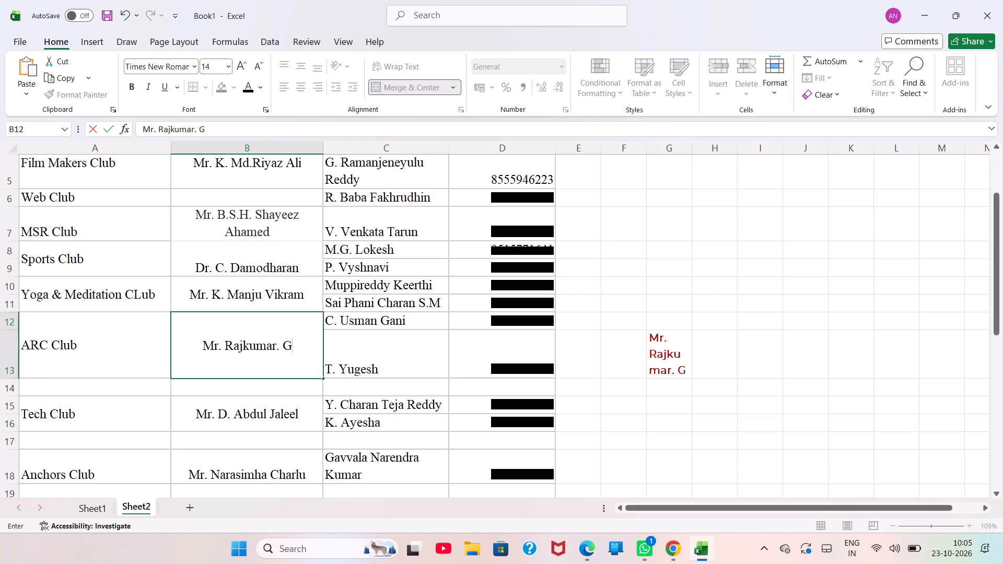
{"action": "left_click", "coordinate": [244, 449]}
Delete the entire empty row 19 between the Anchors Club and the Literary club.
{"action": "scroll", "coordinate": [244, 449], "scroll_direction": "down", "scroll_amount": 2}
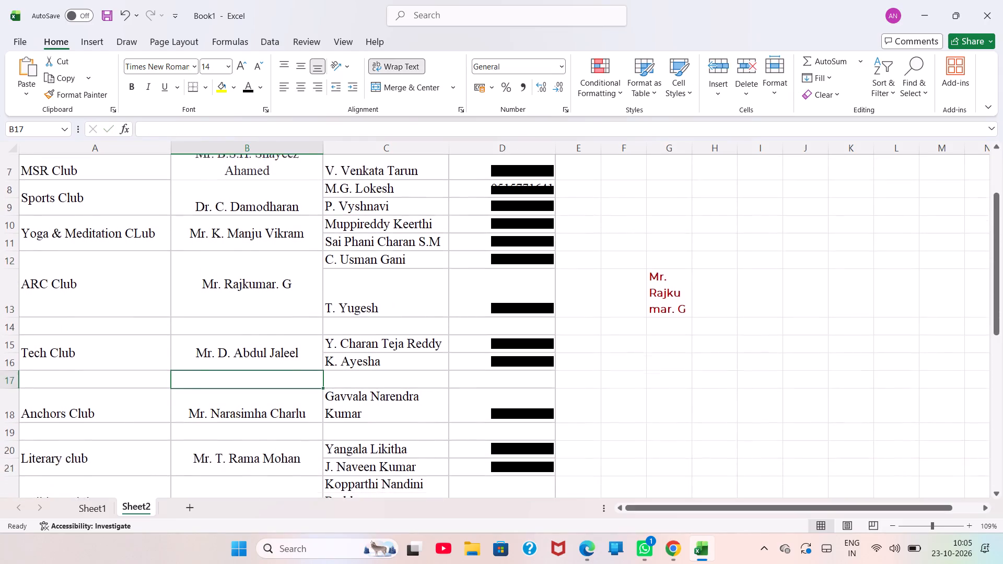
{"action": "scroll", "coordinate": [244, 449], "scroll_direction": "down", "scroll_amount": 1}
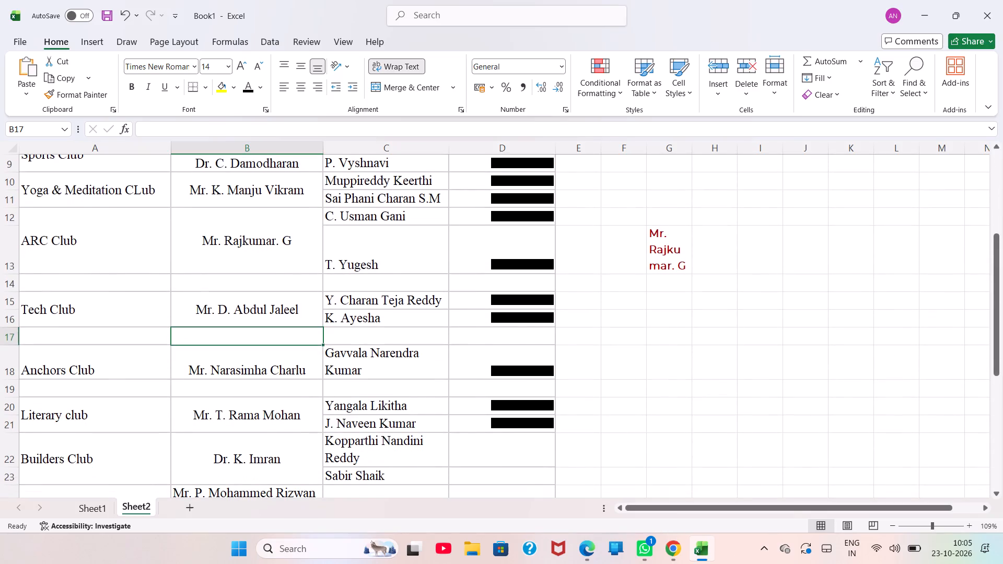
{"action": "left_click", "coordinate": [217, 394]}
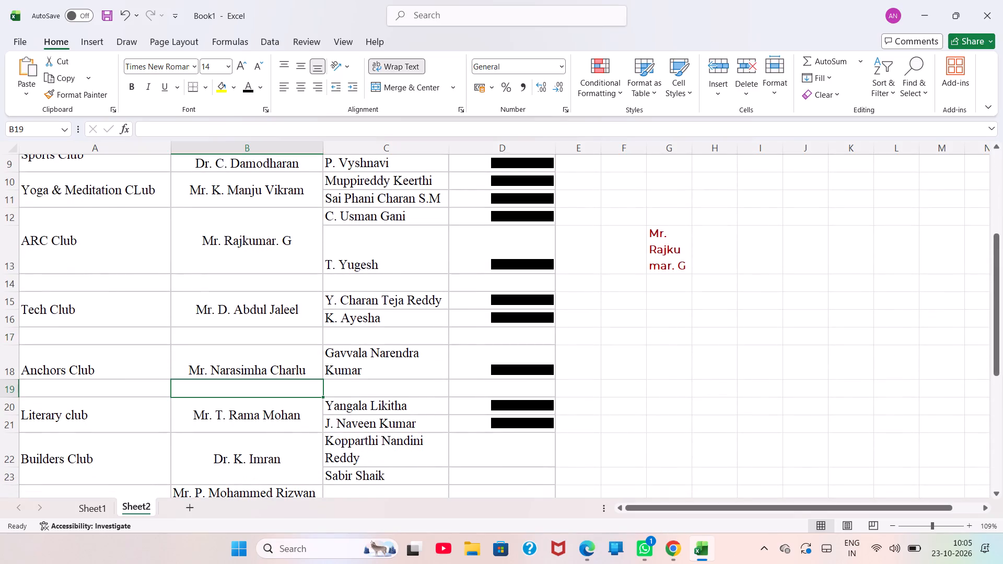
{"action": "left_click_drag", "start_coordinate": [106, 388], "coordinate": [481, 395]}
{"action": "key", "text": "Delete"}
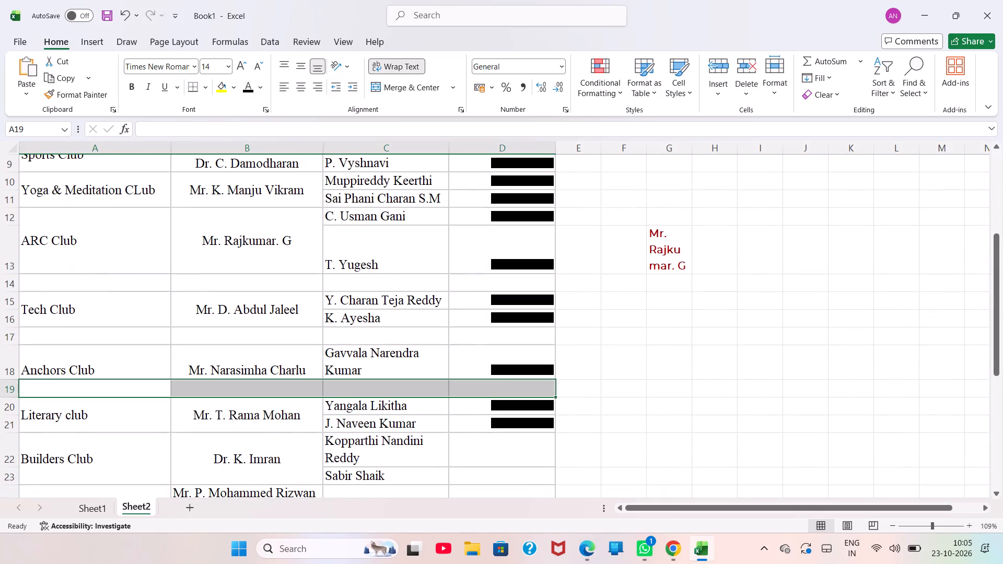
{"action": "right_click", "coordinate": [481, 395]}
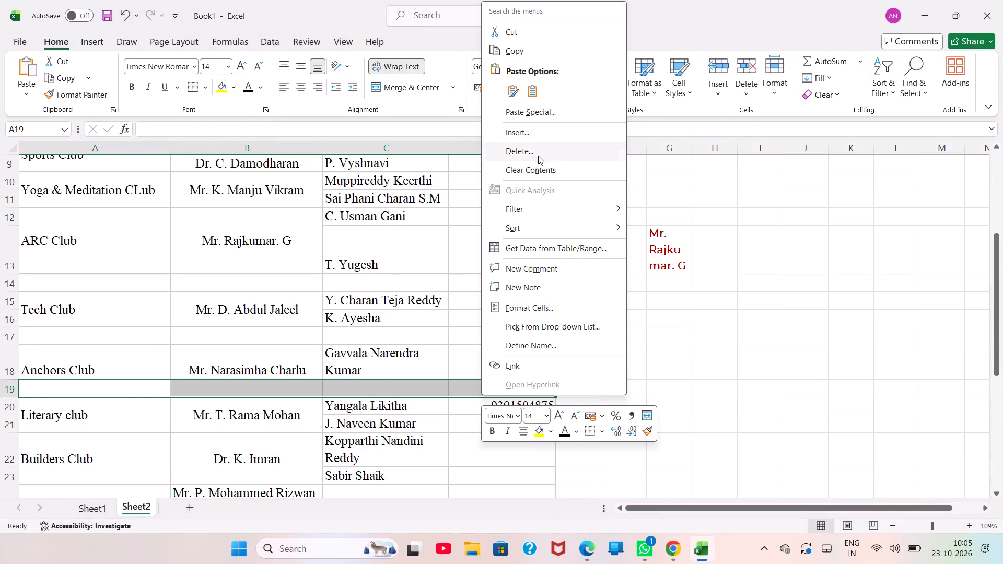
{"action": "left_click", "coordinate": [535, 152]}
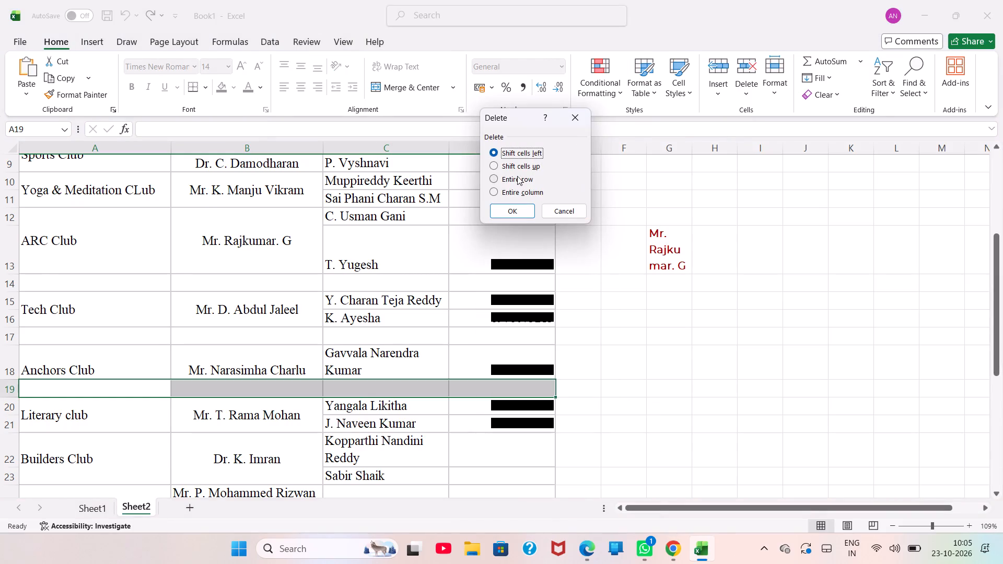
{"action": "left_click", "coordinate": [517, 176]}
{"action": "left_click", "coordinate": [504, 211]}
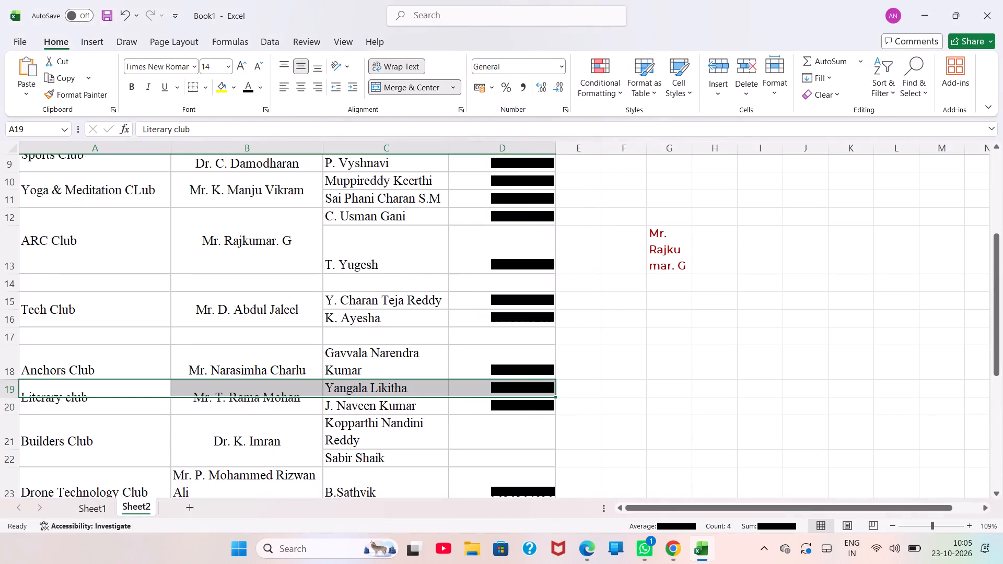
{"action": "left_click", "coordinate": [619, 414]}
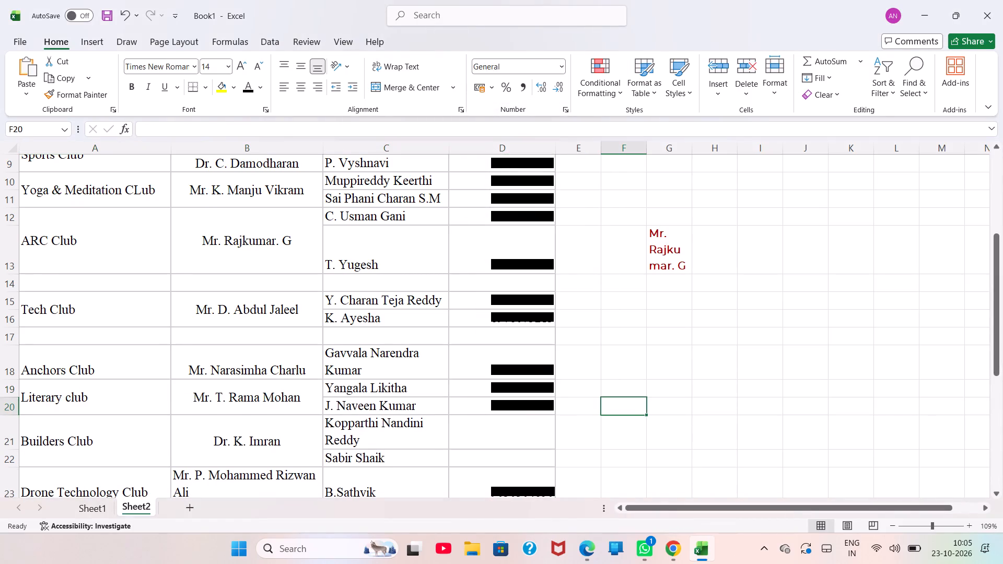
Delete the entire empty row 14 between ARC Club and Tech Club.
{"action": "left_click", "coordinate": [423, 284]}
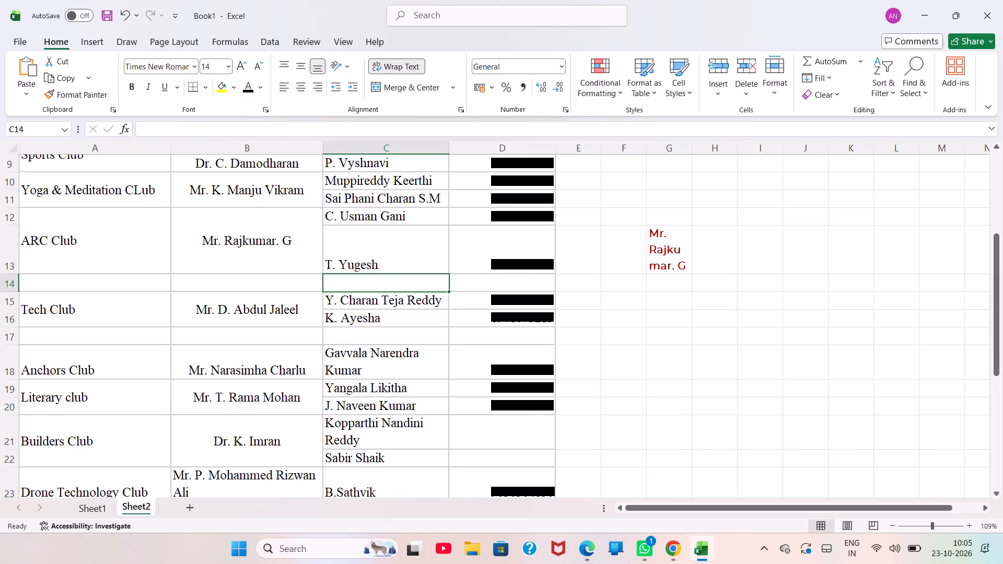
{"action": "right_click", "coordinate": [423, 284]}
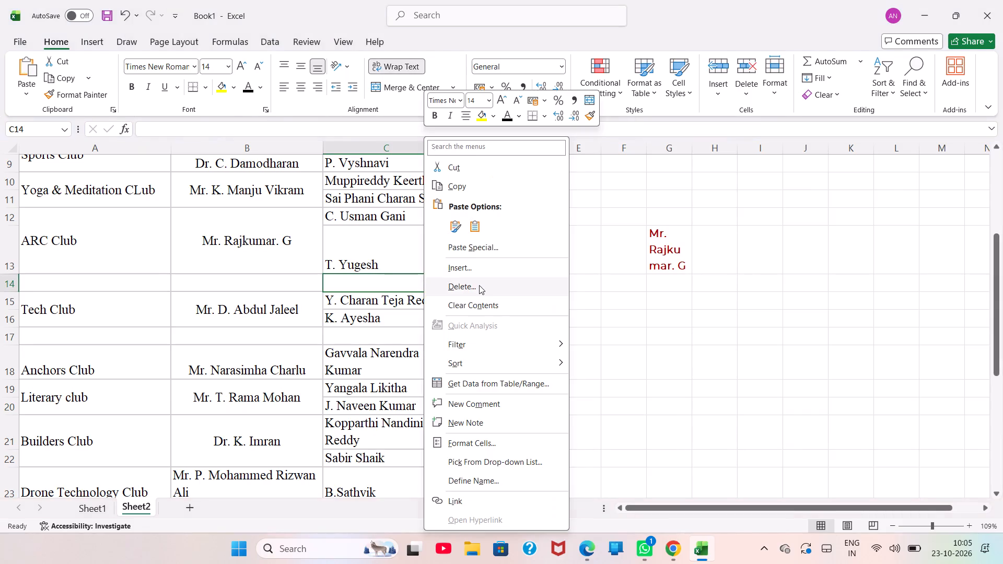
{"action": "left_click", "coordinate": [479, 285]}
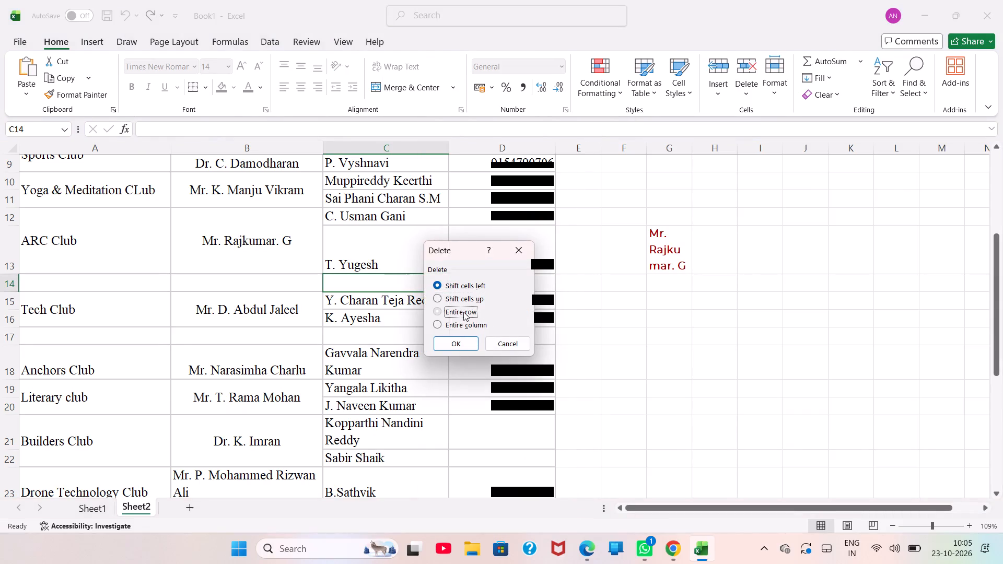
{"action": "left_click", "coordinate": [463, 312]}
{"action": "left_click", "coordinate": [455, 344]}
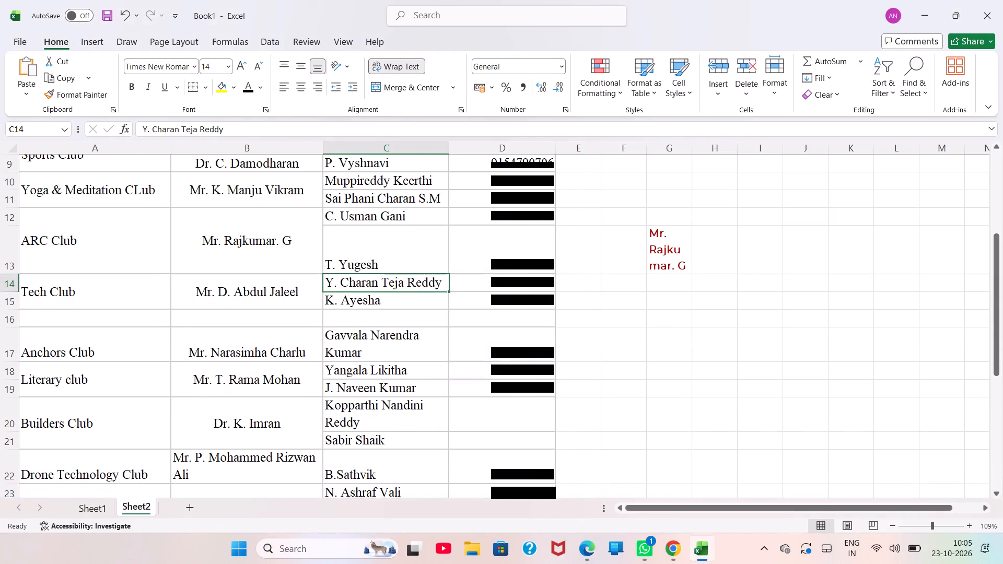
Delete the entire empty row 16 between Tech Club and Anchors Club.
{"action": "left_click", "coordinate": [425, 319]}
{"action": "right_click", "coordinate": [425, 319]}
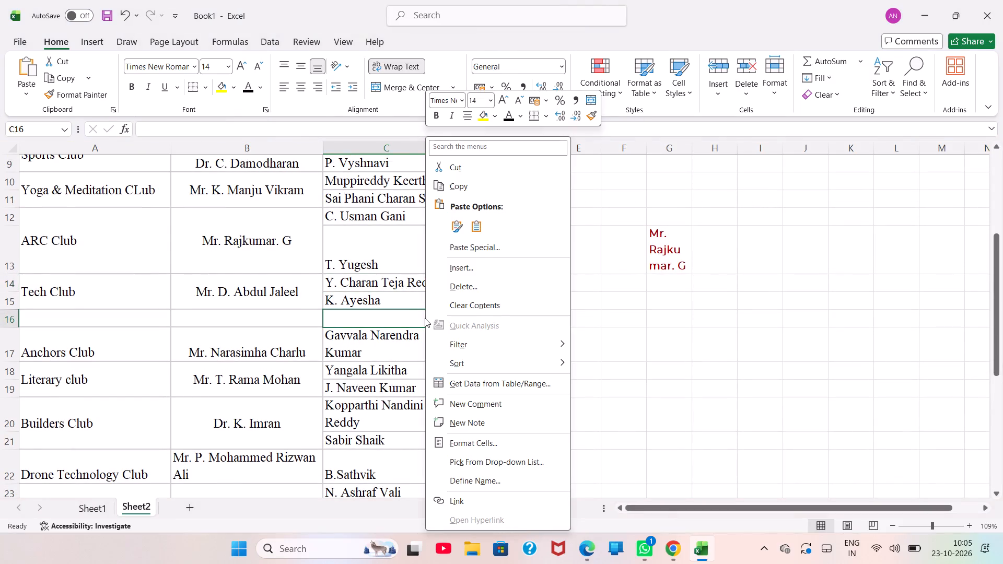
{"action": "left_click", "coordinate": [474, 285]}
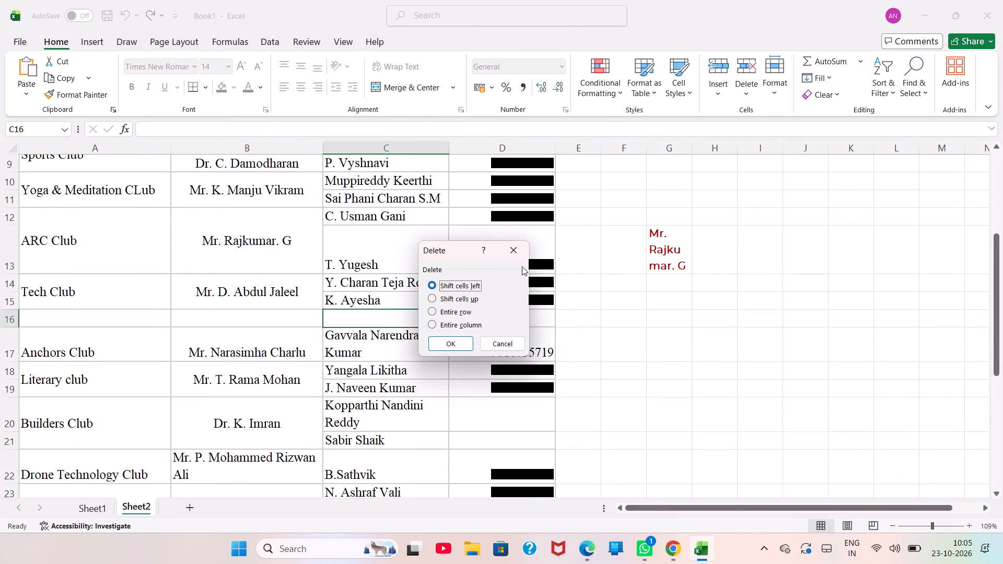
{"action": "left_click", "coordinate": [446, 312]}
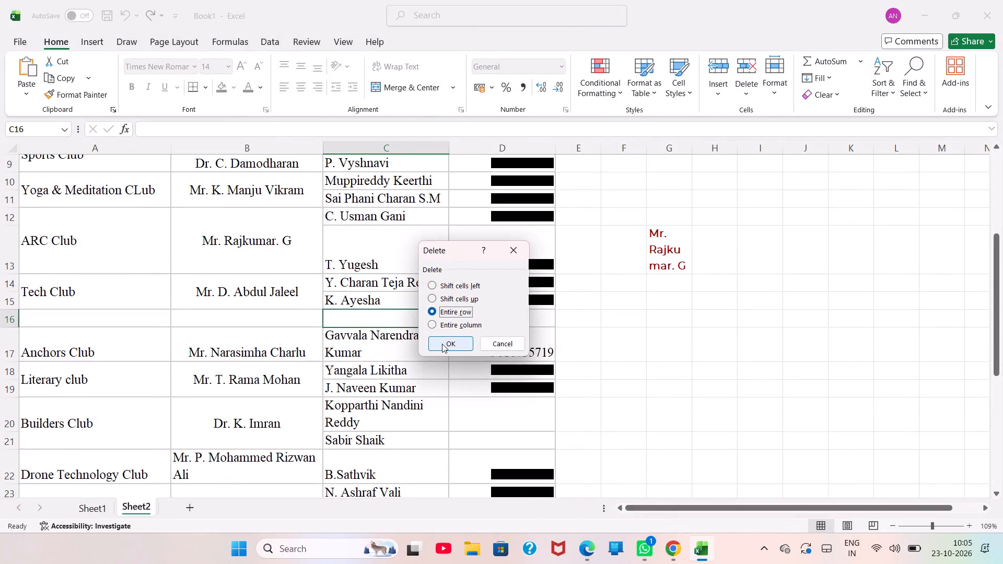
{"action": "left_click", "coordinate": [442, 344]}
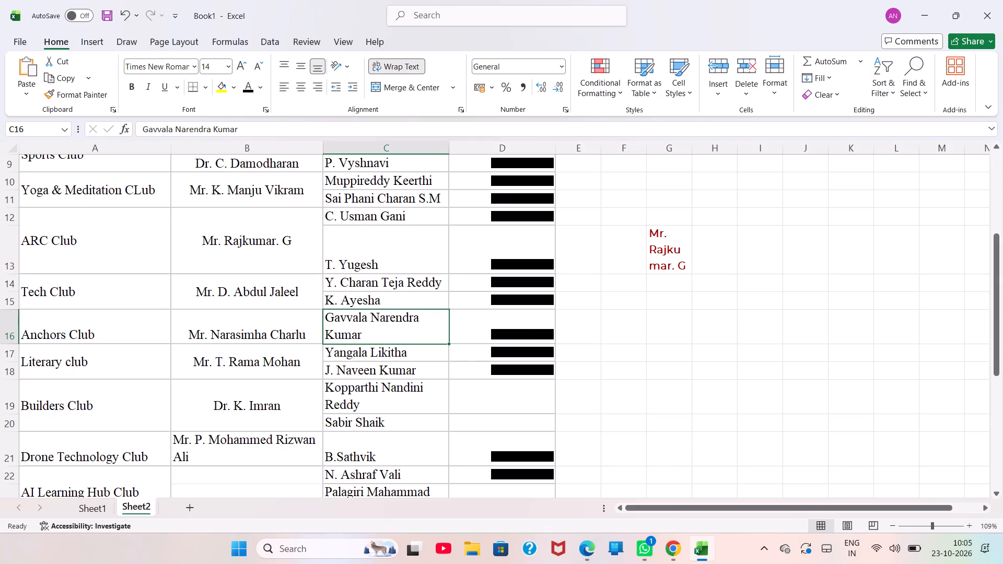
Merge and center the two empty Faculty Advisor cells B22 and B23 beside AI Learning Hub Club.
{"action": "scroll", "coordinate": [243, 406], "scroll_direction": "down", "scroll_amount": 2}
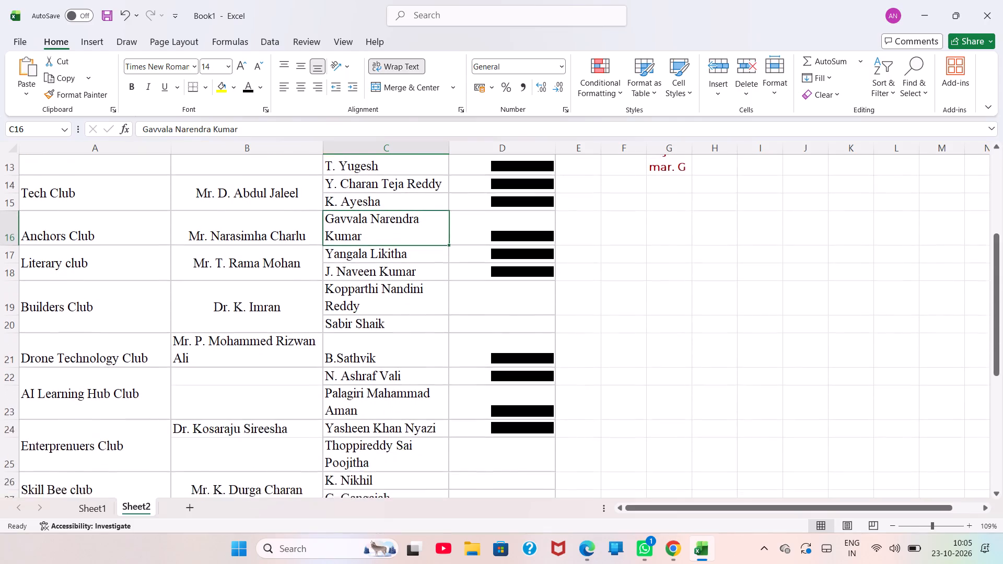
{"action": "left_click", "coordinate": [259, 396]}
{"action": "left_click", "coordinate": [263, 372]}
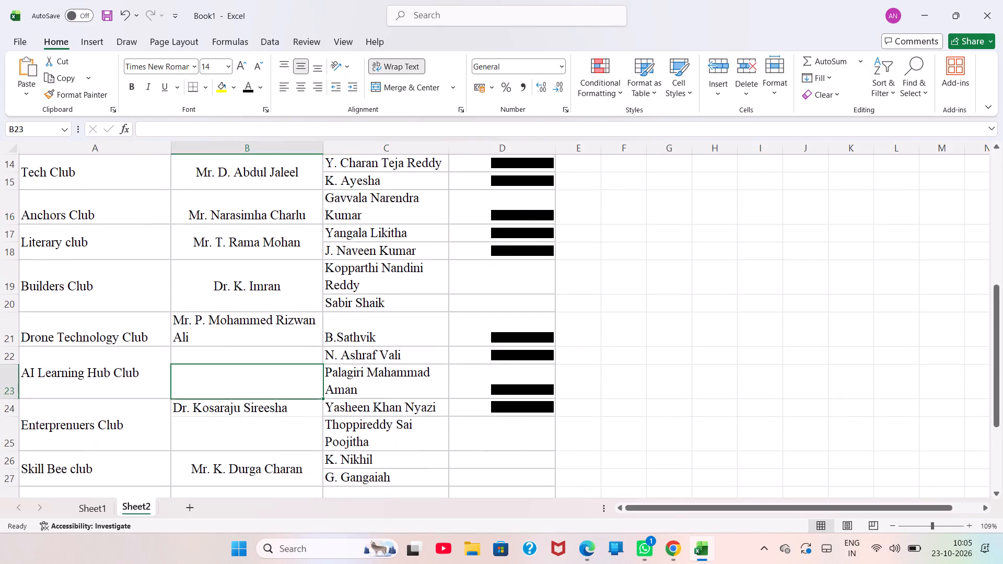
{"action": "left_click_drag", "start_coordinate": [263, 357], "coordinate": [262, 371]}
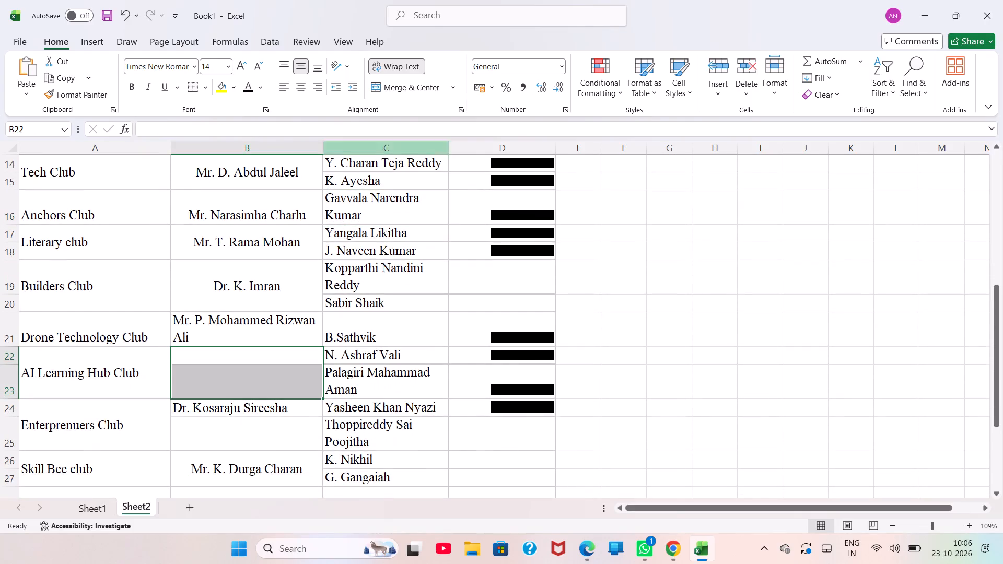
{"action": "left_click", "coordinate": [412, 83]}
Clear the stray advisor name from cell G13 outside the table.
{"action": "scroll", "coordinate": [586, 262], "scroll_direction": "up", "scroll_amount": 5}
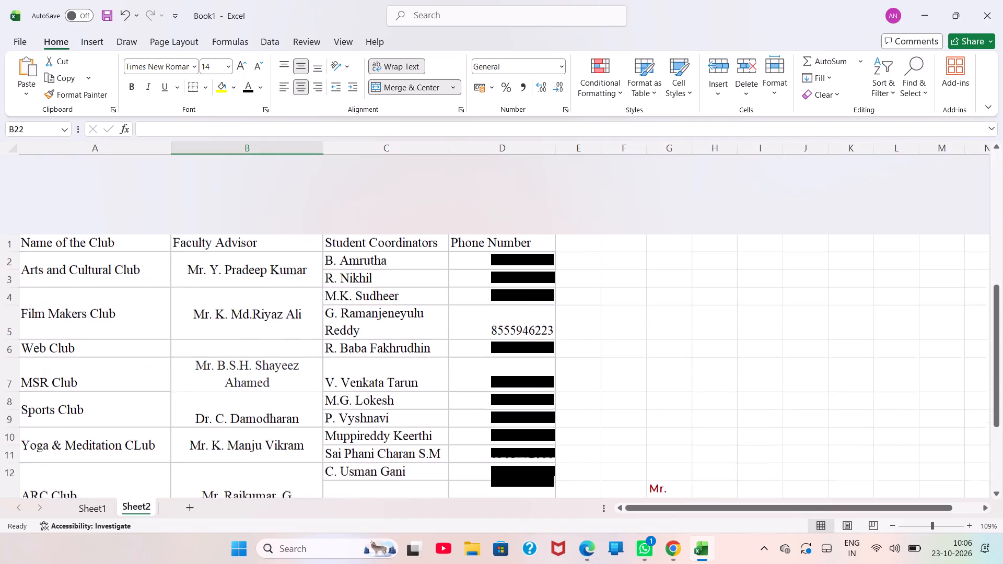
{"action": "left_click", "coordinate": [661, 446]}
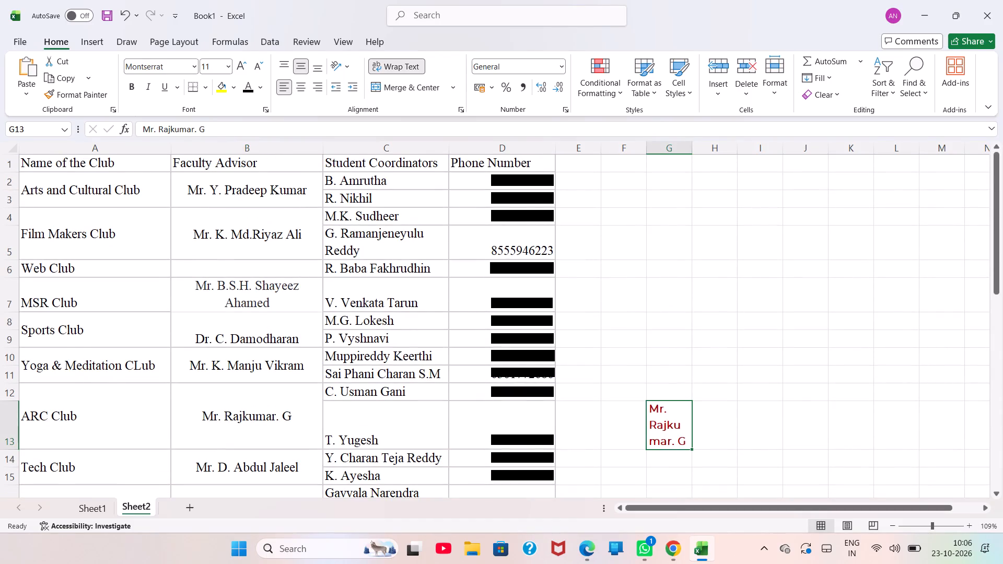
{"action": "key", "text": "Delete"}
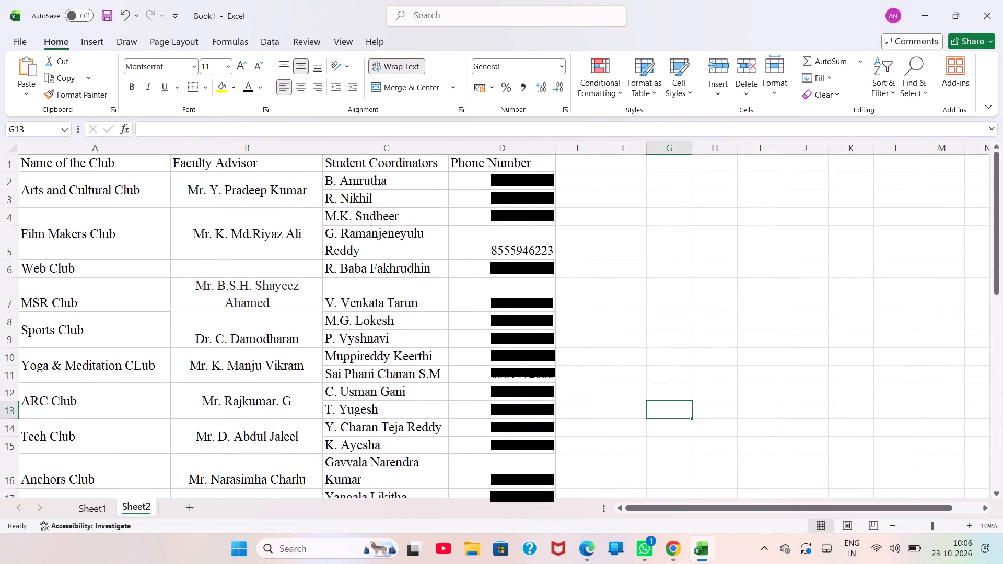
Add the initial "K." and a space before the student coordinator's name for Cisco Networking Club in C30.
{"action": "scroll", "coordinate": [661, 446], "scroll_direction": "down", "scroll_amount": 4}
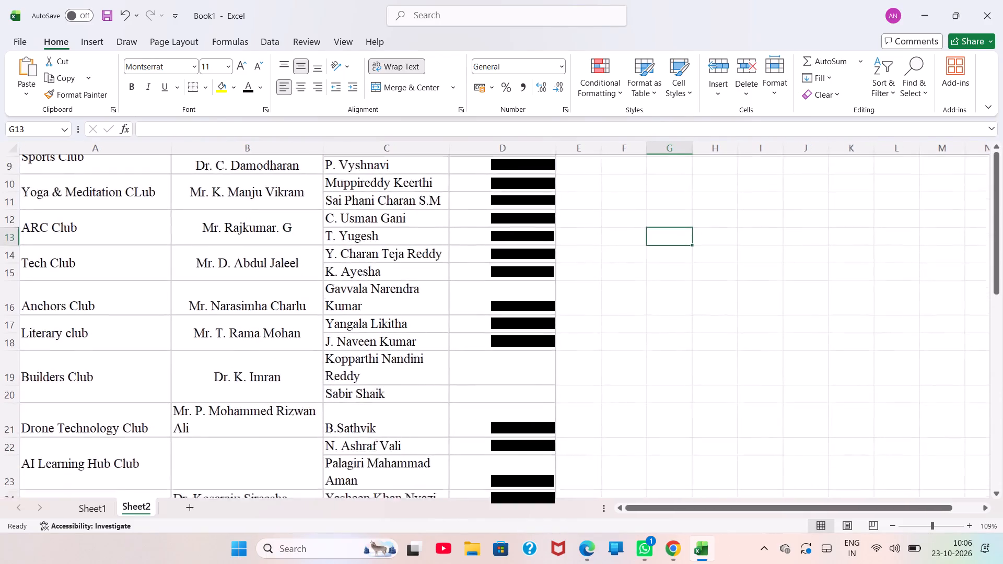
{"action": "scroll", "coordinate": [661, 446], "scroll_direction": "down", "scroll_amount": 1}
{"action": "scroll", "coordinate": [706, 266], "scroll_direction": "up", "scroll_amount": 1}
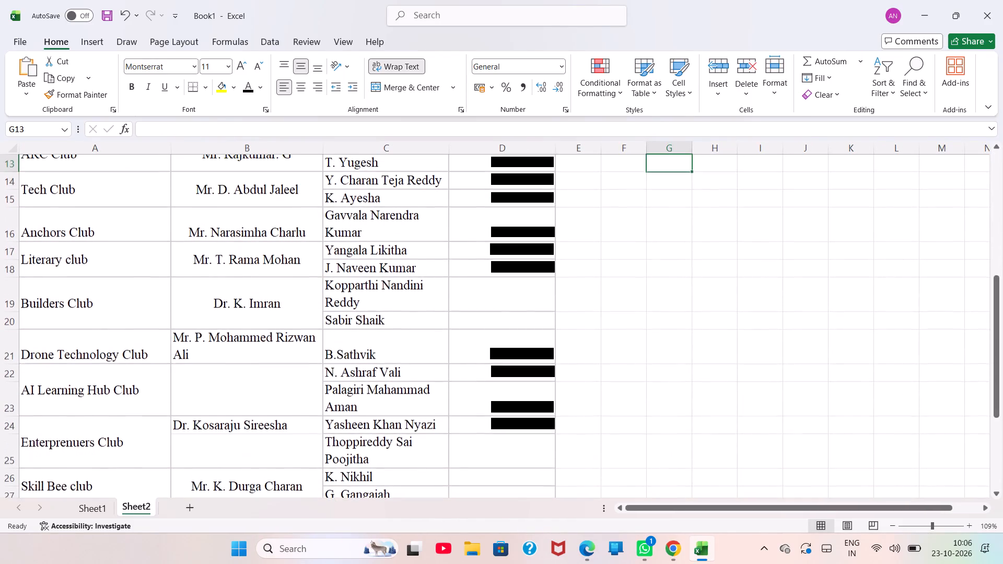
{"action": "left_click", "coordinate": [234, 396]}
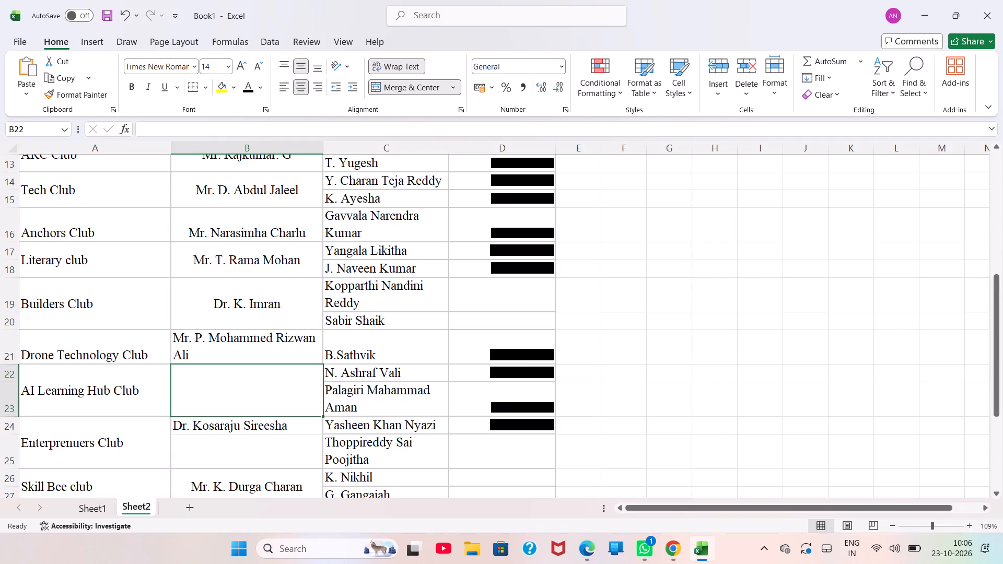
{"action": "scroll", "coordinate": [234, 396], "scroll_direction": "down", "scroll_amount": 3}
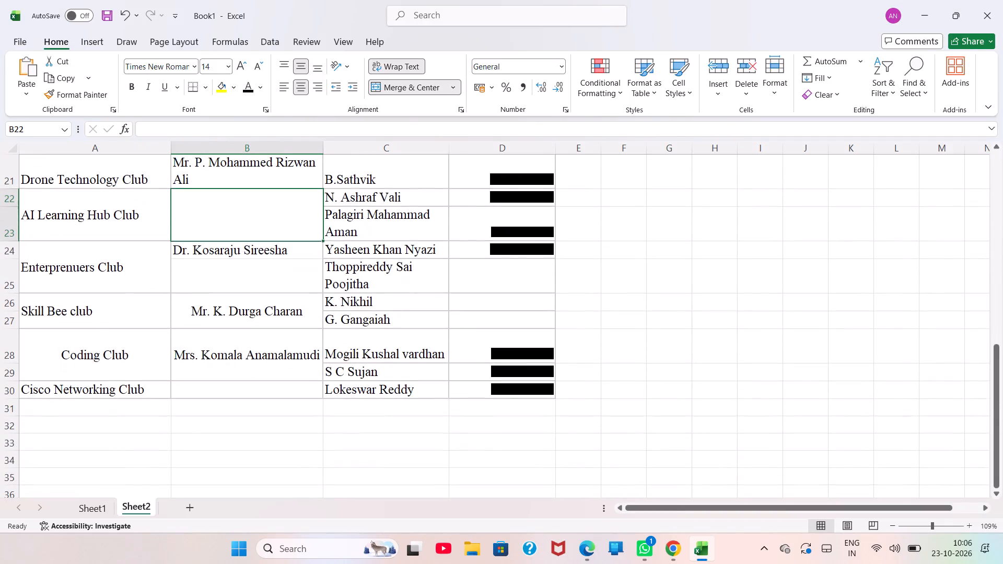
{"action": "left_click", "coordinate": [347, 397]}
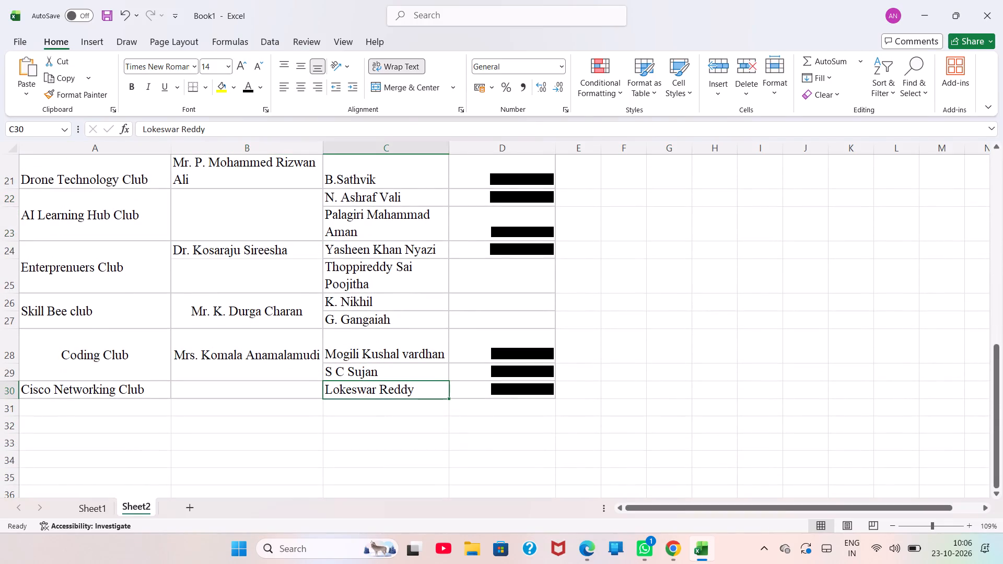
{"action": "double_click", "coordinate": [347, 397]}
{"action": "double_click", "coordinate": [348, 387]}
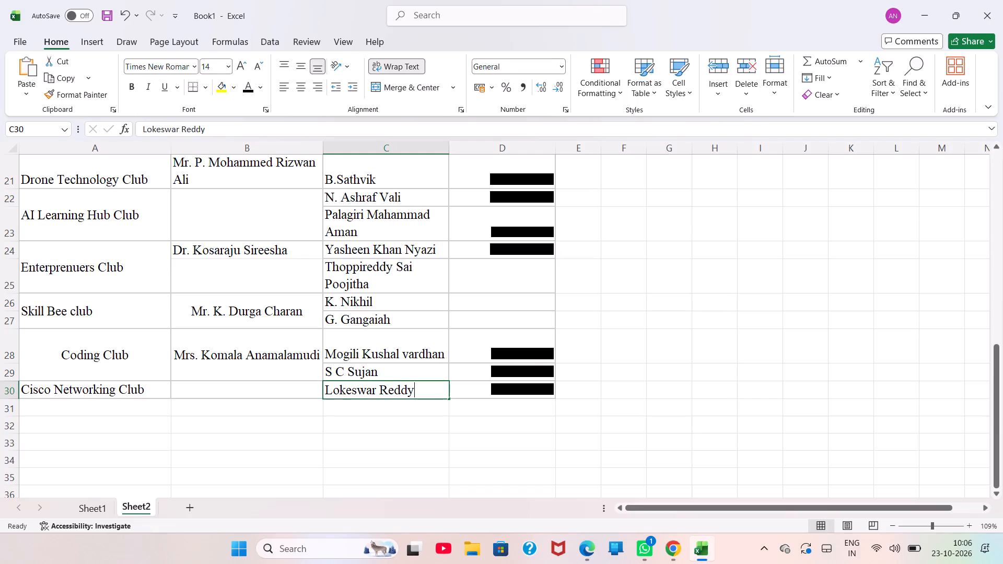
{"action": "key", "text": "Left"}
{"action": "key", "text": "Left"}
{"action": "key", "text": "Left"}
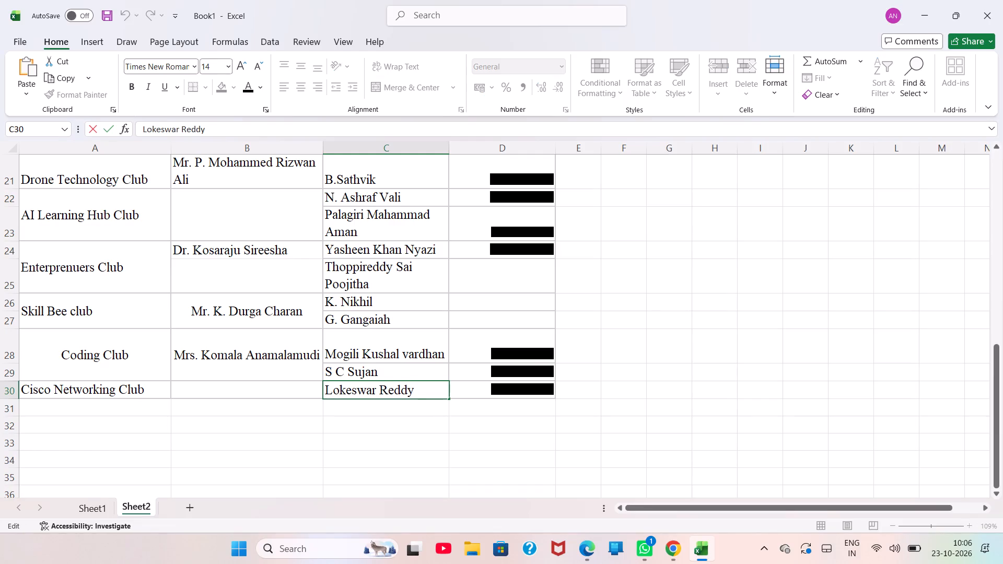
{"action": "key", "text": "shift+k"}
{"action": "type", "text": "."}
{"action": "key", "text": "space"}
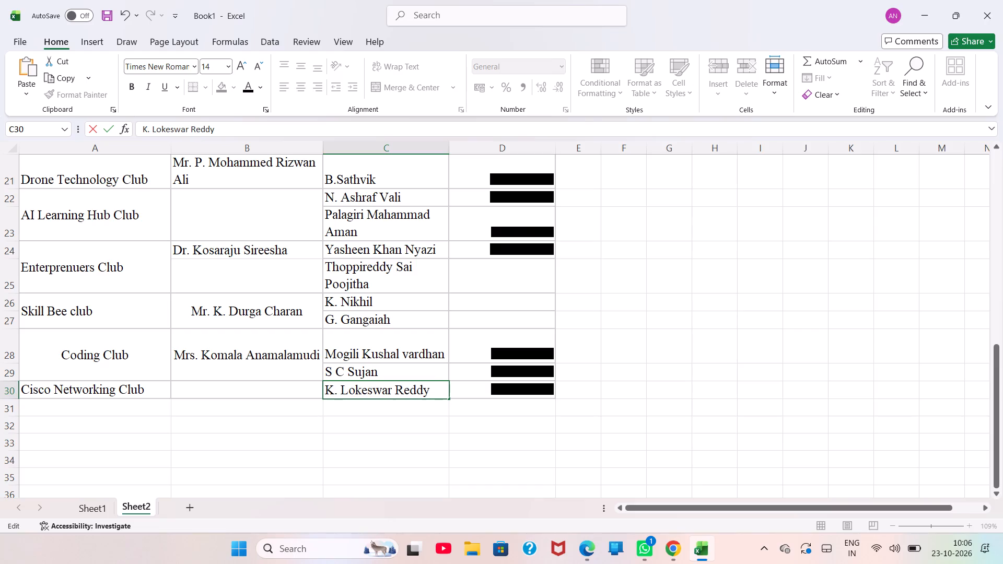
Switch to Chrome.
{"action": "left_click", "coordinate": [682, 546]}
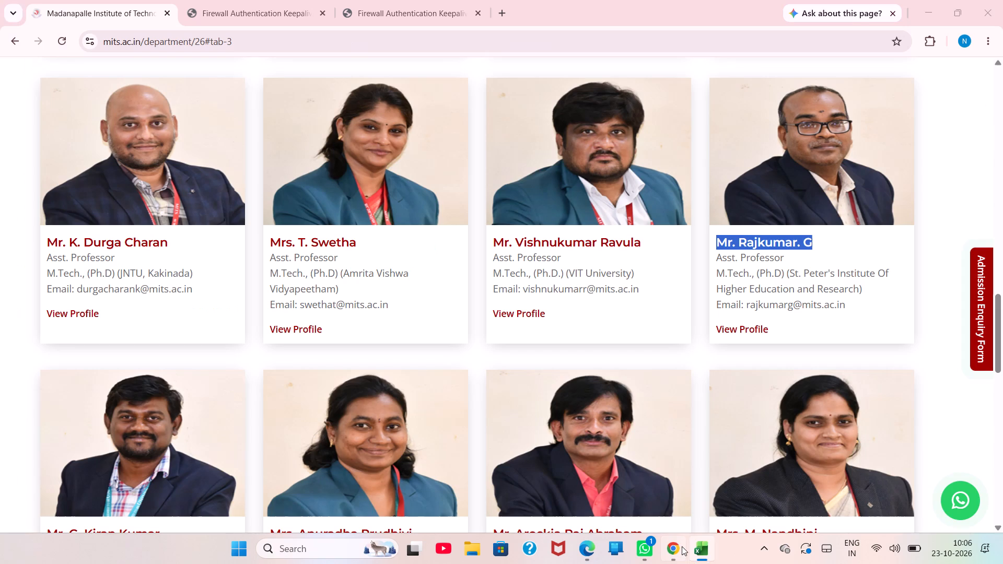
Open the faculty list of the Electronics & Communication Engineering department on the college website.
{"action": "scroll", "coordinate": [365, 249], "scroll_direction": "up", "scroll_amount": 7}
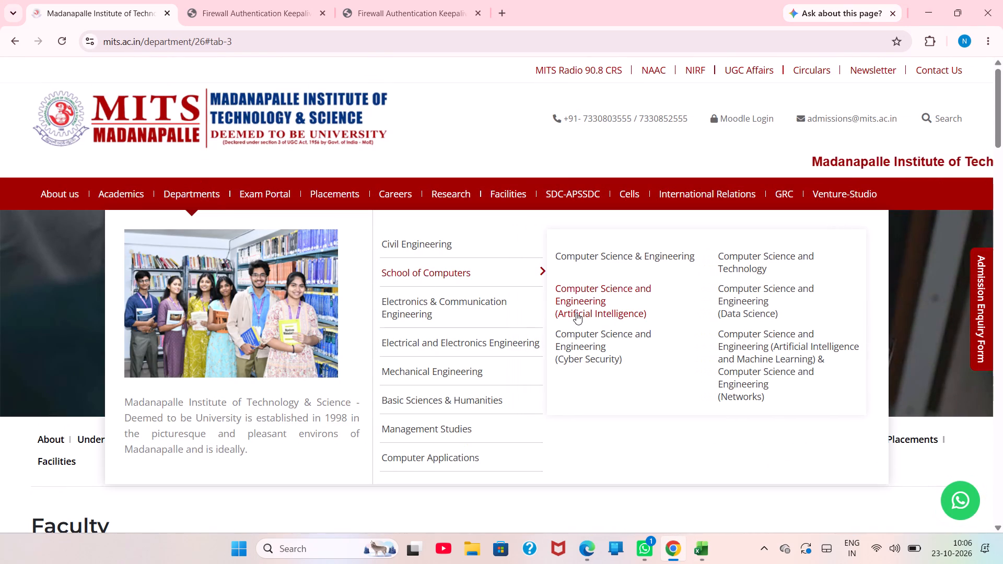
{"action": "left_click", "coordinate": [415, 303]}
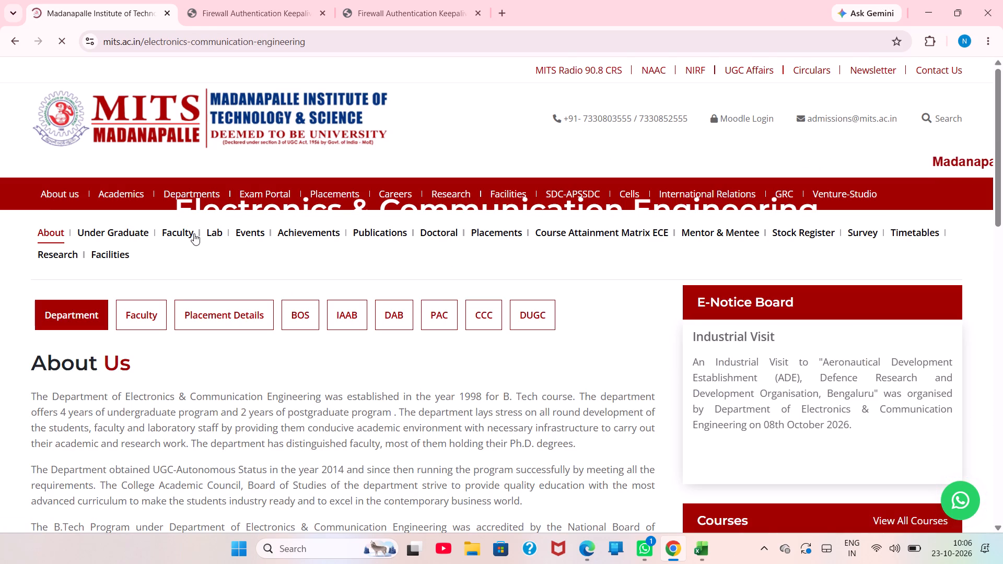
{"action": "left_click", "coordinate": [187, 235]}
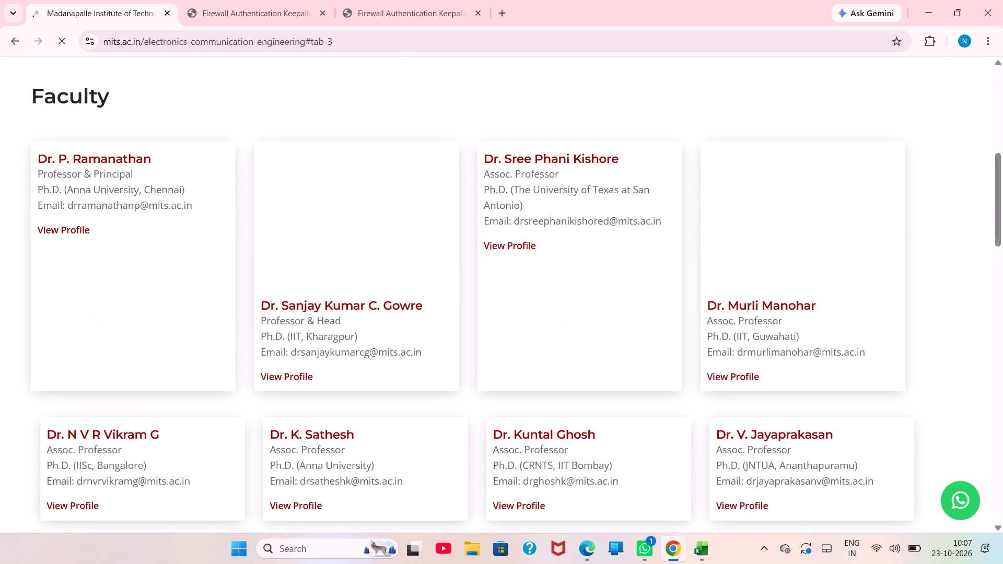
Copy the name of the last assistant professor in the department's faculty list, including the title.
{"action": "scroll", "coordinate": [216, 391], "scroll_direction": "down", "scroll_amount": 18}
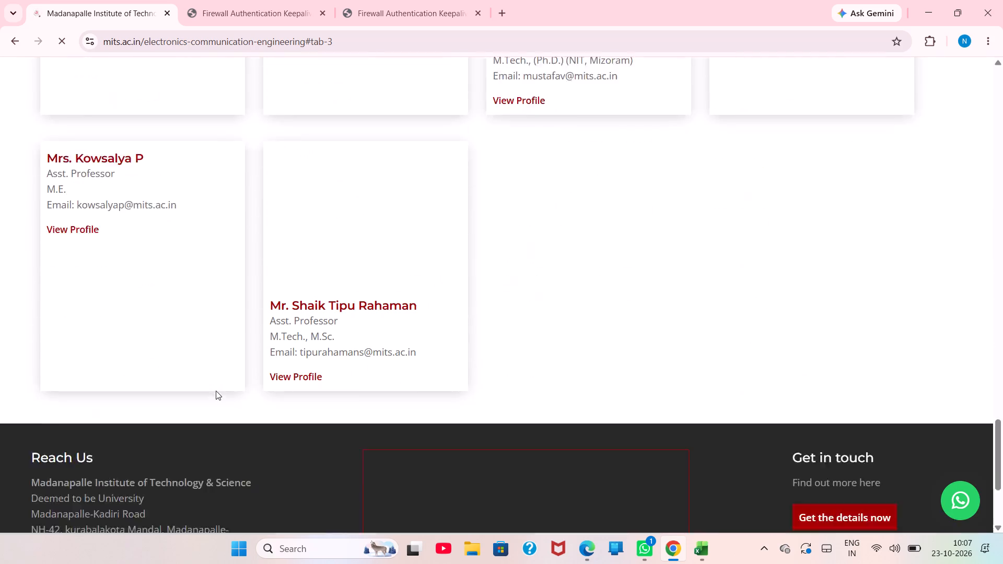
{"action": "scroll", "coordinate": [216, 391], "scroll_direction": "down", "scroll_amount": 3}
{"action": "scroll", "coordinate": [216, 391], "scroll_direction": "up", "scroll_amount": 2}
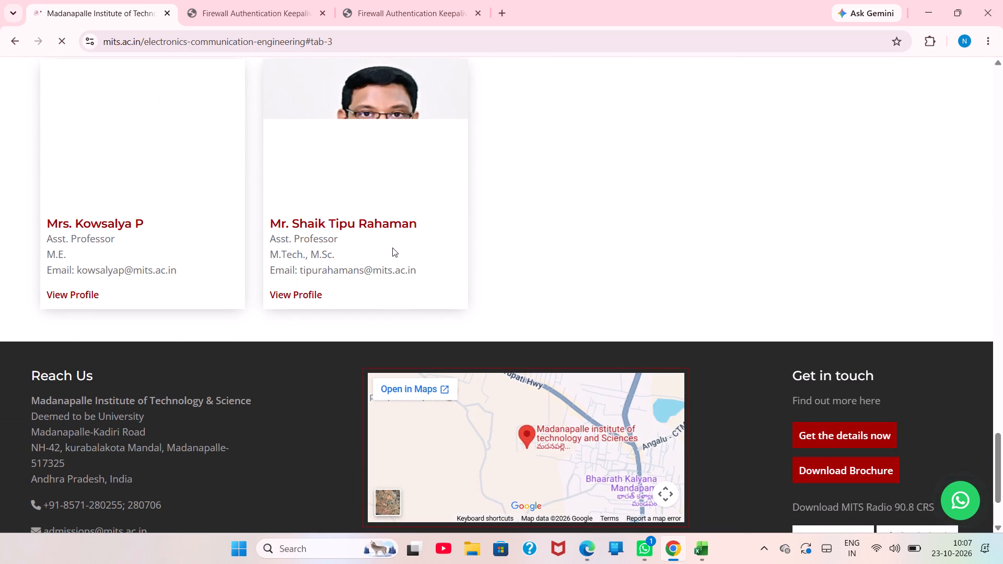
{"action": "left_click_drag", "start_coordinate": [420, 219], "coordinate": [244, 223]}
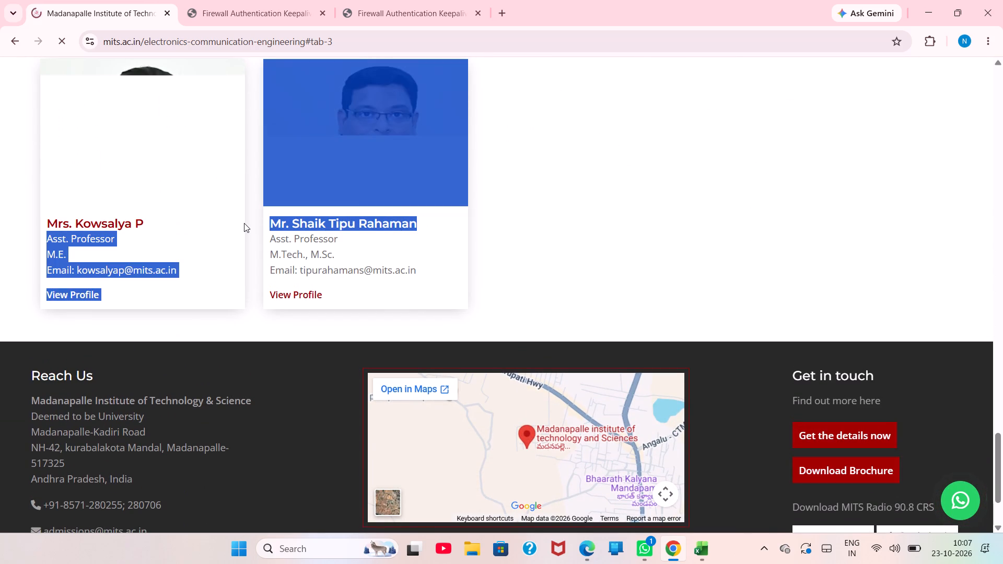
{"action": "left_click_drag", "start_coordinate": [244, 223], "coordinate": [266, 225]}
{"action": "key", "text": "ctrl+c"}
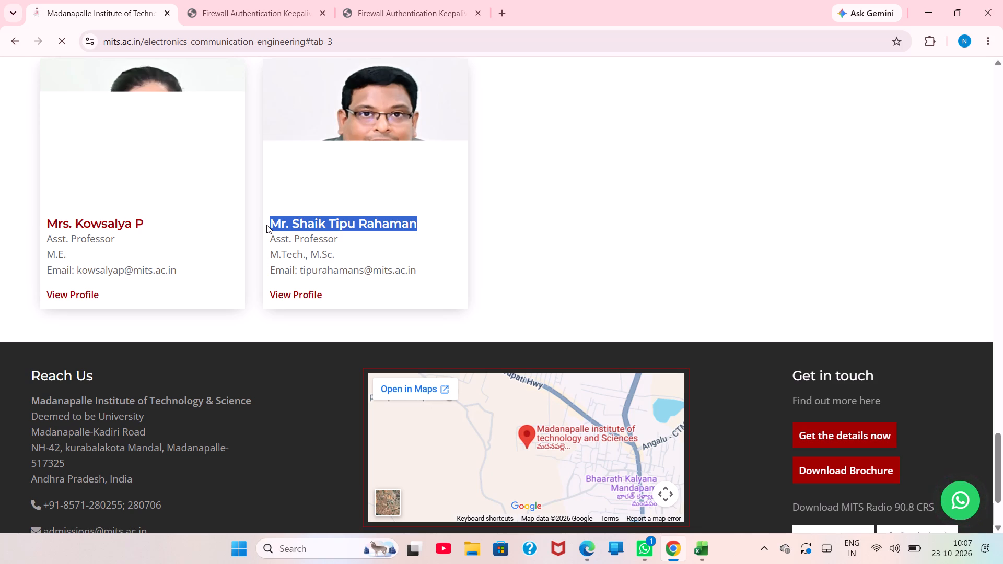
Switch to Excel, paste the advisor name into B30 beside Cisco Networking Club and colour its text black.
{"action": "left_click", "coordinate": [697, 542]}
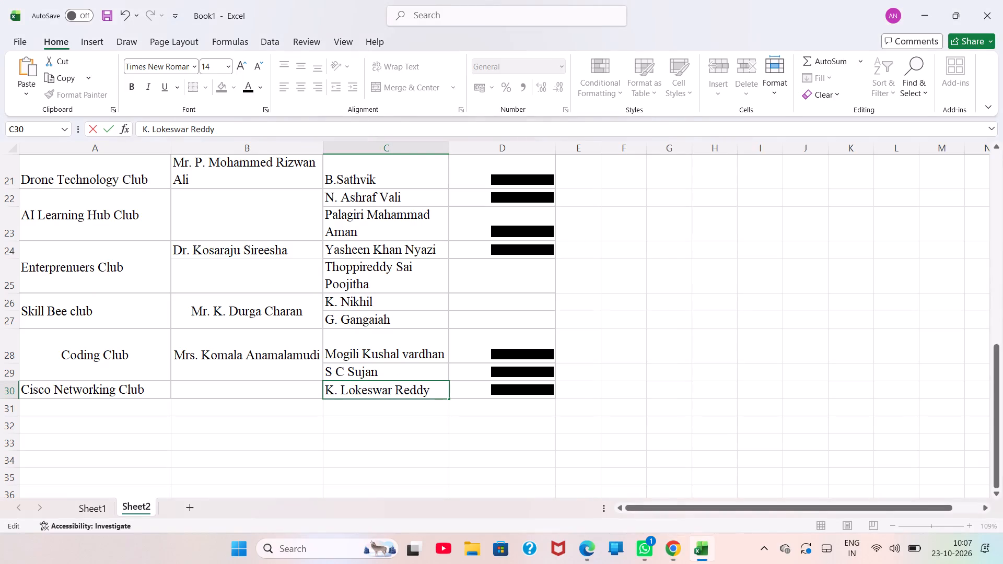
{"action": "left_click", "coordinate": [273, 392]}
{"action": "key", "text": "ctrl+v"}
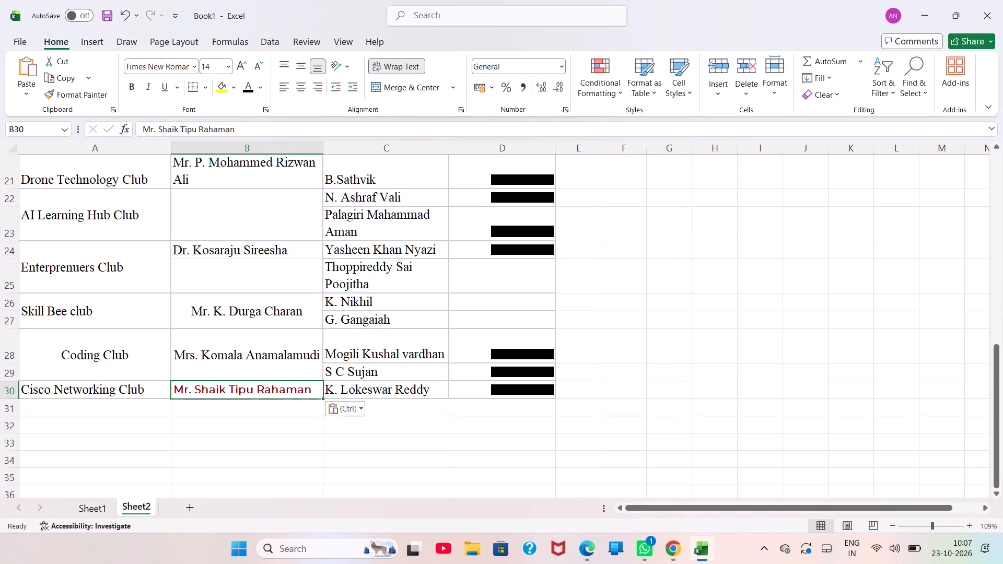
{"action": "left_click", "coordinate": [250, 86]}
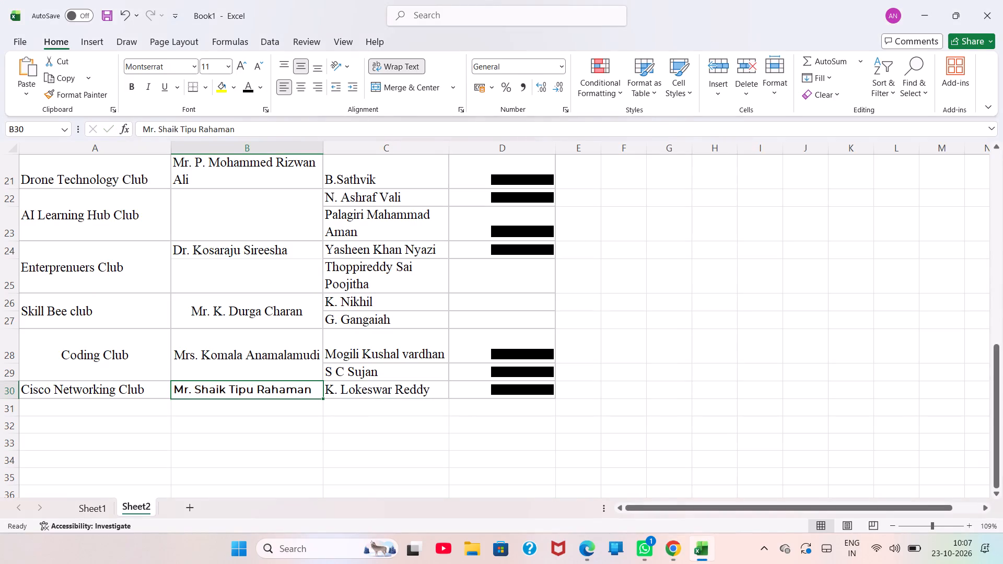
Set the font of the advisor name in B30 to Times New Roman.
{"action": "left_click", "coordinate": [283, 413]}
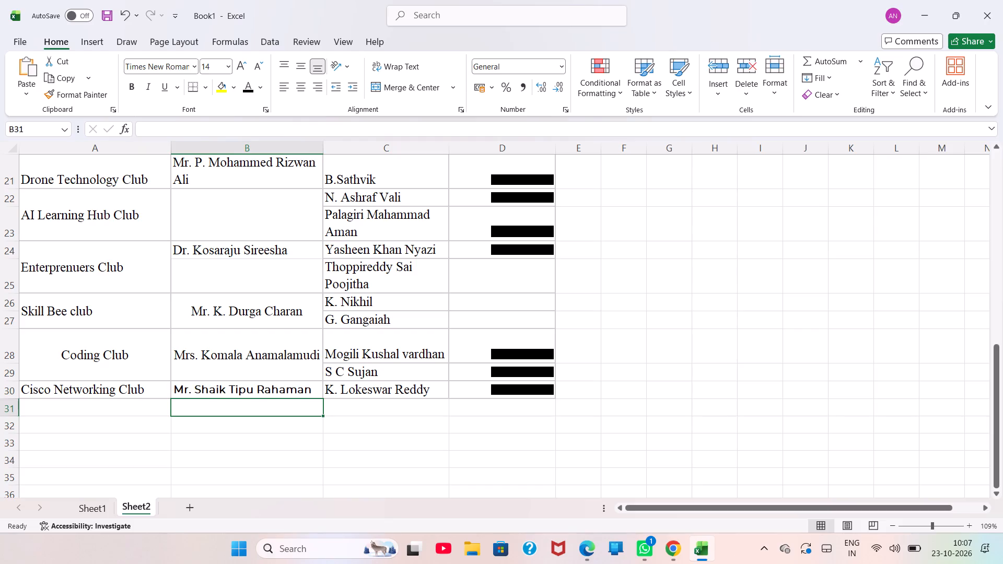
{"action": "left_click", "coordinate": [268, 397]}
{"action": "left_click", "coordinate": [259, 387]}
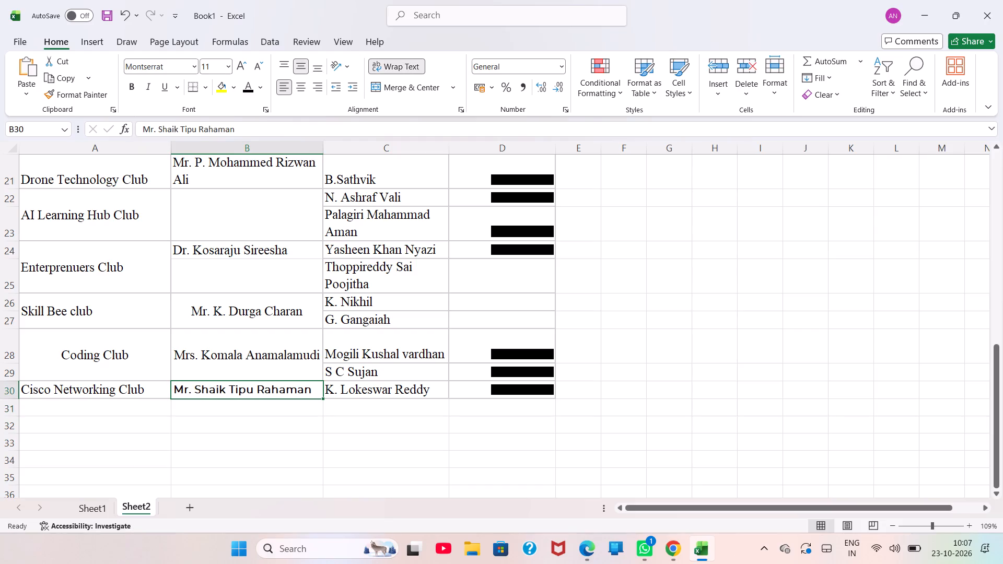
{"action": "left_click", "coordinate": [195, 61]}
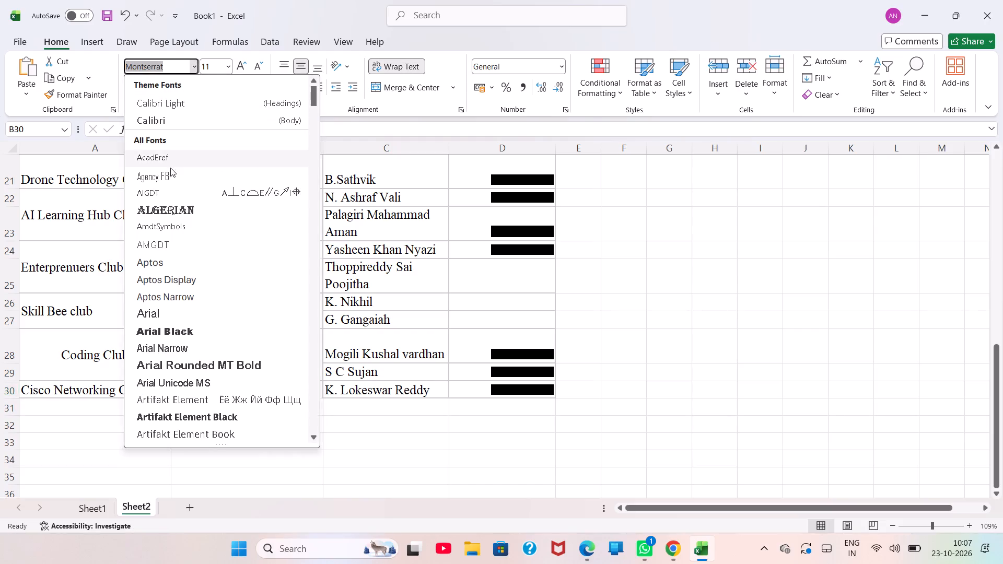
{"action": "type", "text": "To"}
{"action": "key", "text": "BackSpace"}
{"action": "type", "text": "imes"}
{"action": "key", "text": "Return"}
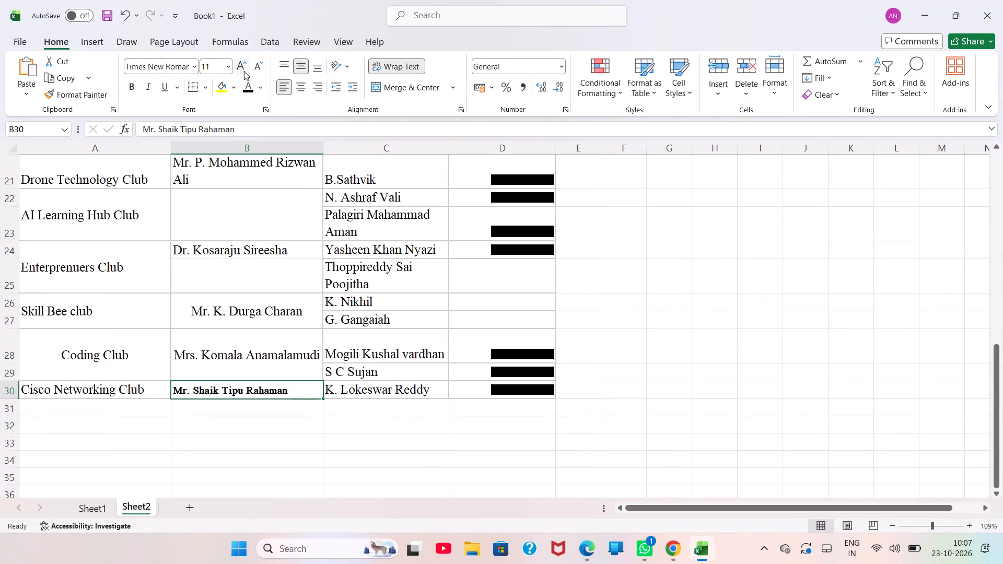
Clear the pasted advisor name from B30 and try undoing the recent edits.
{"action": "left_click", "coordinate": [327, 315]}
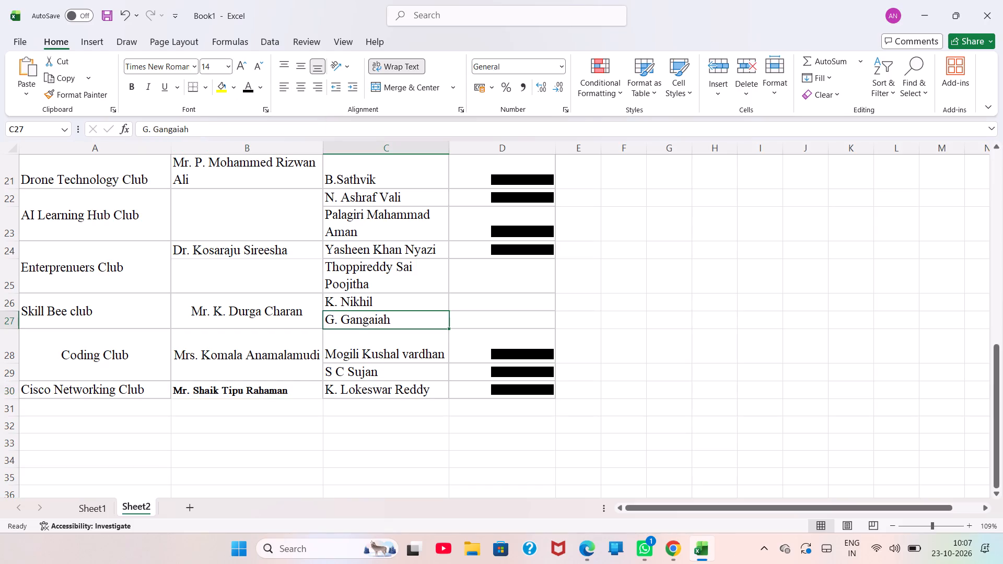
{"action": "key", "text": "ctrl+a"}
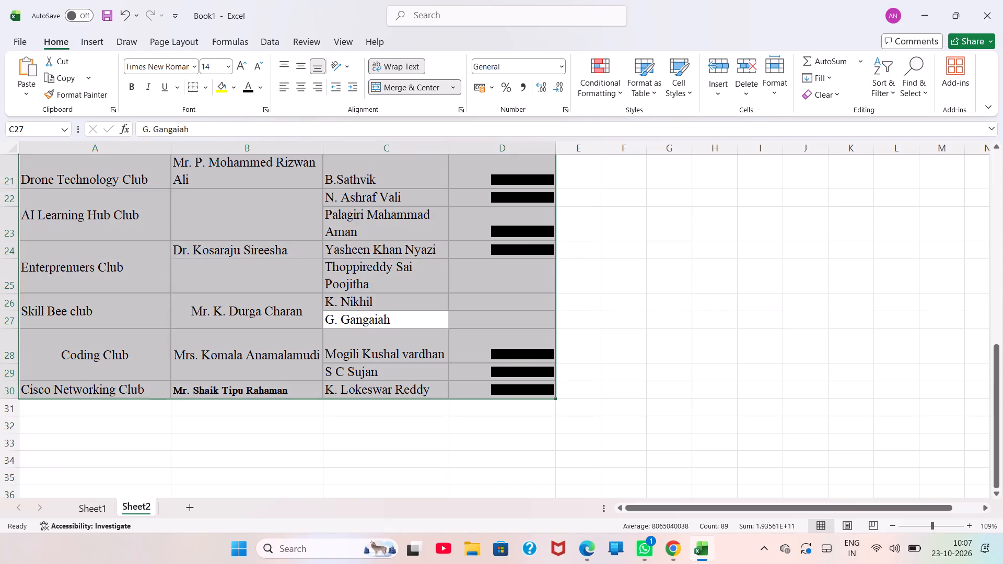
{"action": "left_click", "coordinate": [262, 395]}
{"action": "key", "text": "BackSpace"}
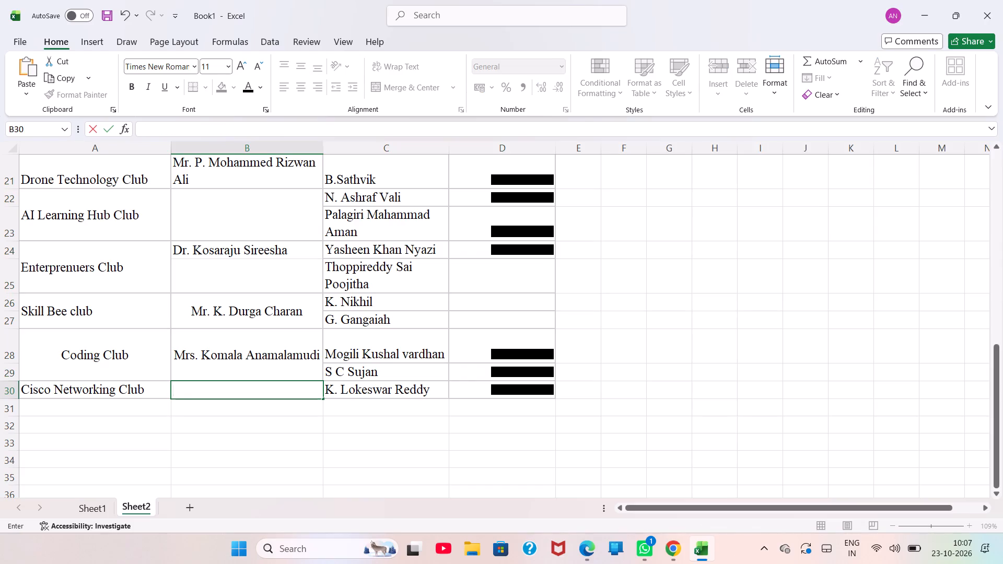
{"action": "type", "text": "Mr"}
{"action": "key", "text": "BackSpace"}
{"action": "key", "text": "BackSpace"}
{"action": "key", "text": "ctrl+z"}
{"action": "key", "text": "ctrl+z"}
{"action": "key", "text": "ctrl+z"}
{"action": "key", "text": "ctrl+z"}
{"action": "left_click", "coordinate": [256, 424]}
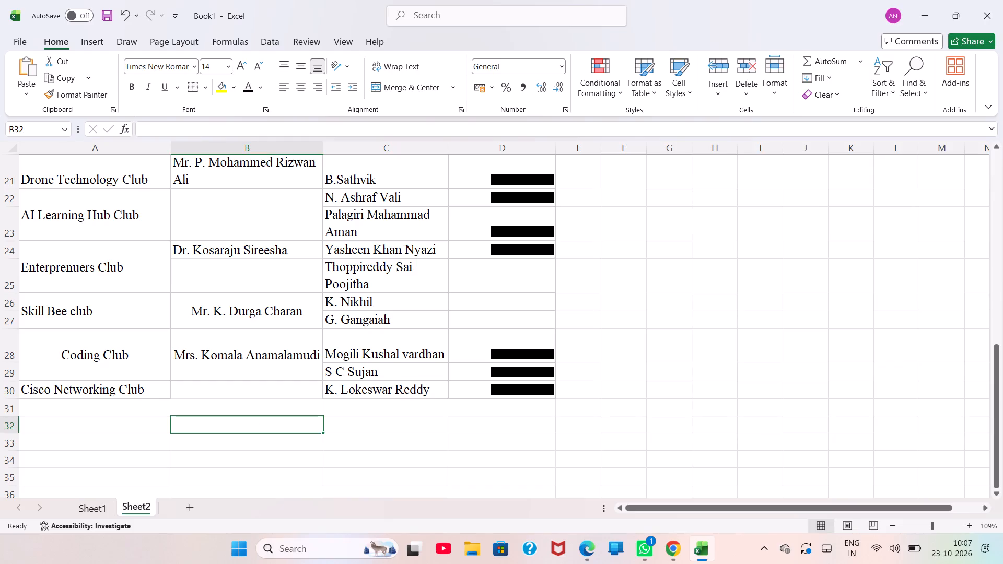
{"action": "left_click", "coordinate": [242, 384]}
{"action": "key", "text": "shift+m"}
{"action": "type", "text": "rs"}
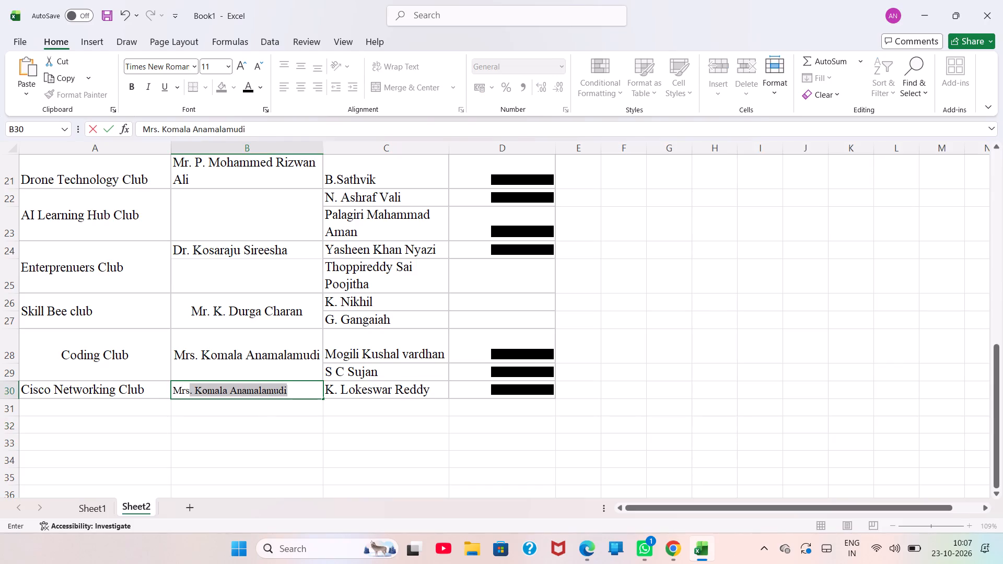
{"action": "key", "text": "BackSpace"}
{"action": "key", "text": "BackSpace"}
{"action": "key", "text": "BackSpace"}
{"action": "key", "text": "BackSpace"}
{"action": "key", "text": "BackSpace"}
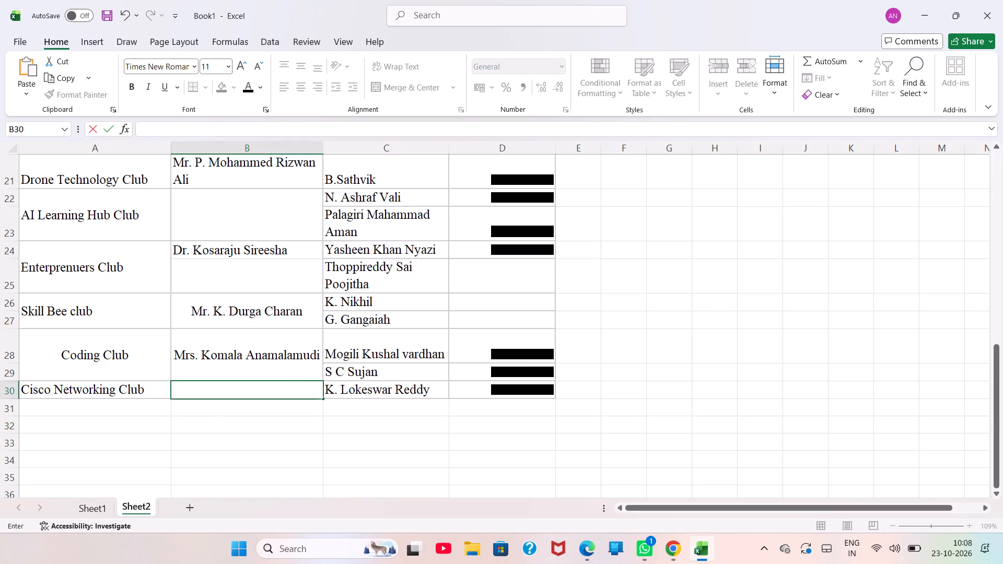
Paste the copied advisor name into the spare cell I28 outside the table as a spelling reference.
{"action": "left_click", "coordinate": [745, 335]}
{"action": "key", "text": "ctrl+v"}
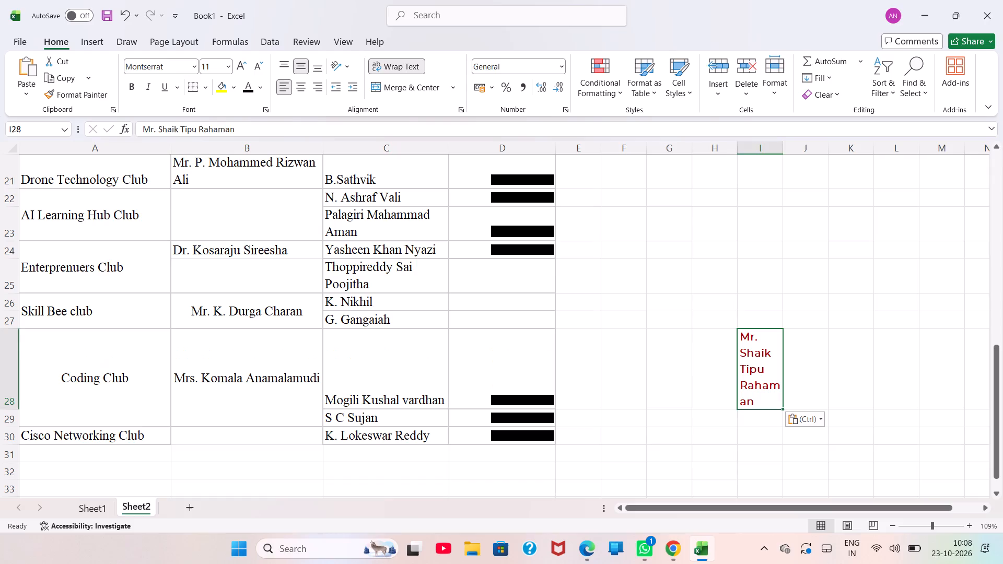
Enter the advisor's full name with the title "Mr." in B30 for Cisco Networking Club, matching the name in I28.
{"action": "left_click", "coordinate": [197, 439]}
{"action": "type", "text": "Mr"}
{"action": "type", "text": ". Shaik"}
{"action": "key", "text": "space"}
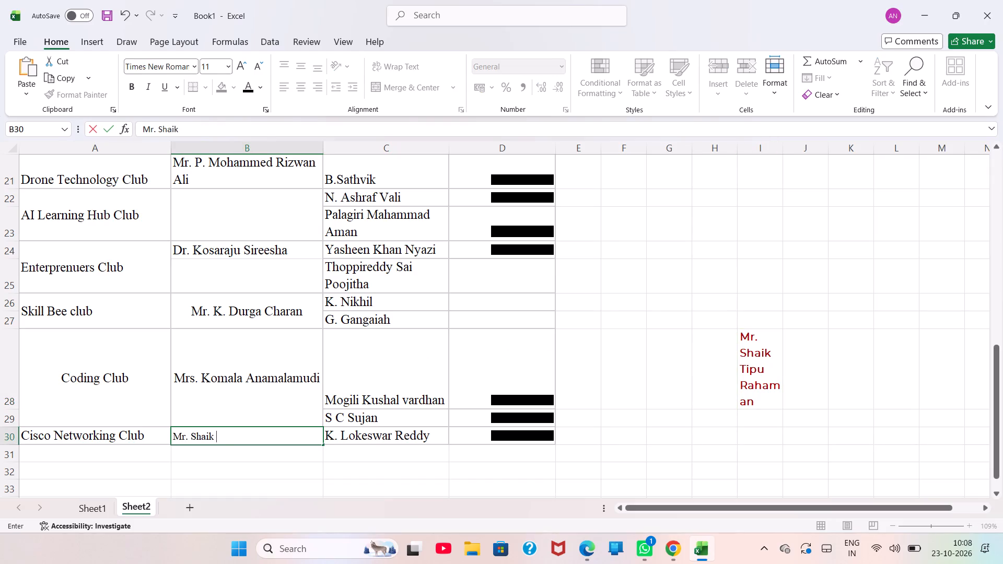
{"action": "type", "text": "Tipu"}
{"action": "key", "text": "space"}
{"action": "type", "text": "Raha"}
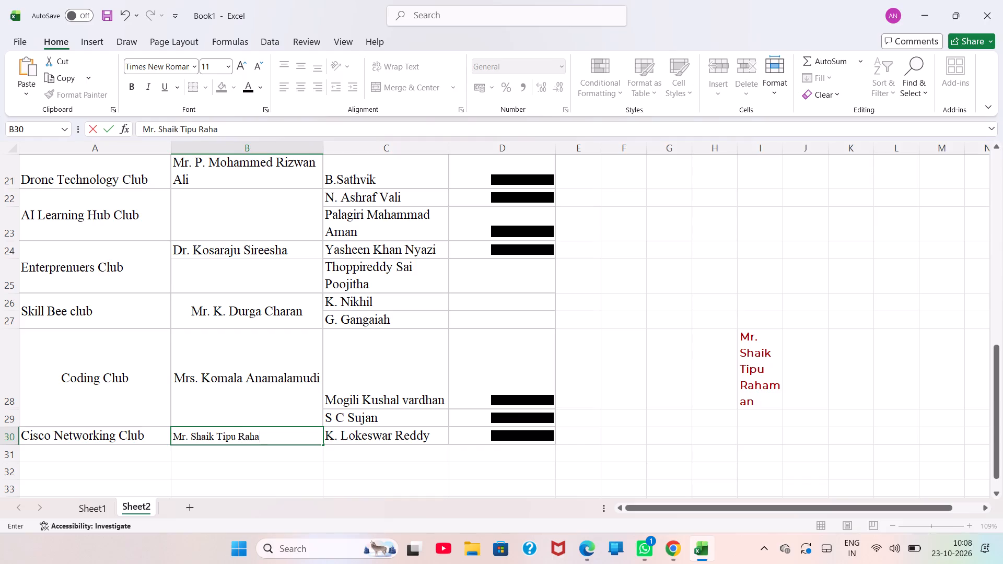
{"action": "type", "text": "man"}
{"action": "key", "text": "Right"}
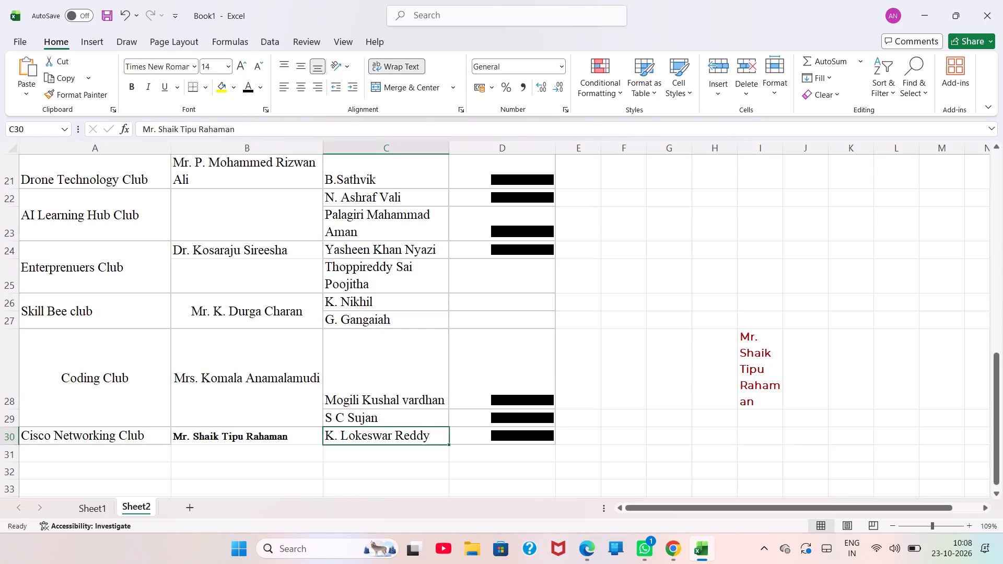
Format the advisor name in B30 as horizontally centered, size 14 and not bold.
{"action": "left_click", "coordinate": [231, 436]}
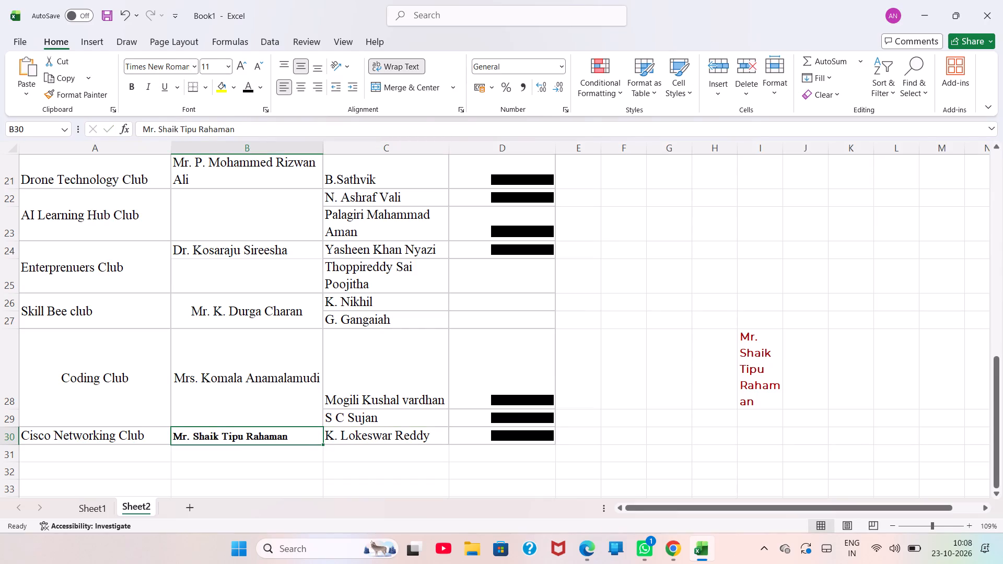
{"action": "left_click", "coordinate": [253, 242]}
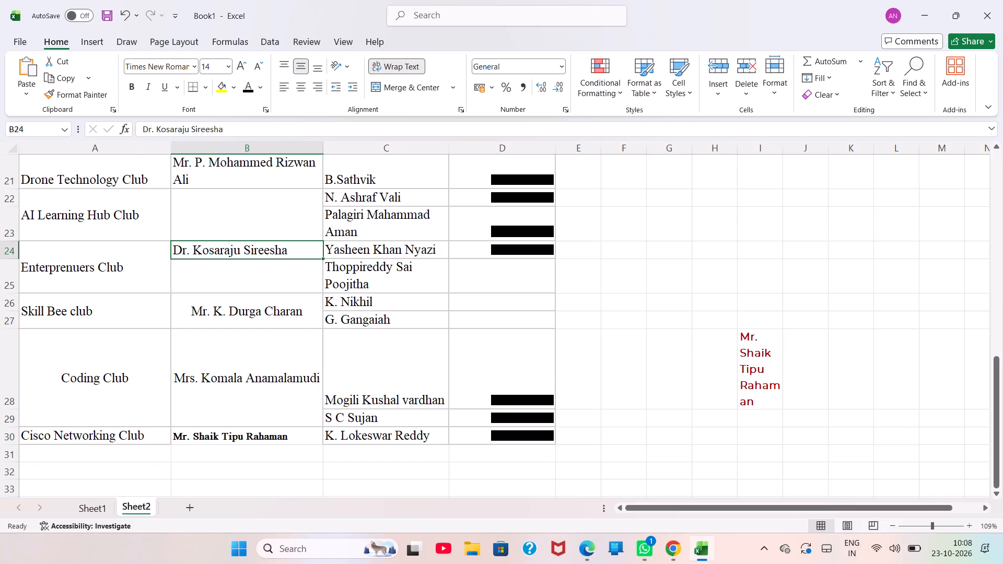
{"action": "left_click", "coordinate": [253, 439]}
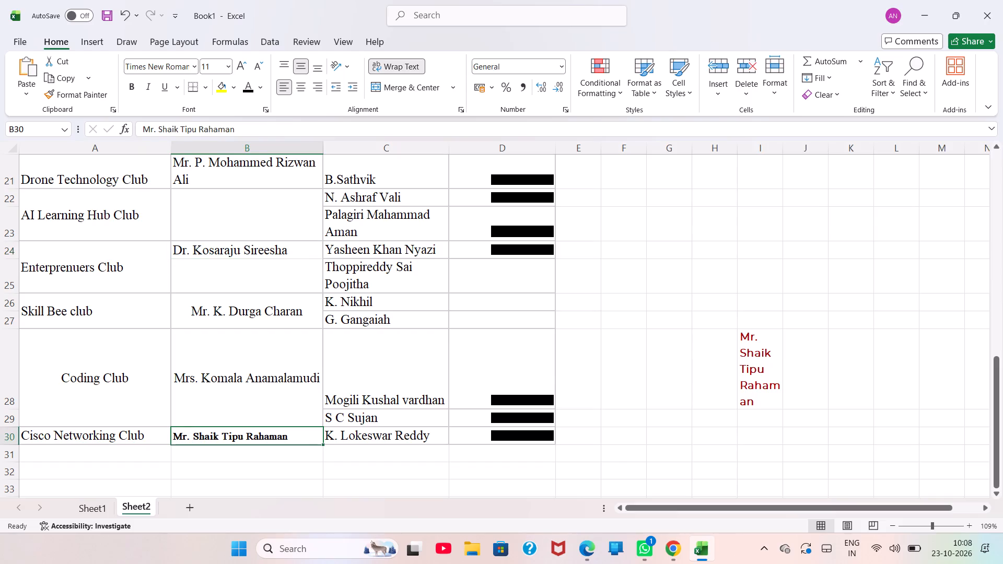
{"action": "left_click", "coordinate": [298, 91]}
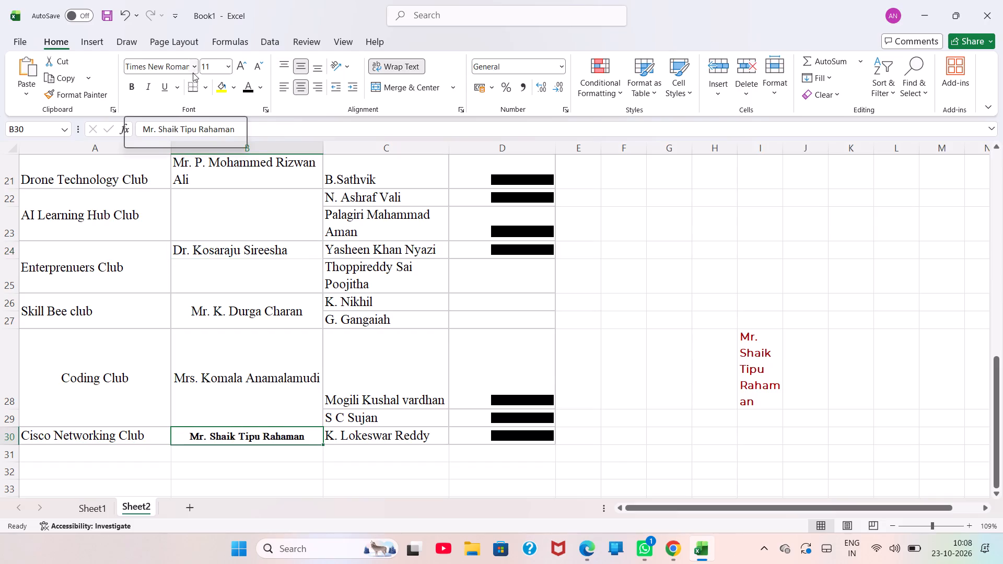
{"action": "left_click", "coordinate": [225, 64]}
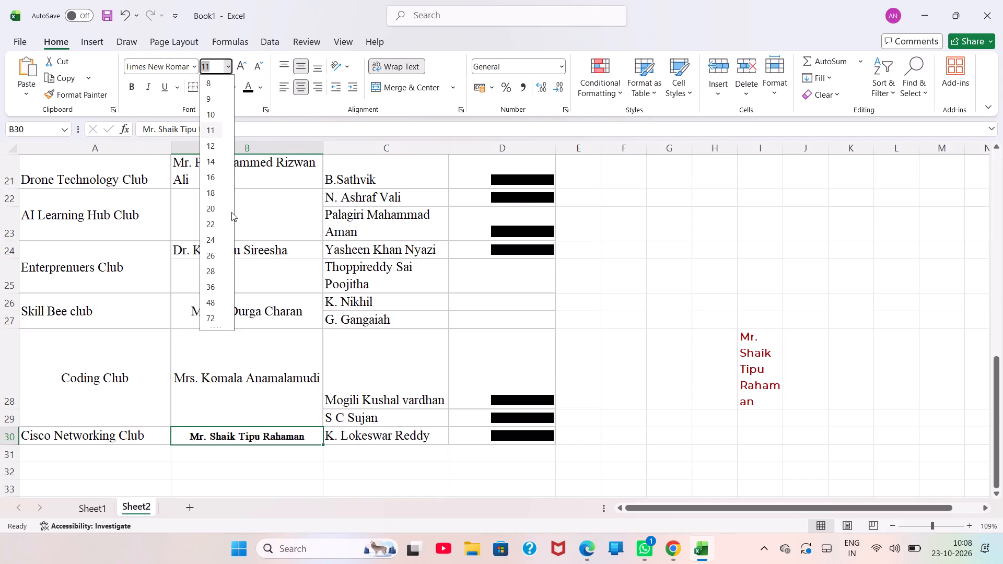
{"action": "left_click", "coordinate": [208, 155]}
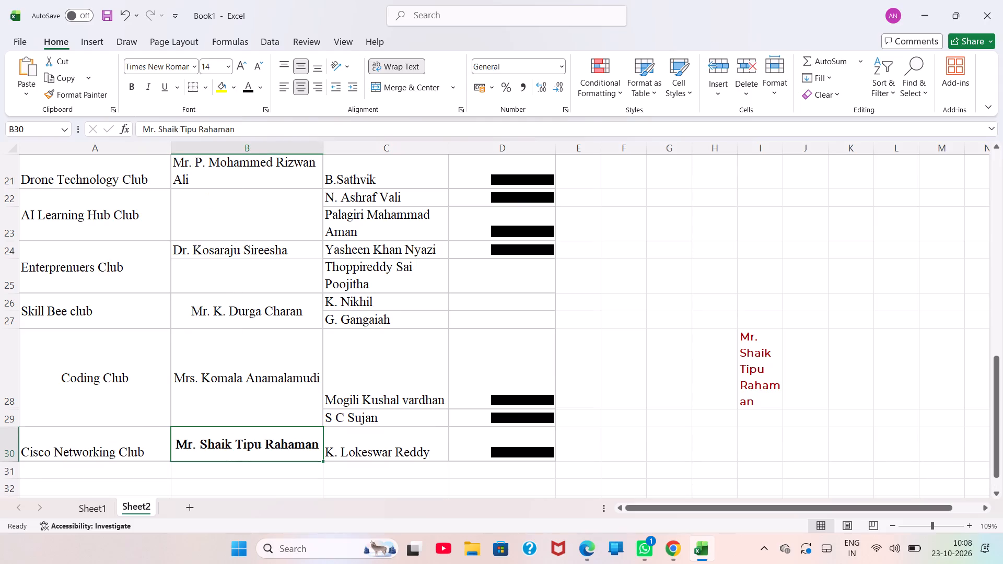
{"action": "left_click", "coordinate": [296, 438]}
{"action": "left_click", "coordinate": [136, 91]}
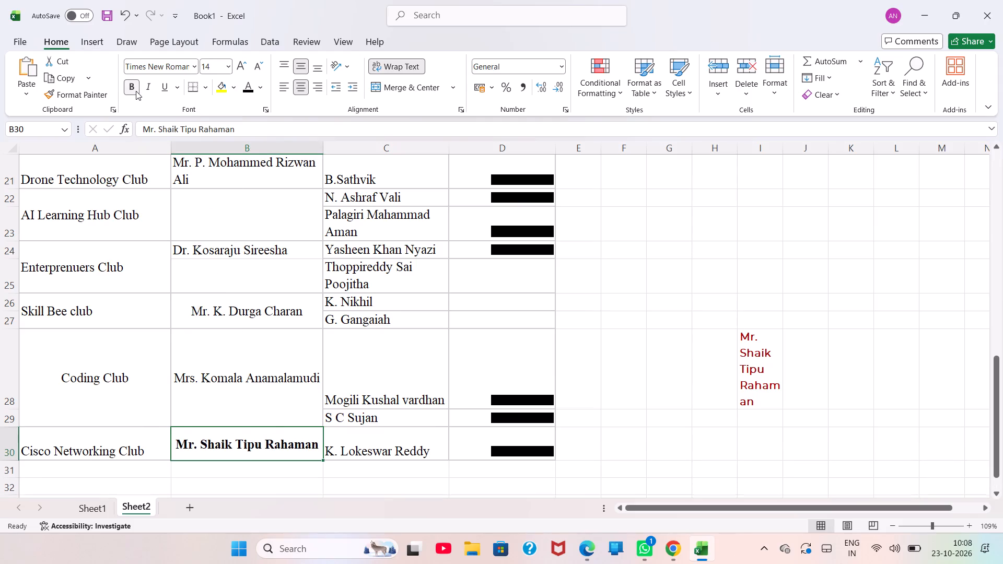
{"action": "left_click", "coordinate": [136, 91]}
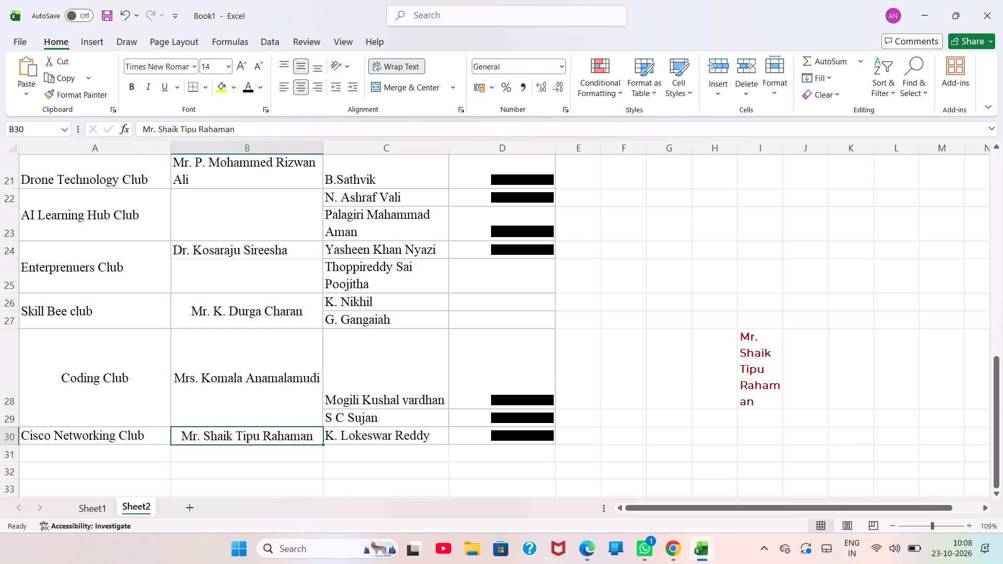
Clear the reference advisor name from cell I28 outside the table and return to B30.
{"action": "left_click", "coordinate": [776, 369]}
{"action": "key", "text": "BackSpace"}
{"action": "scroll", "coordinate": [776, 369], "scroll_direction": "up", "scroll_amount": 1}
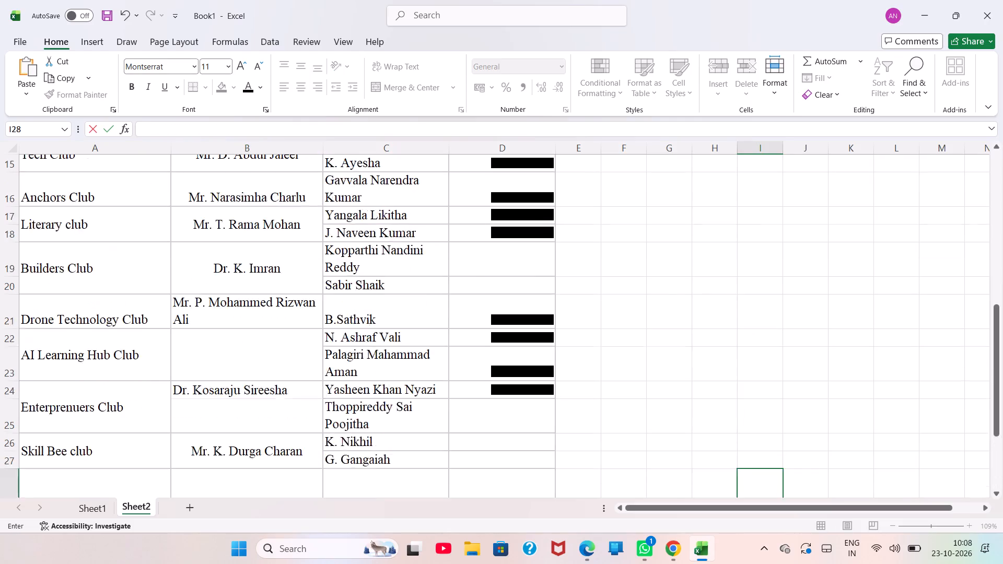
{"action": "scroll", "coordinate": [776, 369], "scroll_direction": "up", "scroll_amount": 1}
{"action": "left_click", "coordinate": [242, 402]}
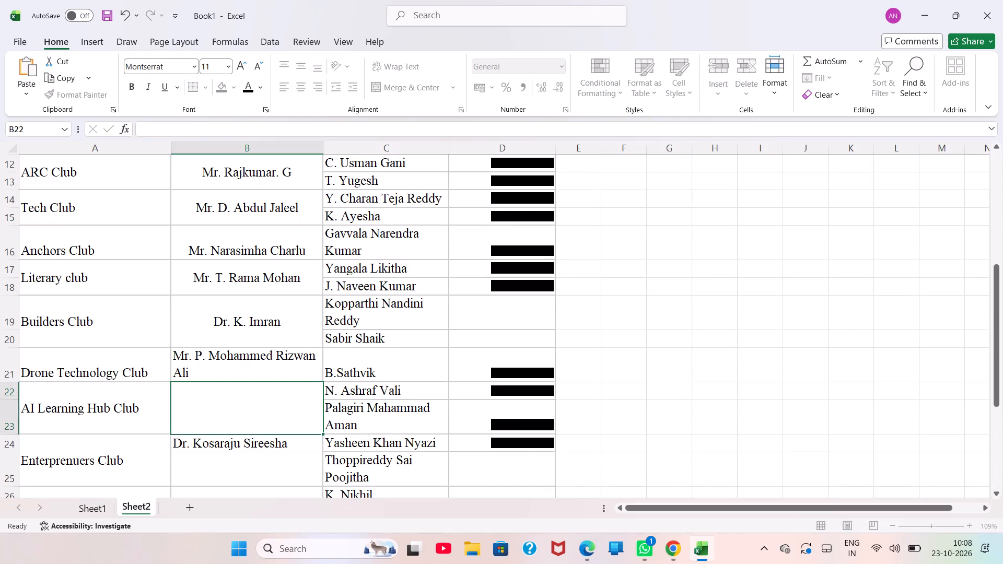
{"action": "scroll", "coordinate": [242, 402], "scroll_direction": "down", "scroll_amount": 3}
{"action": "left_click", "coordinate": [244, 444]}
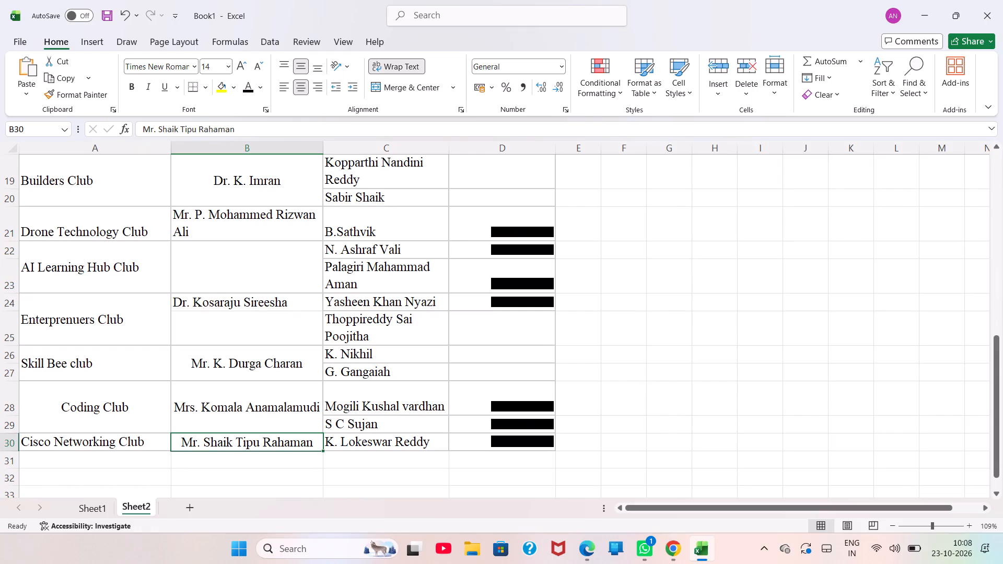
Try to move the advisor name from B30 into the merged AI Learning Hub Club cell, and place it in spare cell G25 instead.
{"action": "left_click", "coordinate": [244, 444], "text": "ctrl"}
{"action": "key", "text": "ctrl+x"}
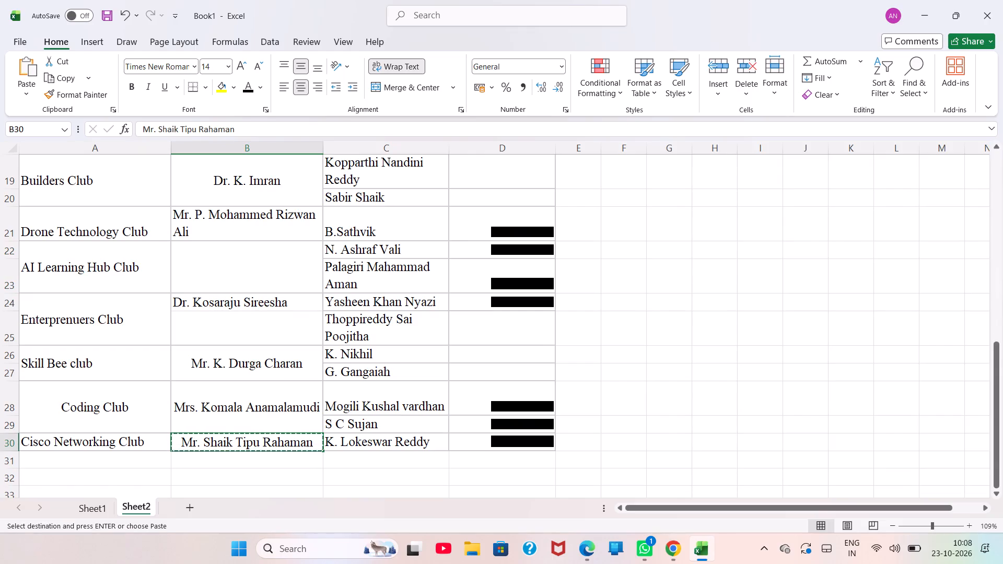
{"action": "left_click", "coordinate": [214, 261]}
{"action": "key", "text": "ctrl+v"}
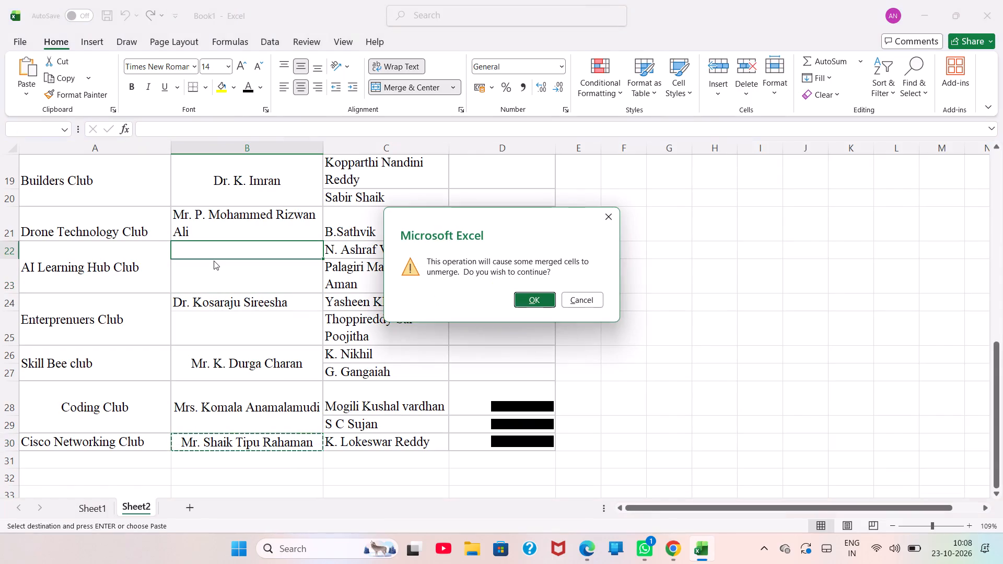
{"action": "left_click", "coordinate": [601, 220]}
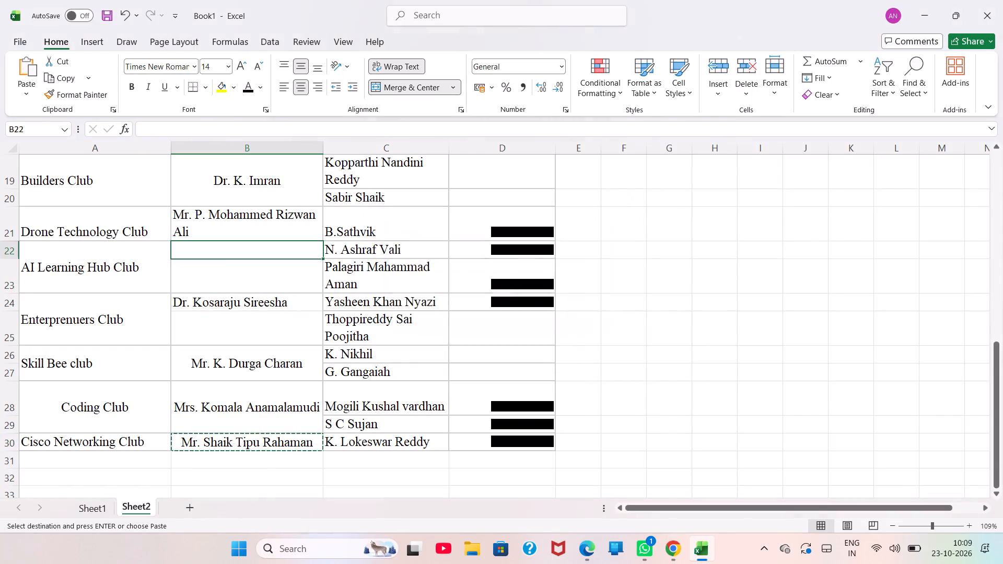
{"action": "left_click", "coordinate": [686, 343]}
{"action": "key", "text": "ctrl+v"}
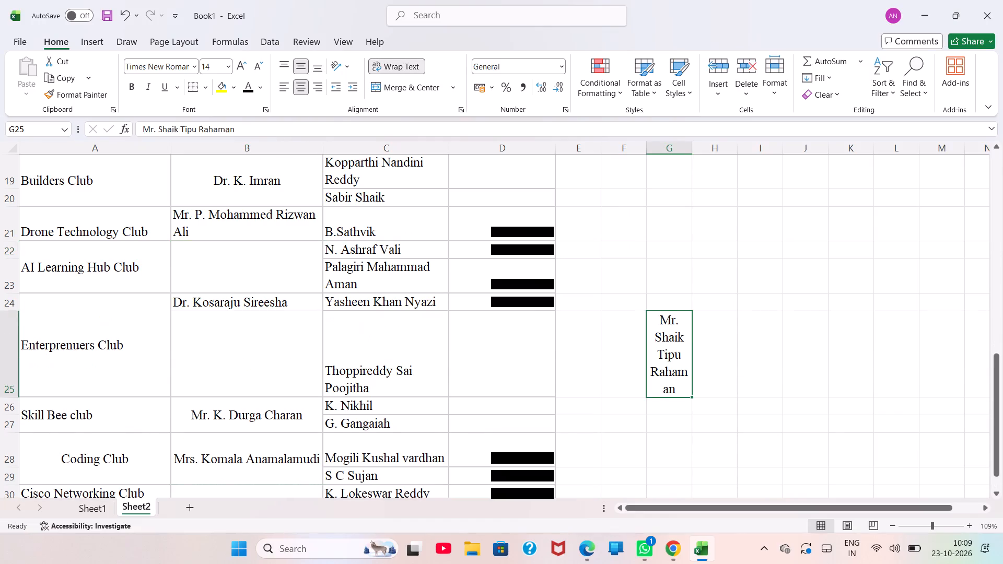
Enter the advisor's full name with the title "Mr." in B22 for AI Learning Hub Club, matching the name in G25.
{"action": "left_click", "coordinate": [265, 328]}
{"action": "scroll", "coordinate": [265, 328], "scroll_direction": "up", "scroll_amount": 1}
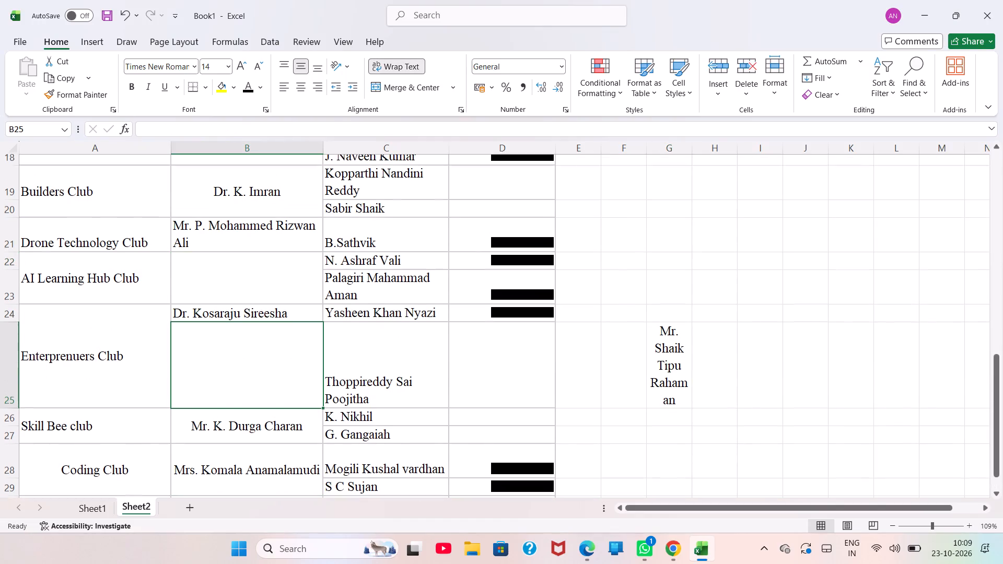
{"action": "scroll", "coordinate": [265, 328], "scroll_direction": "up", "scroll_amount": 1}
{"action": "left_click", "coordinate": [248, 284]}
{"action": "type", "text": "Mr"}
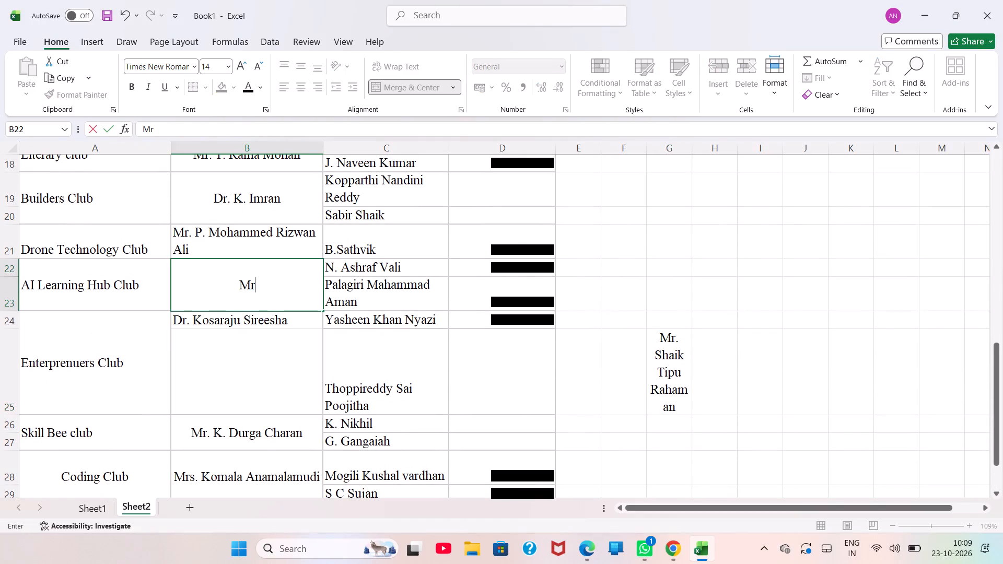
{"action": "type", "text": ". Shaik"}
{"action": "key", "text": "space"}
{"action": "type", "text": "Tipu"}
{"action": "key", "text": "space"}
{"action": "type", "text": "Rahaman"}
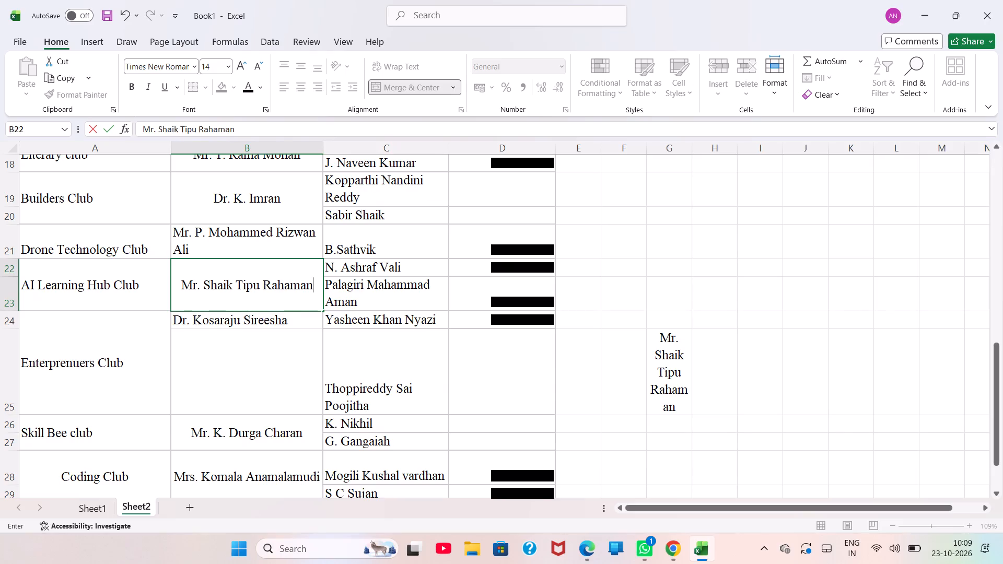
{"action": "left_click", "coordinate": [242, 387]}
Merge and center the Faculty Advisor cells B24 and B25 for Enterprenuers Club.
{"action": "scroll", "coordinate": [242, 387], "scroll_direction": "down", "scroll_amount": 2}
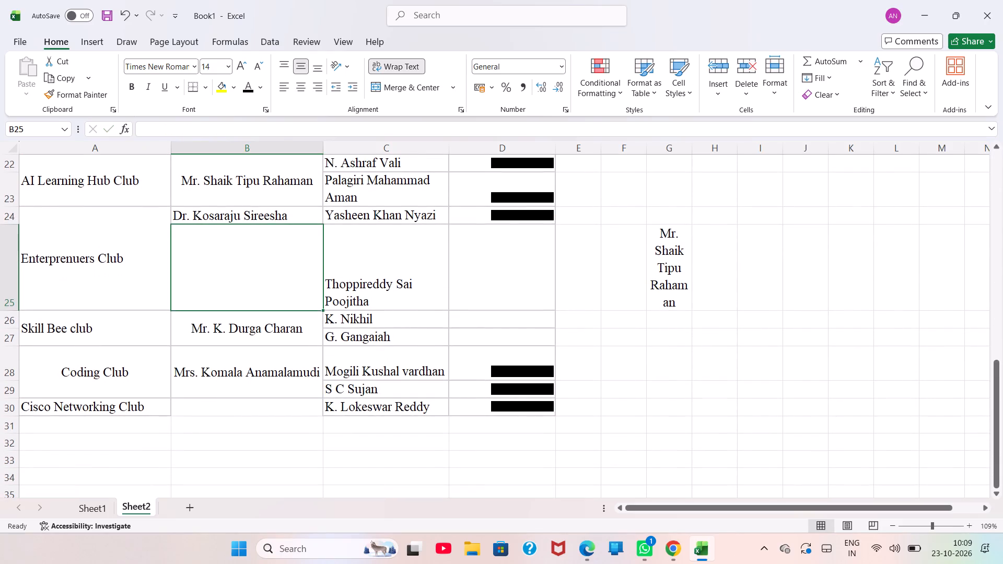
{"action": "left_click", "coordinate": [235, 415]}
{"action": "scroll", "coordinate": [328, 271], "scroll_direction": "up", "scroll_amount": 1}
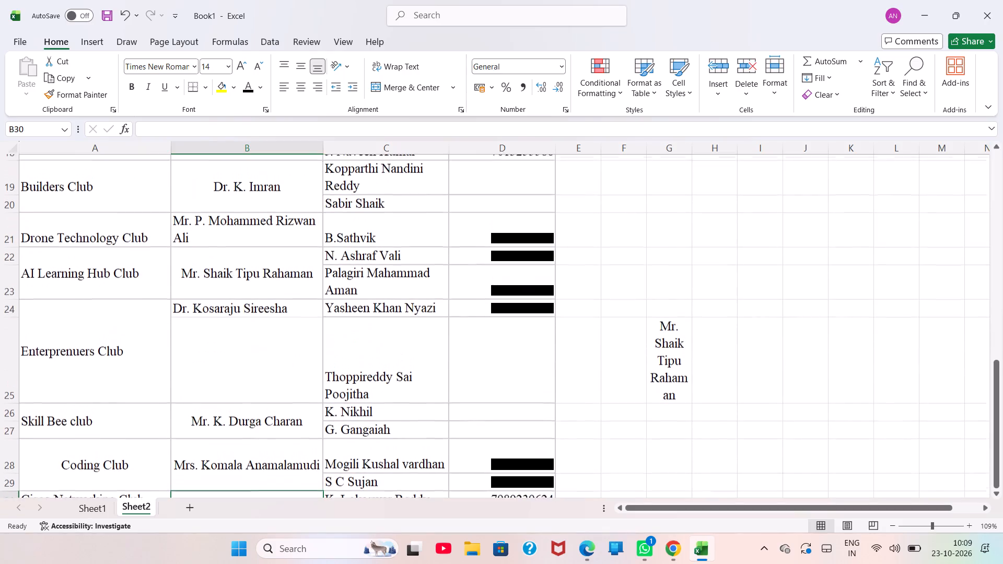
{"action": "scroll", "coordinate": [328, 271], "scroll_direction": "up", "scroll_amount": 1}
{"action": "scroll", "coordinate": [243, 268], "scroll_direction": "up", "scroll_amount": 2}
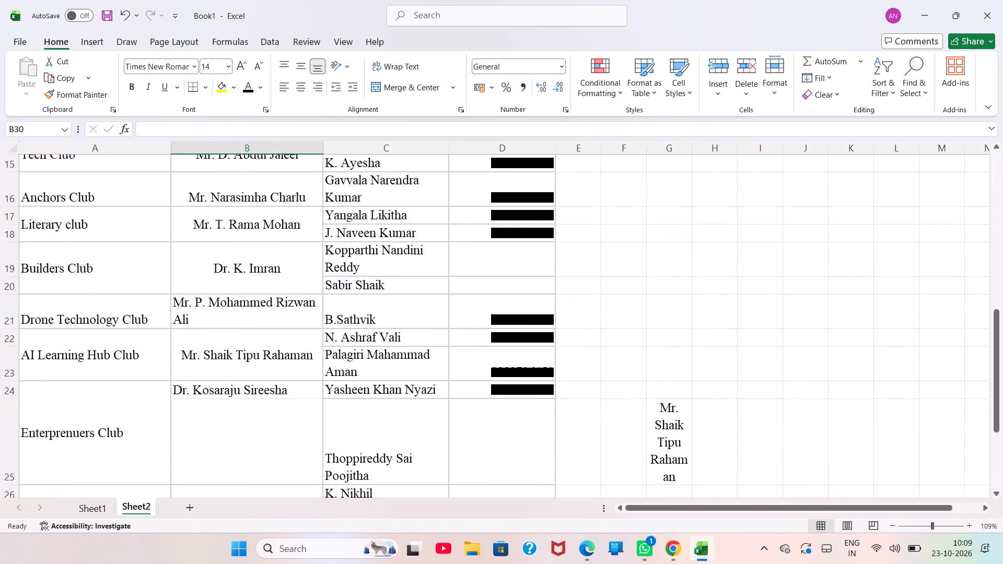
{"action": "scroll", "coordinate": [231, 424], "scroll_direction": "down", "scroll_amount": 1}
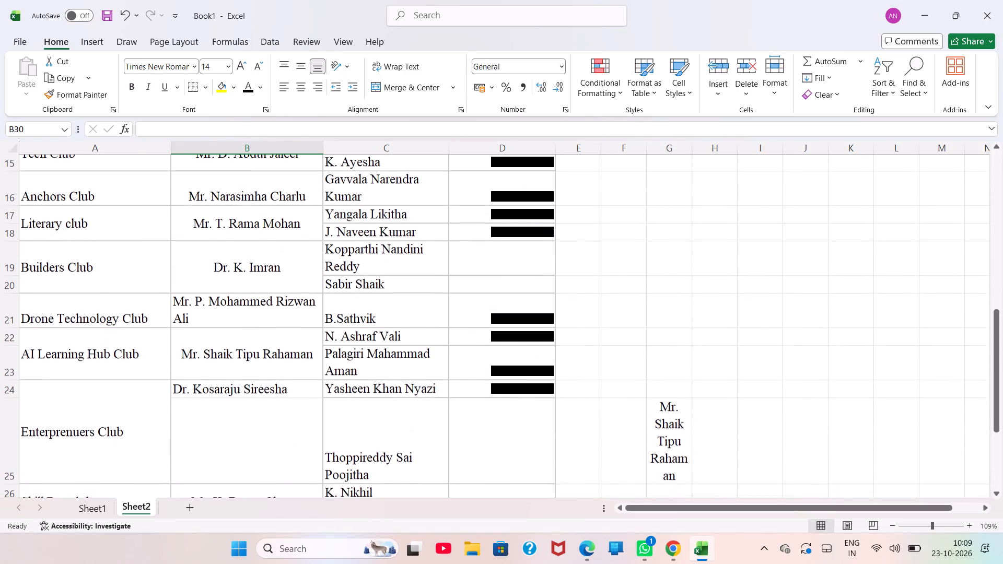
{"action": "scroll", "coordinate": [231, 424], "scroll_direction": "down", "scroll_amount": 1}
{"action": "left_click_drag", "start_coordinate": [249, 320], "coordinate": [241, 368]}
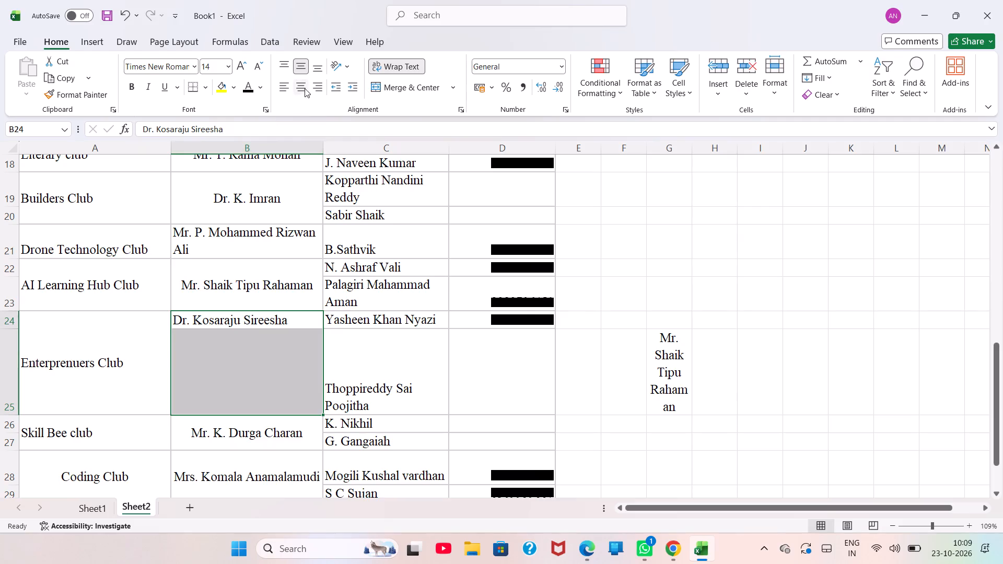
{"action": "left_click", "coordinate": [406, 85]}
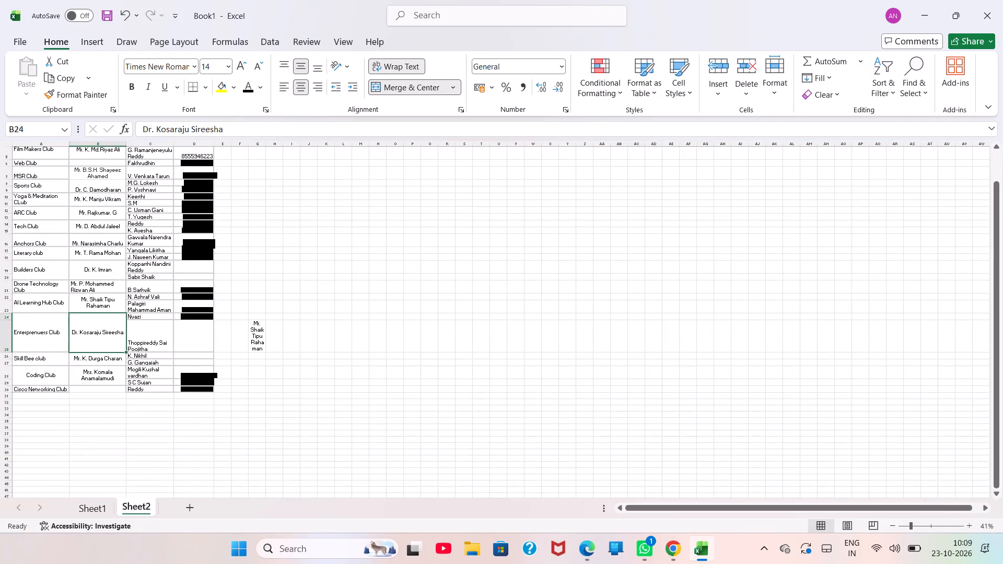
Adjust the width of the Student Coordinators column, first making it wider and then much narrower.
{"action": "scroll", "coordinate": [213, 226], "scroll_direction": "up", "scroll_amount": 2}
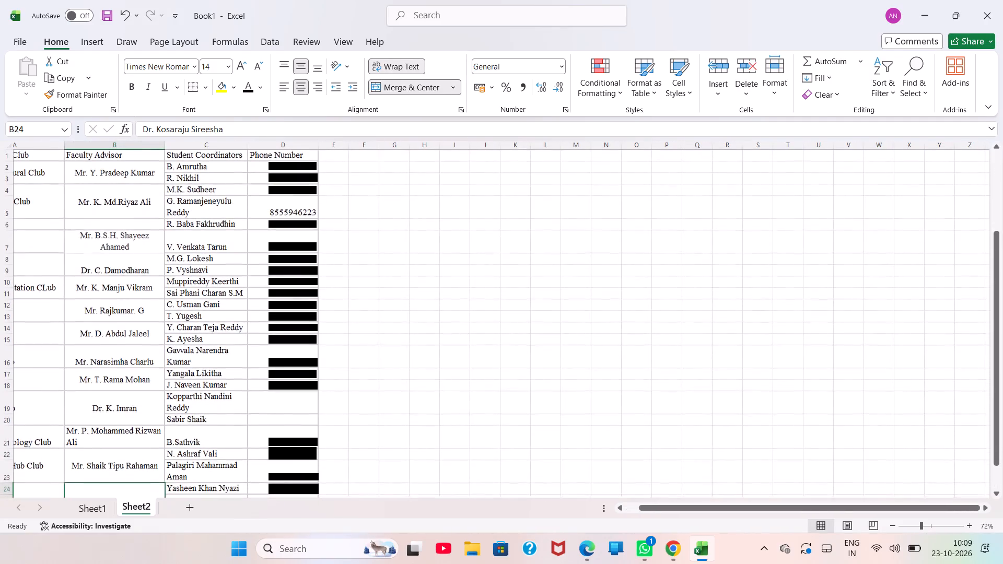
{"action": "scroll", "coordinate": [218, 217], "scroll_direction": "up", "scroll_amount": 2}
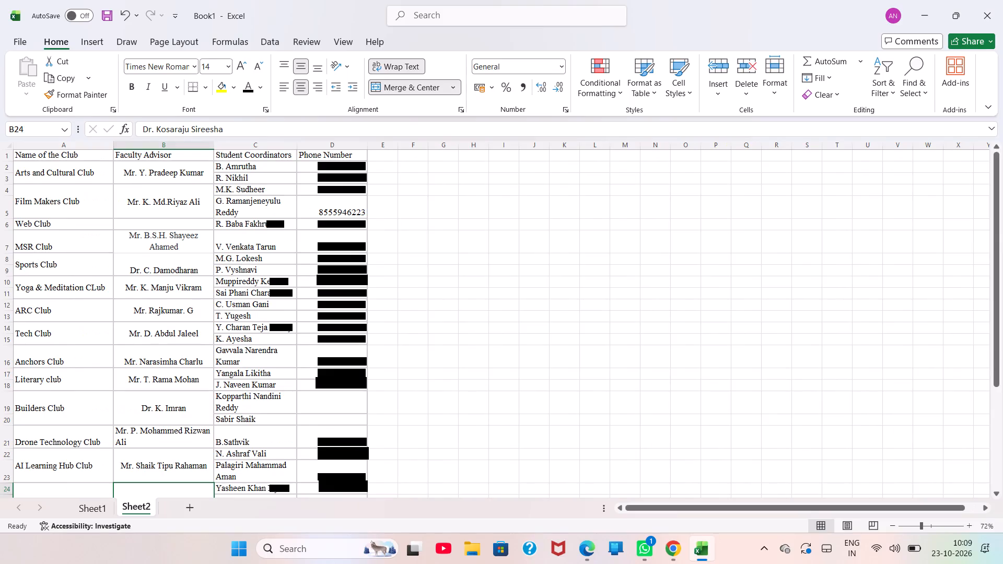
{"action": "left_click_drag", "start_coordinate": [297, 146], "coordinate": [326, 149]}
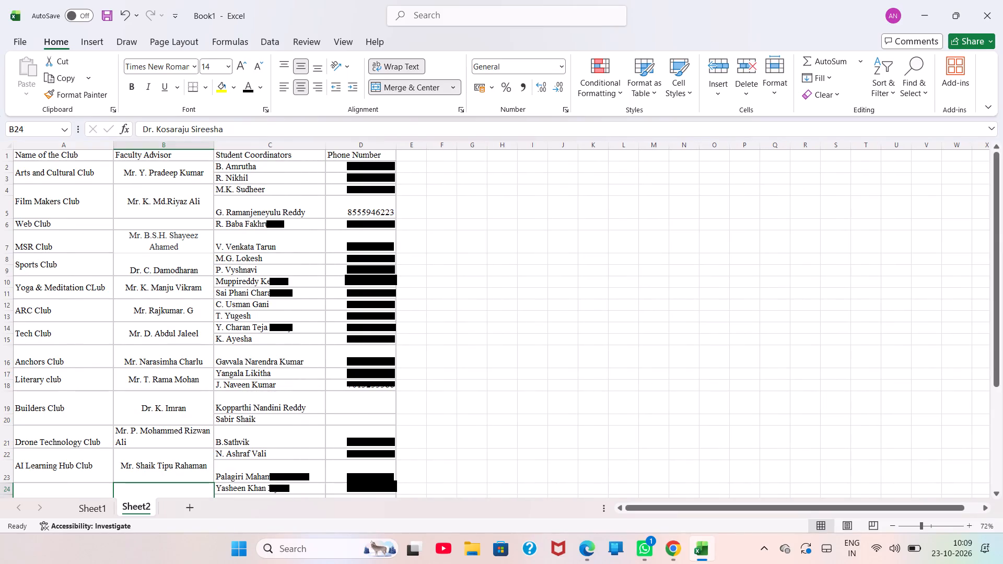
{"action": "left_click_drag", "start_coordinate": [326, 149], "coordinate": [251, 333]}
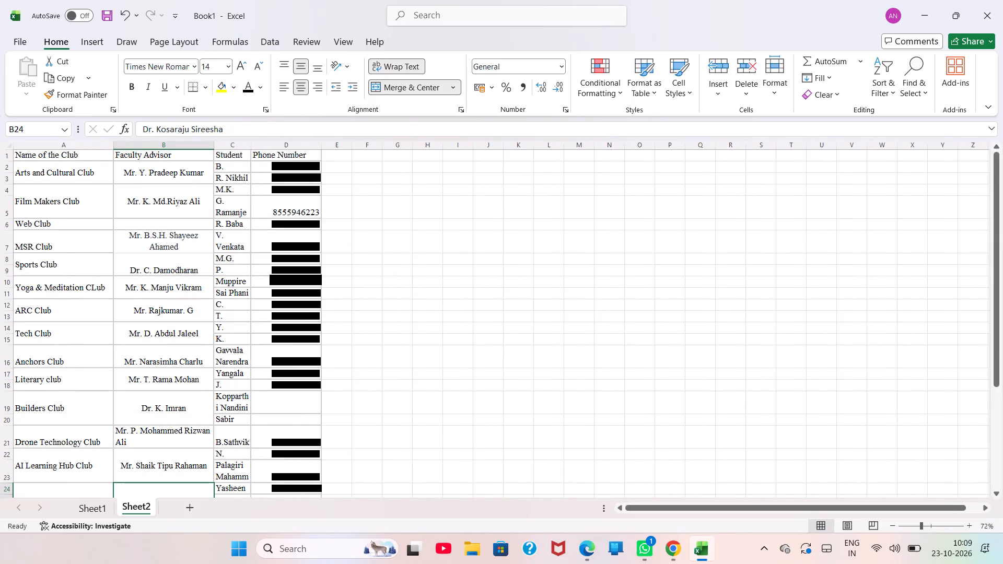
Widen the Student Coordinators column C so that the coordinators' names fit.
{"action": "left_click_drag", "start_coordinate": [250, 145], "coordinate": [308, 153]}
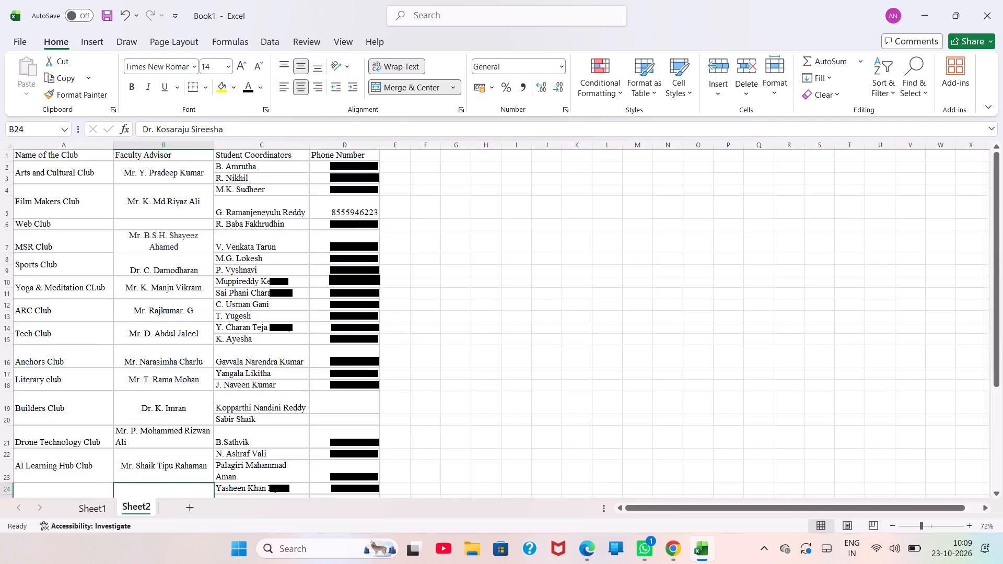
Clear the stray advisor name from cell G25 outside the table.
{"action": "scroll", "coordinate": [401, 244], "scroll_direction": "down", "scroll_amount": 3}
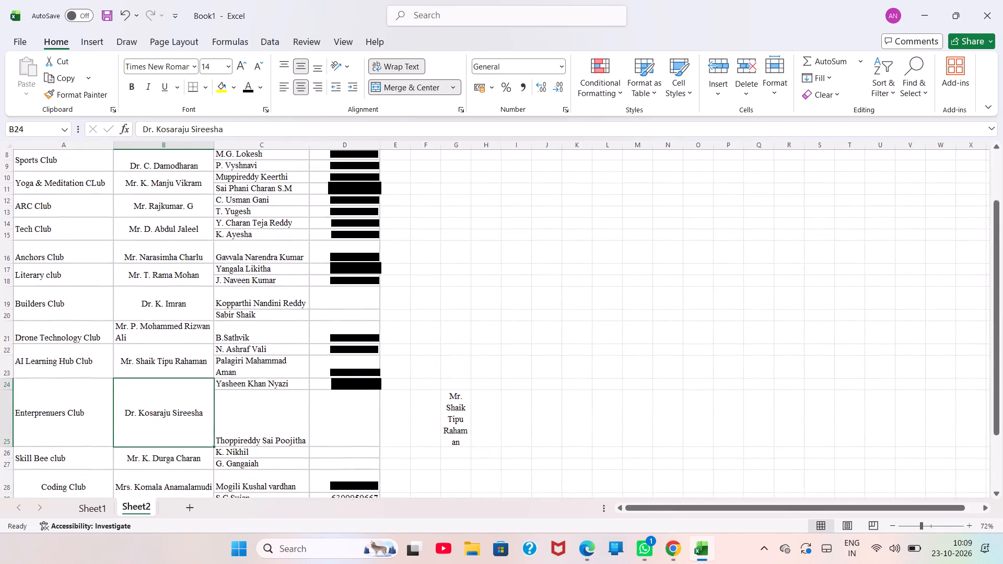
{"action": "left_click", "coordinate": [262, 429]}
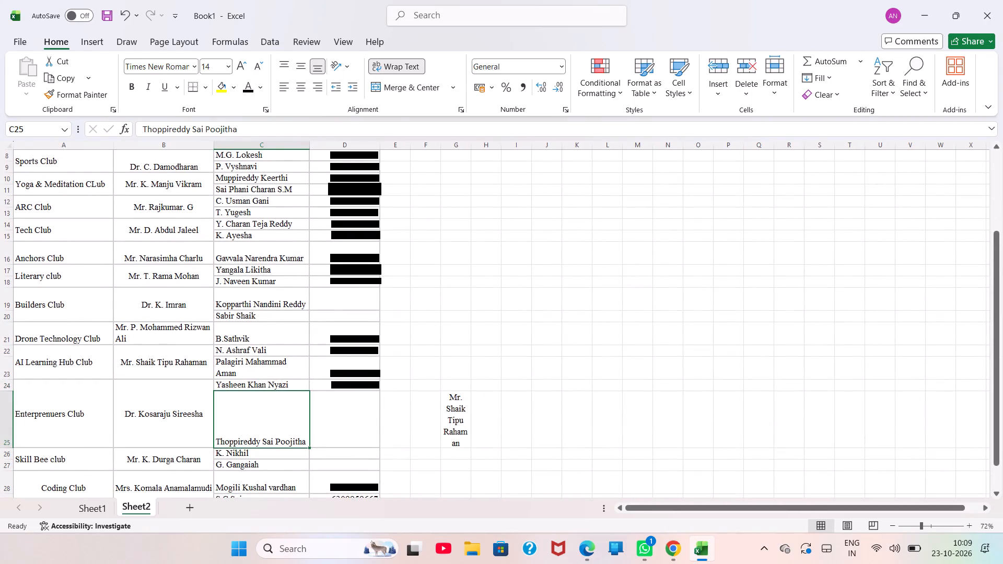
{"action": "left_click", "coordinate": [453, 428]}
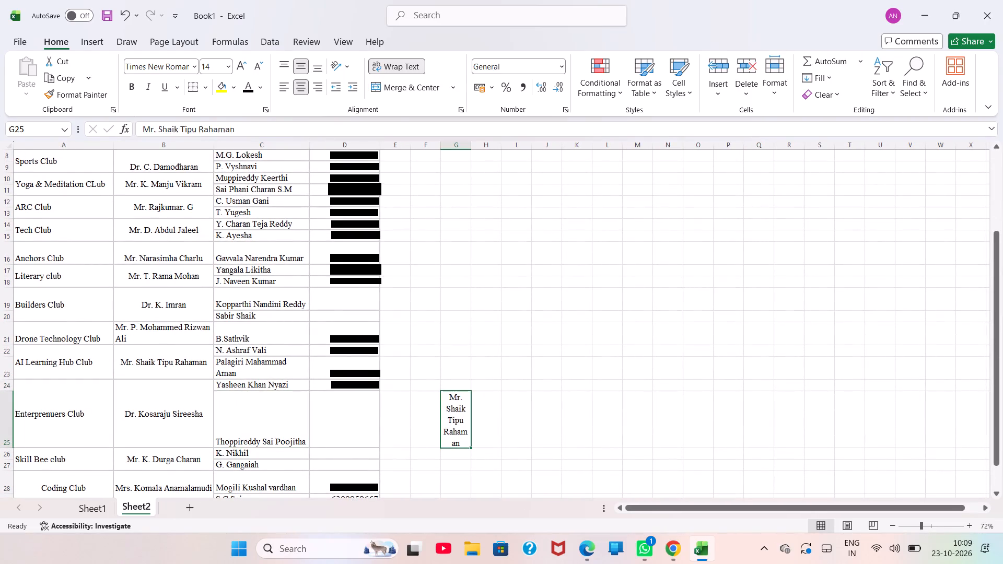
{"action": "key", "text": "BackSpace"}
{"action": "left_click", "coordinate": [448, 379]}
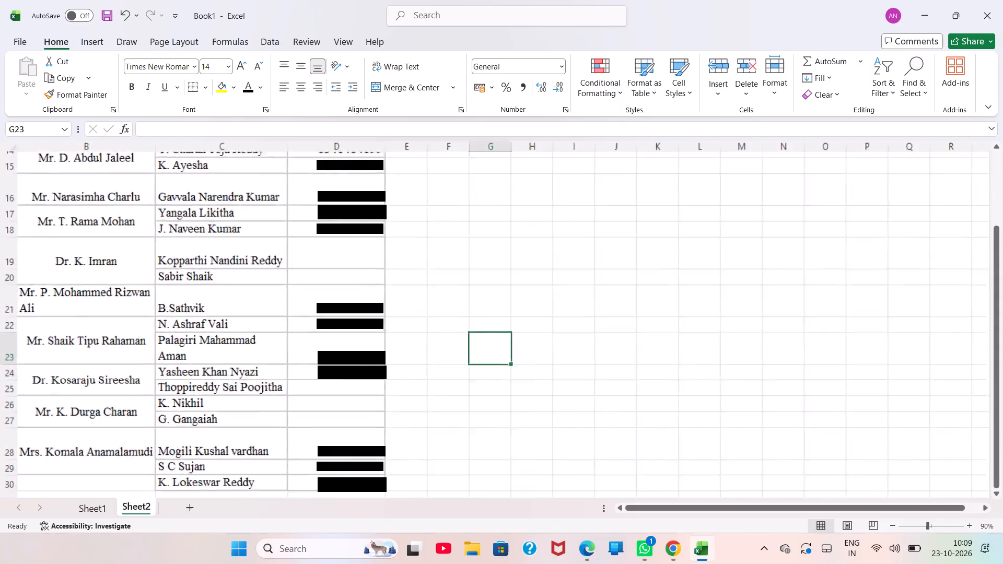
Check the Faculty Advisor column for missing entries and select Web Club's empty advisor cell B6.
{"action": "scroll", "coordinate": [377, 426], "scroll_direction": "right", "scroll_amount": 4}
{"action": "scroll", "coordinate": [377, 426], "scroll_direction": "down", "scroll_amount": 1}
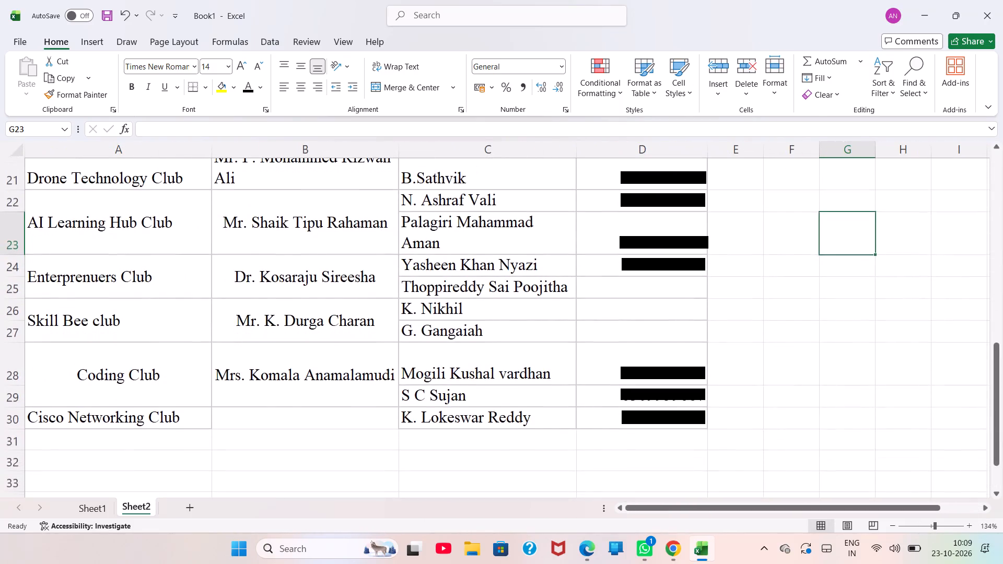
{"action": "scroll", "coordinate": [377, 426], "scroll_direction": "down", "scroll_amount": 1}
{"action": "scroll", "coordinate": [349, 355], "scroll_direction": "up", "scroll_amount": 6}
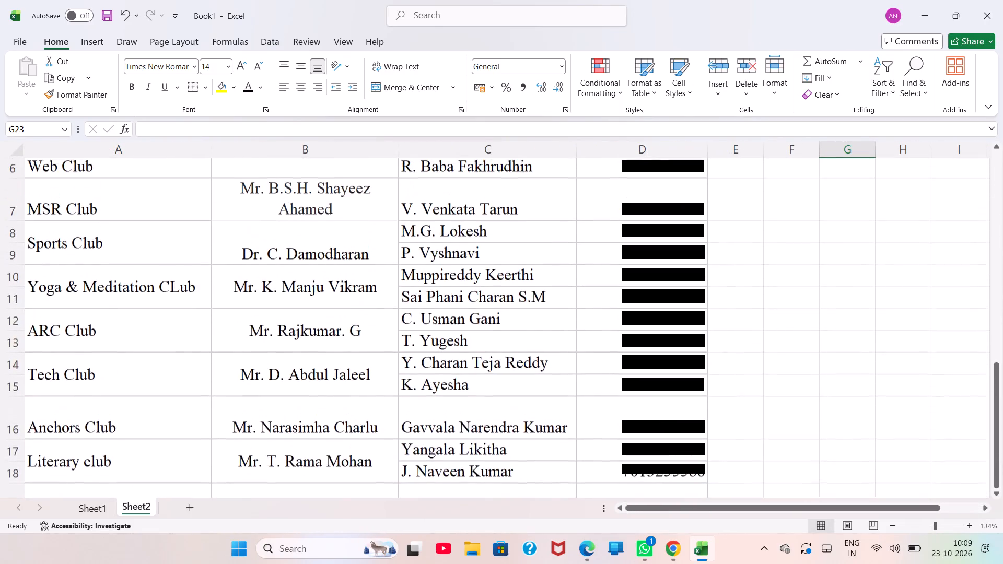
{"action": "scroll", "coordinate": [349, 355], "scroll_direction": "up", "scroll_amount": 1}
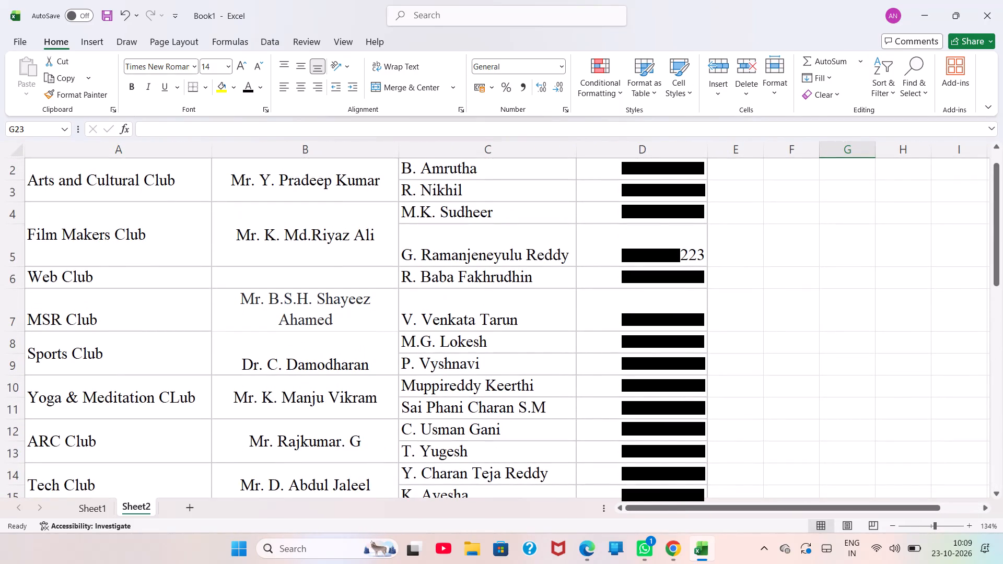
{"action": "left_click", "coordinate": [295, 279]}
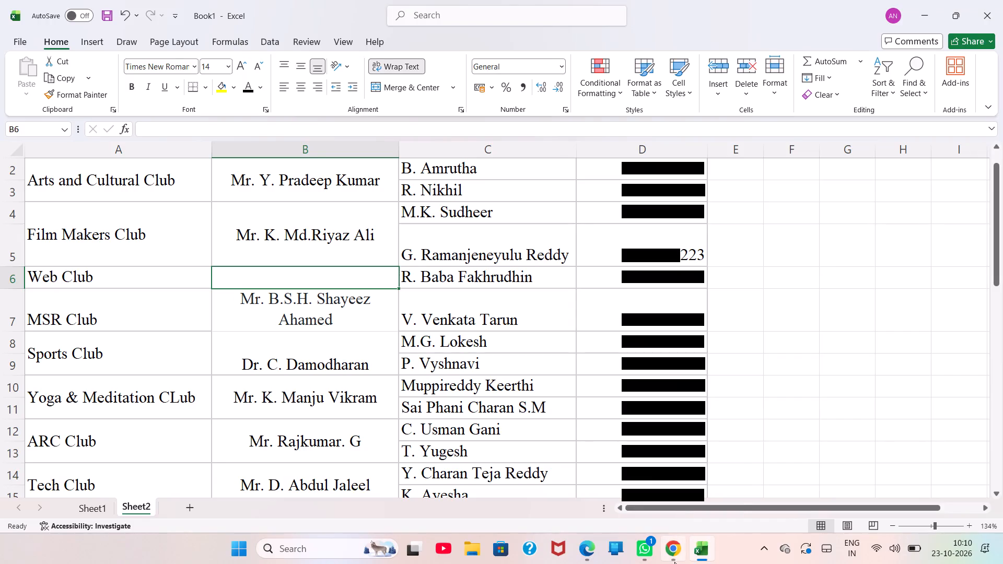
Switch to Chrome and open the Computer Science & Engineering department page on the college website.
{"action": "left_click", "coordinate": [674, 562]}
{"action": "scroll", "coordinate": [244, 121], "scroll_direction": "up", "scroll_amount": 5}
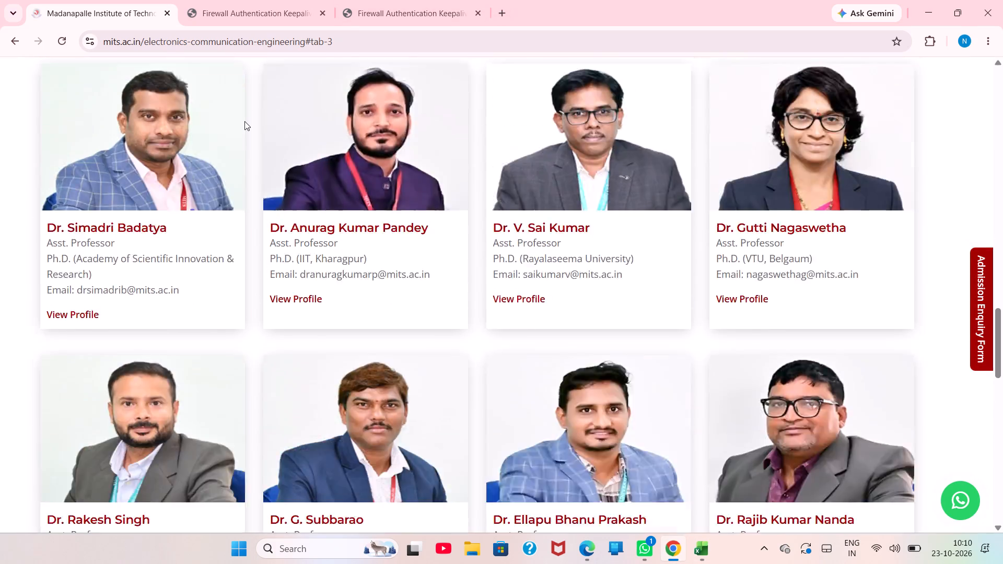
{"action": "scroll", "coordinate": [244, 121], "scroll_direction": "up", "scroll_amount": 10}
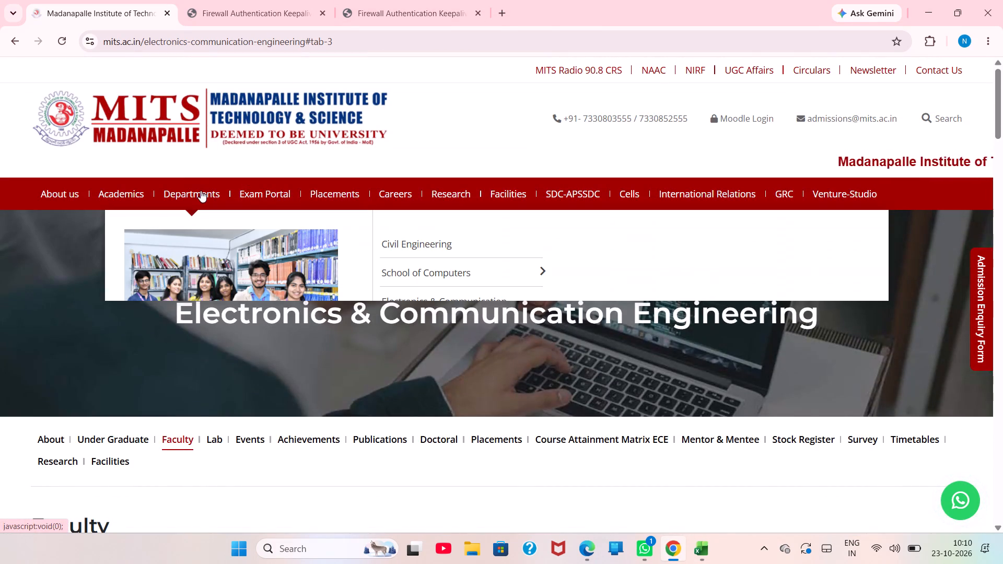
{"action": "left_click", "coordinate": [588, 254]}
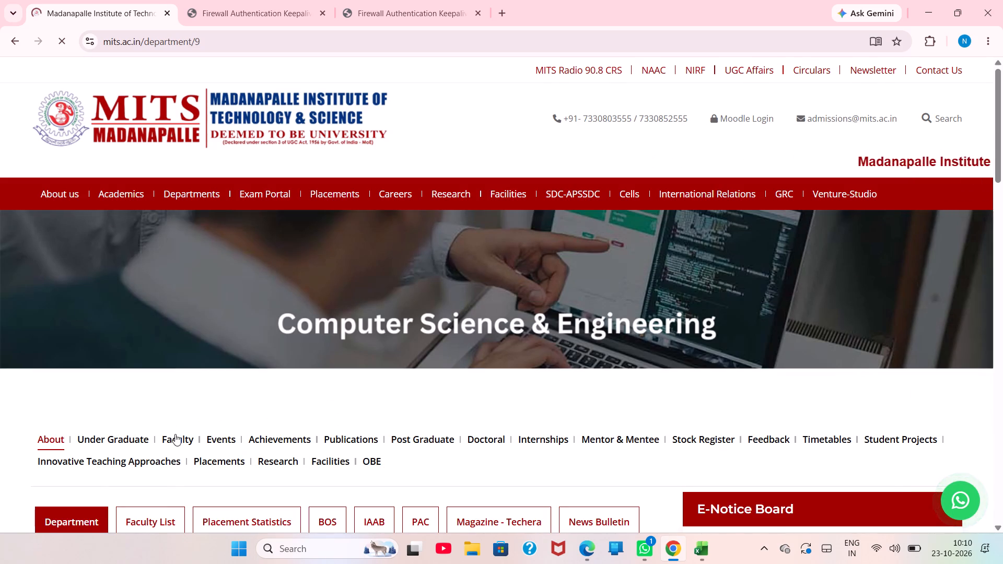
Copy the first associate professor's name from the second row of the department's Faculty list and paste it into Excel cell G7.
{"action": "left_click", "coordinate": [175, 434]}
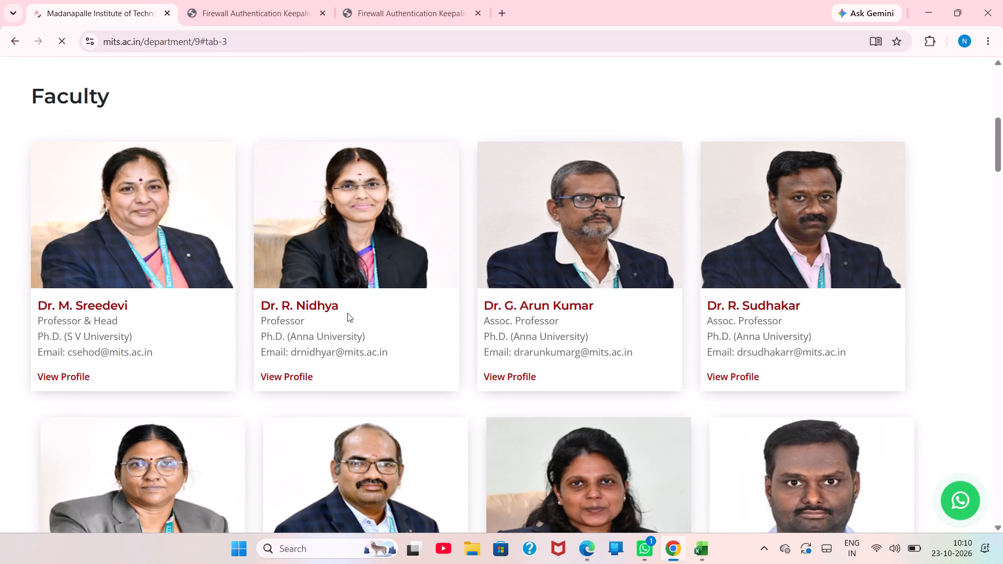
{"action": "scroll", "coordinate": [347, 313], "scroll_direction": "down", "scroll_amount": 4}
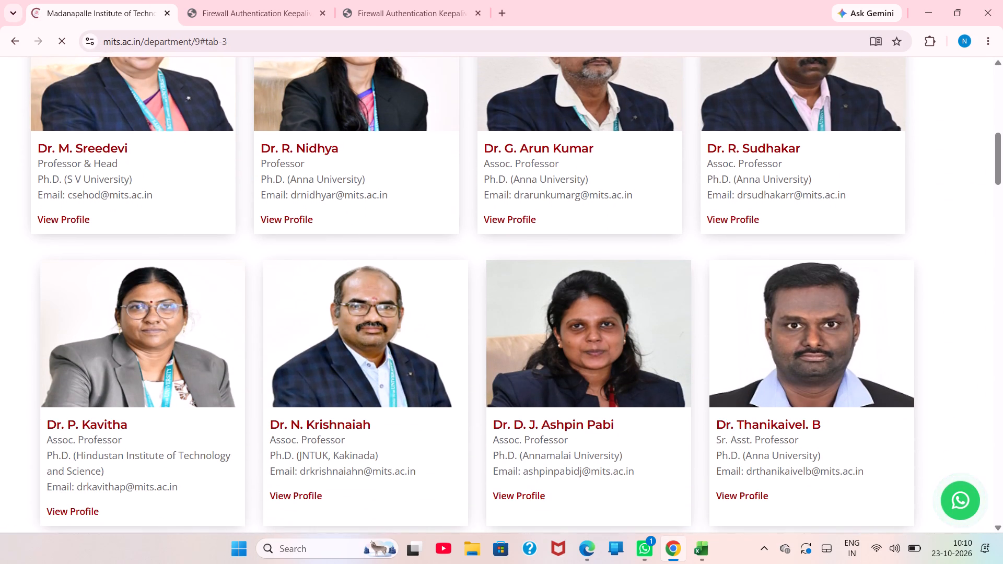
{"action": "left_click_drag", "start_coordinate": [128, 422], "coordinate": [46, 426]}
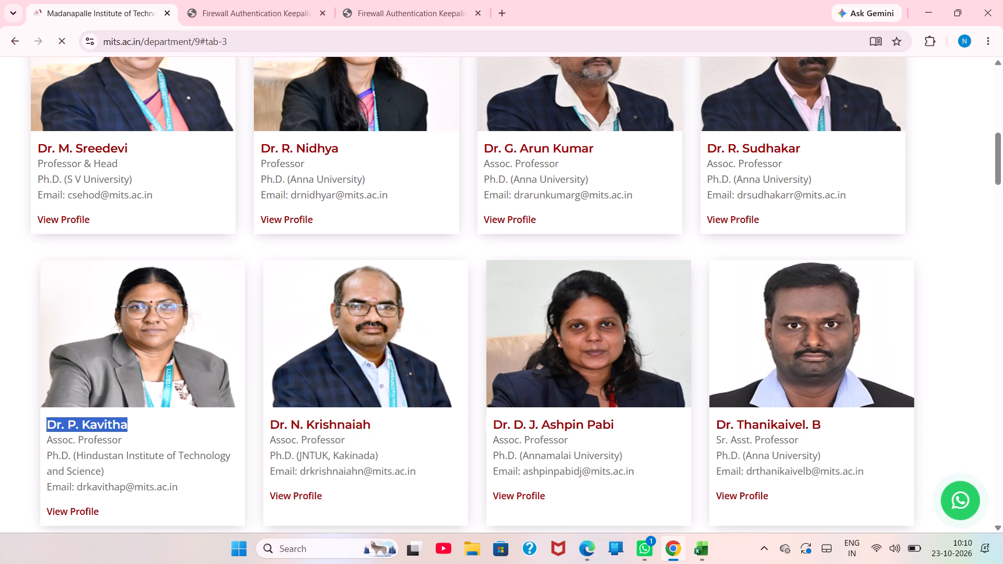
{"action": "key", "text": "ctrl+c"}
{"action": "left_click", "coordinate": [700, 563]}
{"action": "left_click", "coordinate": [822, 312]}
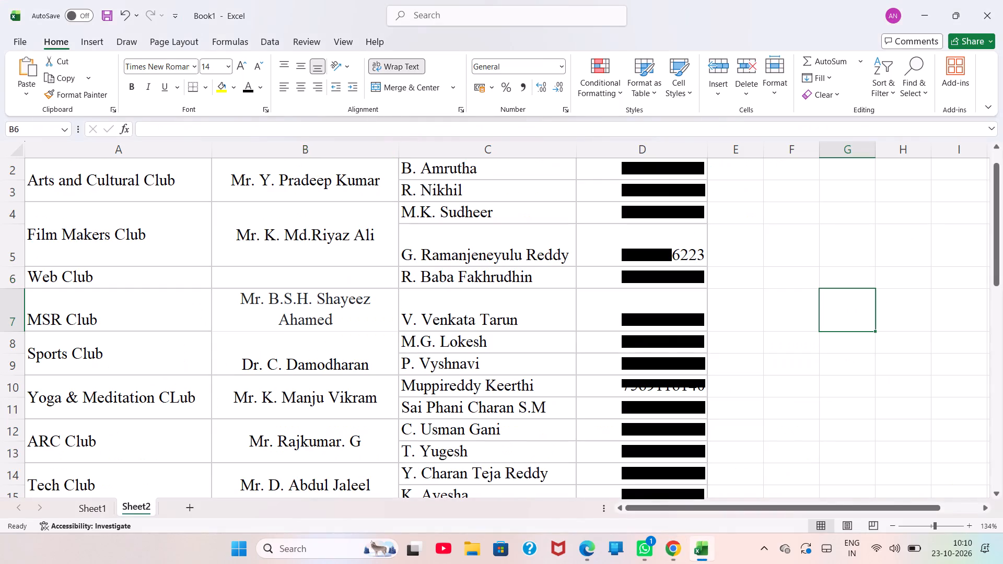
{"action": "key", "text": "ctrl+v"}
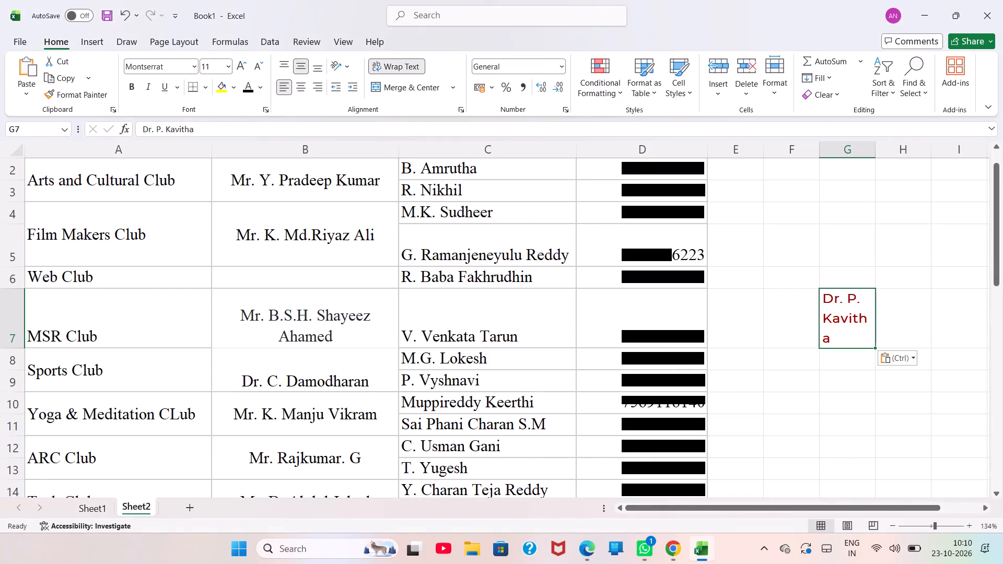
Enter the advisor name held in G7 as Web Club's Faculty Advisor in cell B6.
{"action": "left_click", "coordinate": [352, 271]}
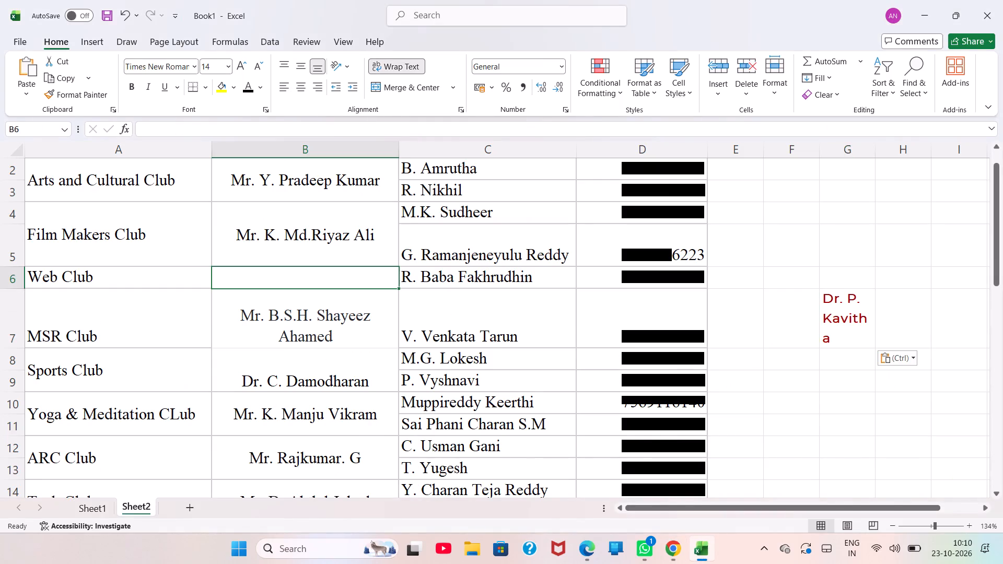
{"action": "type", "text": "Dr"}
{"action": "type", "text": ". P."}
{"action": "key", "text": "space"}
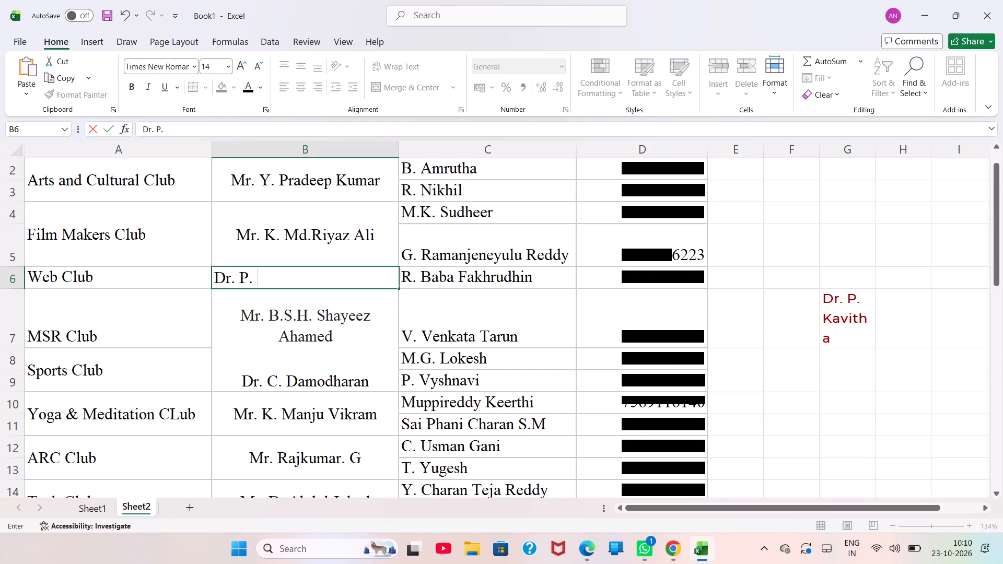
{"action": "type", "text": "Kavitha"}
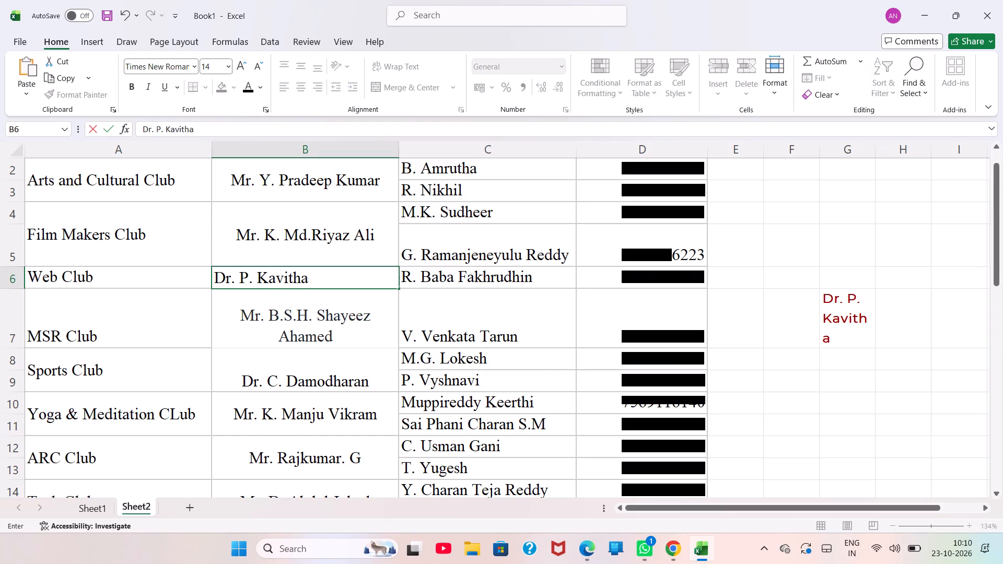
Clear the pasted advisor name from cell G7 outside the table.
{"action": "left_click", "coordinate": [862, 321]}
{"action": "key", "text": "BackSpace"}
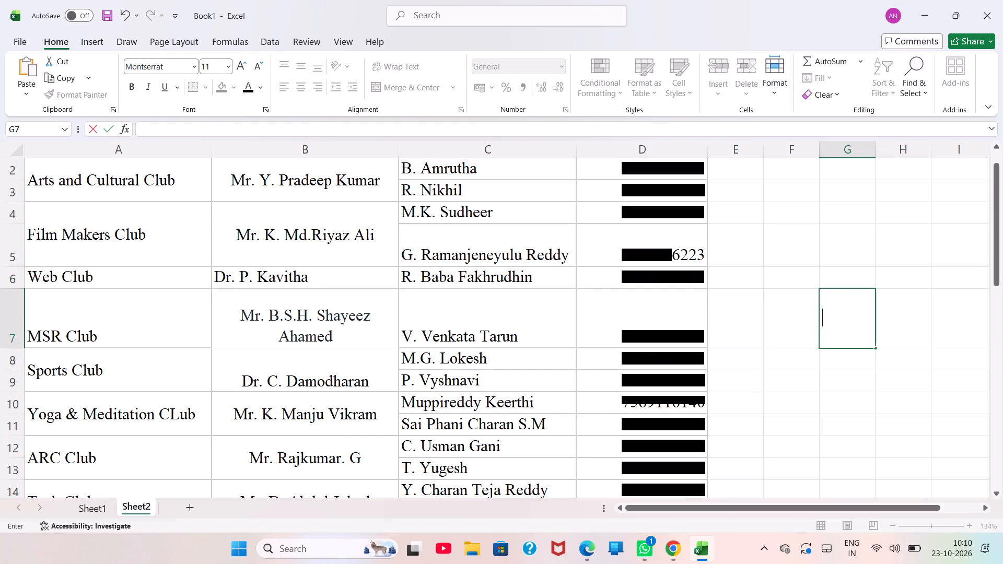
Centre Web Club's advisor name horizontally in cell B6.
{"action": "left_click", "coordinate": [326, 287]}
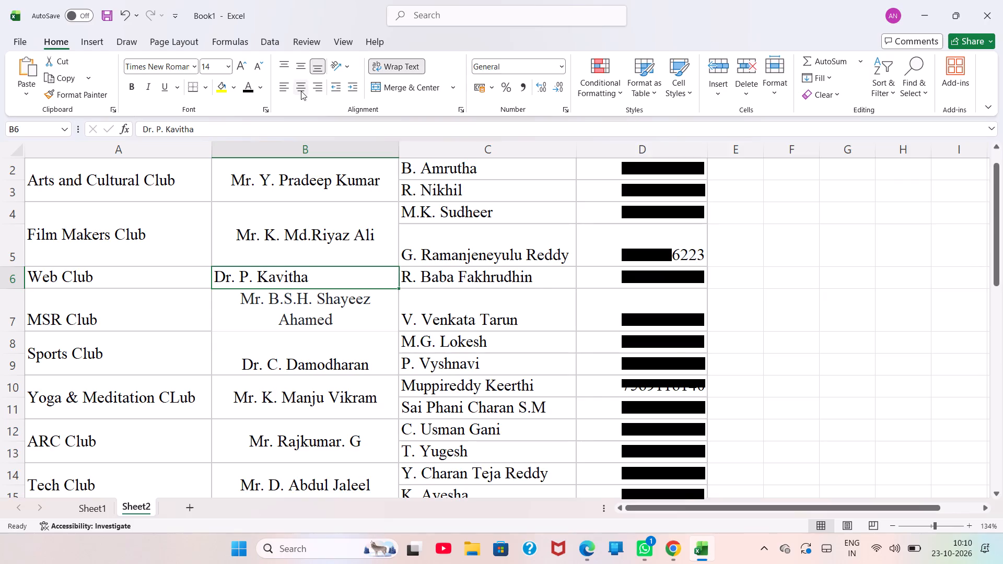
{"action": "left_click", "coordinate": [299, 91]}
Check the rest of the Faculty Advisor column for missing entries and select Cisco Networking Club's empty advisor cell B30.
{"action": "scroll", "coordinate": [312, 357], "scroll_direction": "down", "scroll_amount": 1}
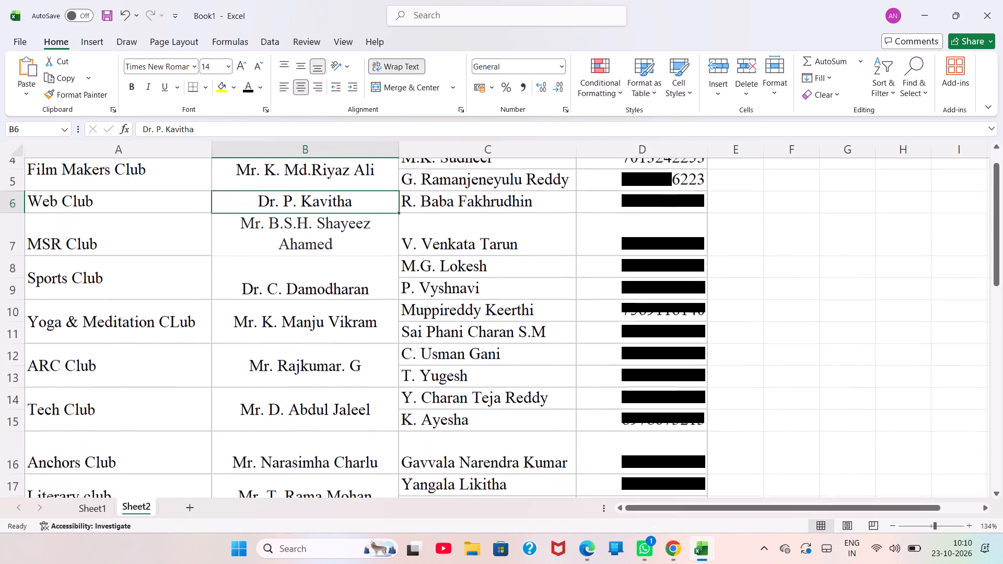
{"action": "scroll", "coordinate": [312, 357], "scroll_direction": "down", "scroll_amount": 1}
{"action": "left_click", "coordinate": [335, 216]}
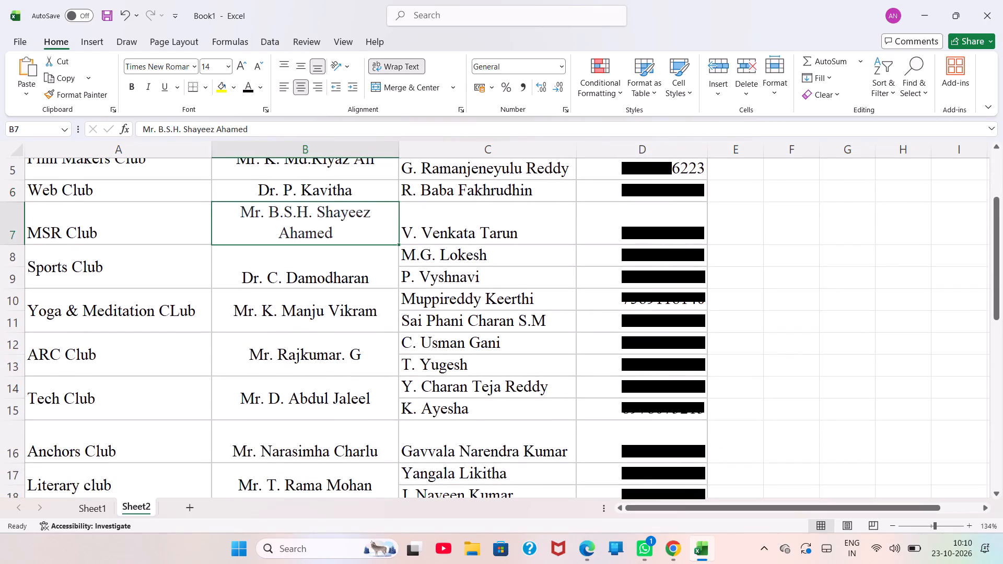
{"action": "scroll", "coordinate": [324, 304], "scroll_direction": "down", "scroll_amount": 7}
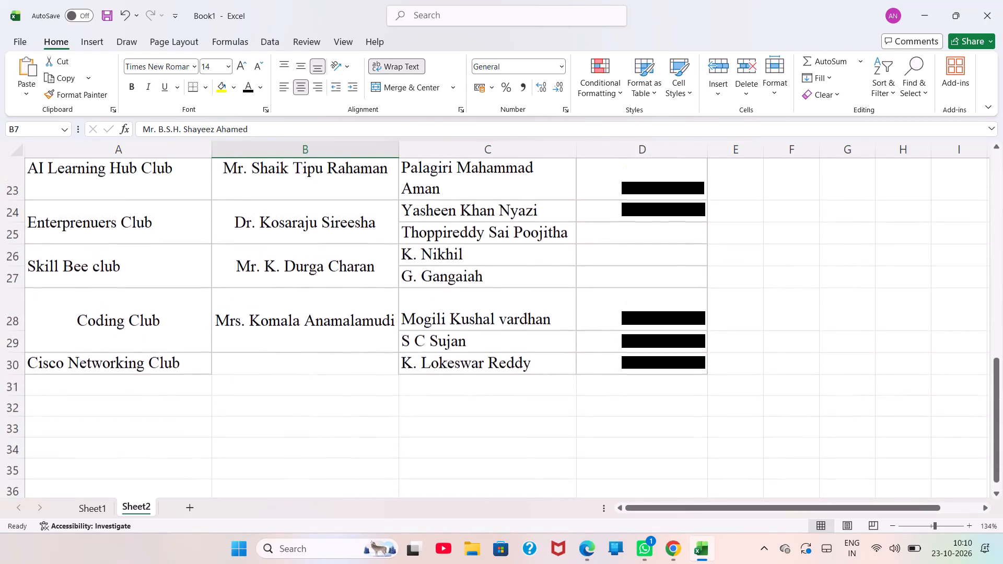
{"action": "scroll", "coordinate": [275, 362], "scroll_direction": "up", "scroll_amount": 1}
{"action": "left_click", "coordinate": [283, 431]}
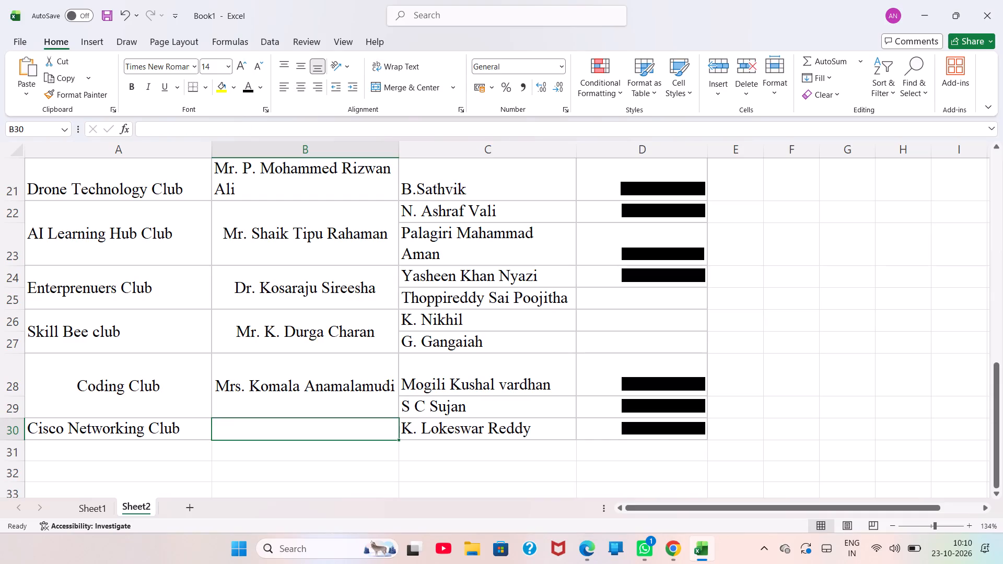
Switch to Chrome and open the Faculty list of the Electronics & Communication Engineering department.
{"action": "left_click", "coordinate": [676, 547]}
{"action": "scroll", "coordinate": [322, 251], "scroll_direction": "right", "scroll_amount": 5}
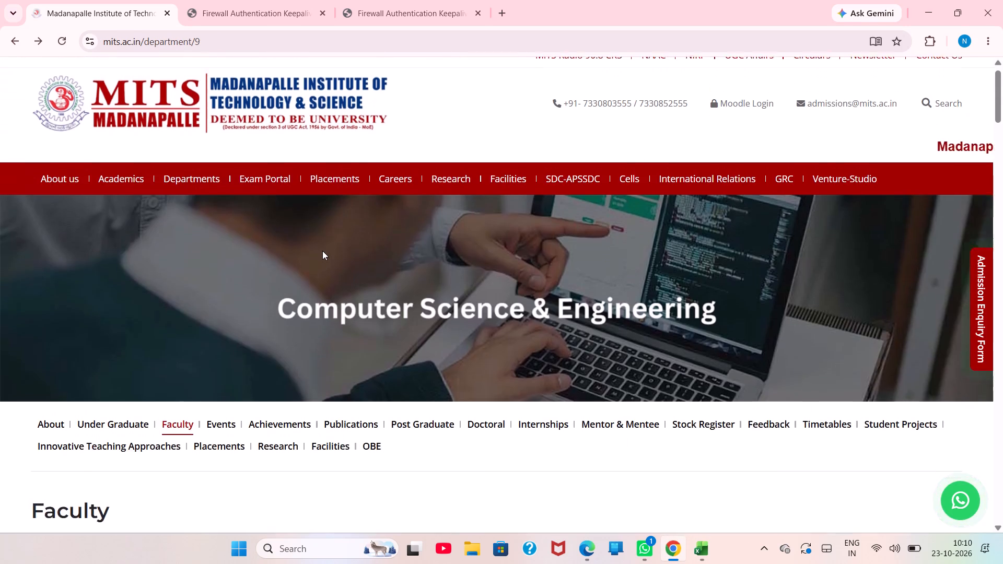
{"action": "scroll", "coordinate": [322, 251], "scroll_direction": "right", "scroll_amount": 3}
{"action": "scroll", "coordinate": [322, 251], "scroll_direction": "down", "scroll_amount": 3}
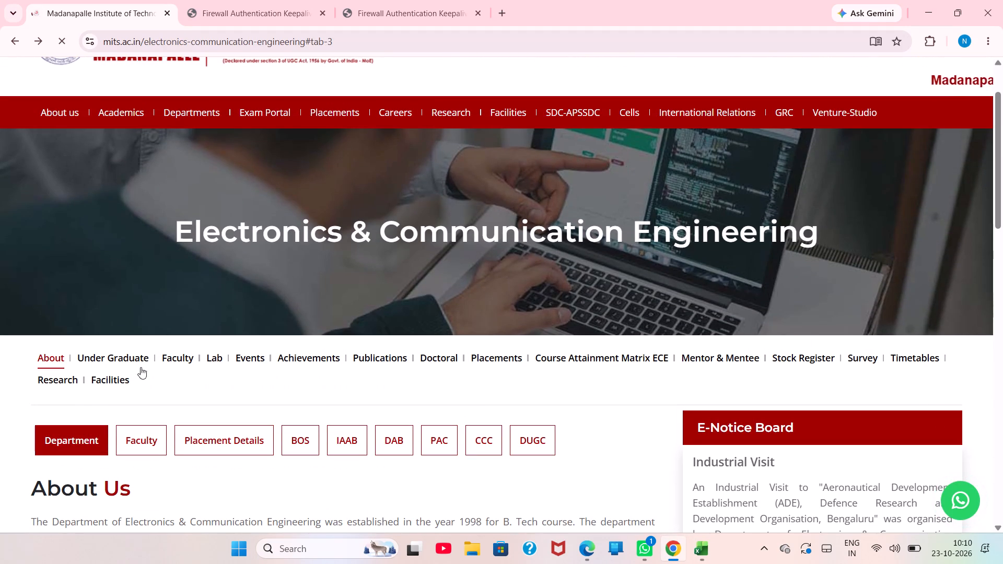
{"action": "left_click", "coordinate": [179, 354]}
Look through the Electronics & Communication Engineering faculty list for Cisco Networking Club's advisor.
{"action": "scroll", "coordinate": [317, 386], "scroll_direction": "down", "scroll_amount": 3}
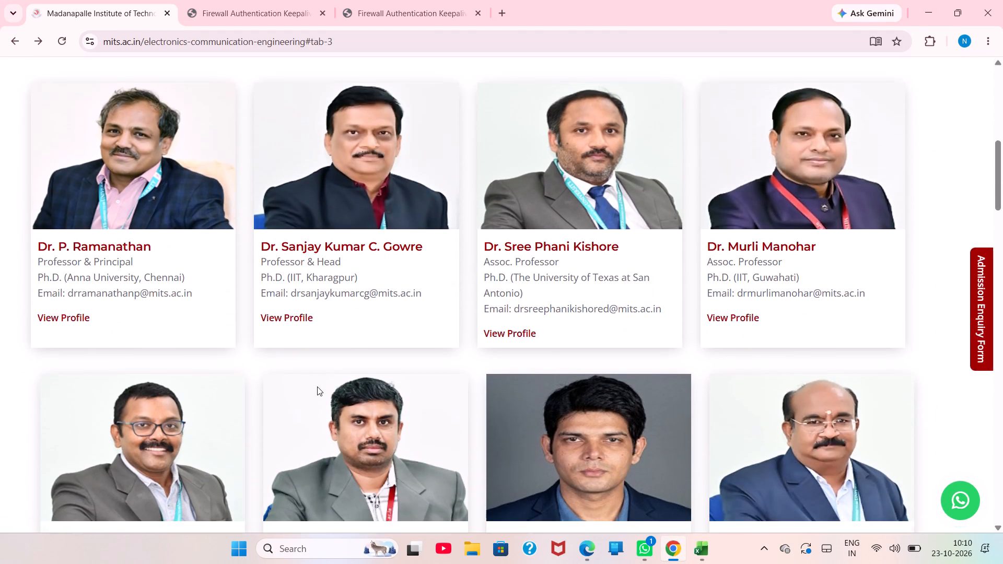
{"action": "scroll", "coordinate": [317, 386], "scroll_direction": "down", "scroll_amount": 3}
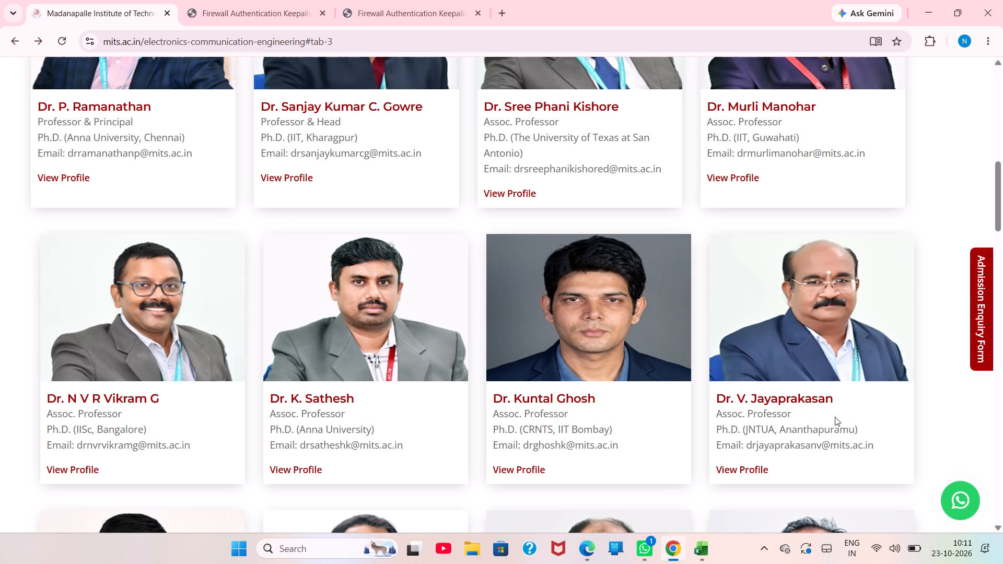
{"action": "scroll", "coordinate": [835, 417], "scroll_direction": "down", "scroll_amount": 4}
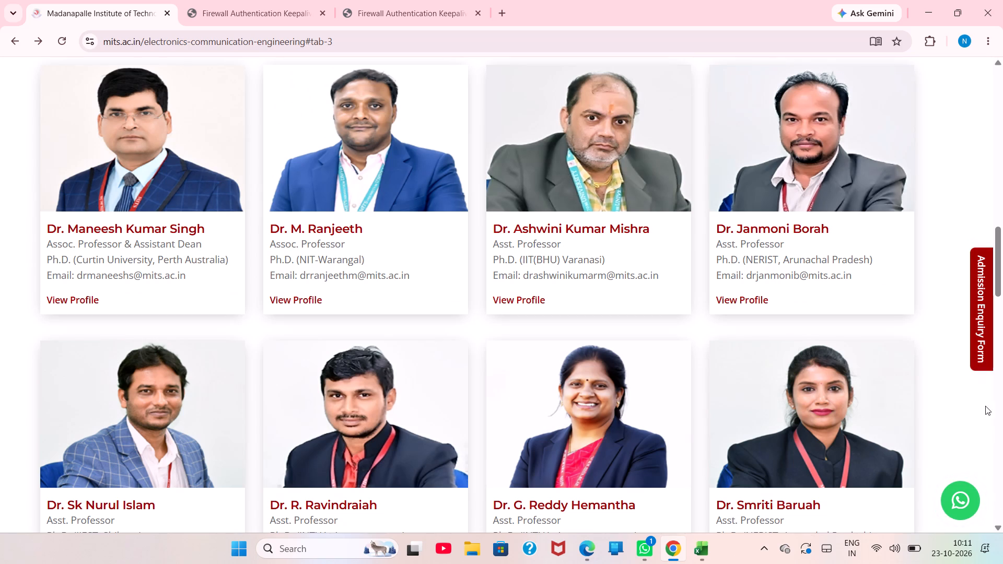
{"action": "scroll", "coordinate": [729, 274], "scroll_direction": "down", "scroll_amount": 2}
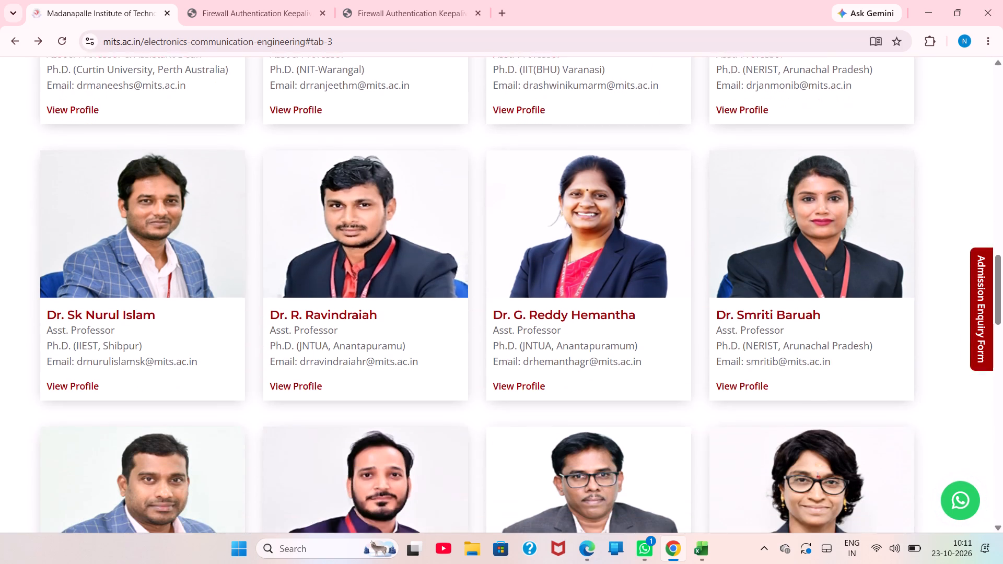
{"action": "scroll", "coordinate": [702, 186], "scroll_direction": "down", "scroll_amount": 1}
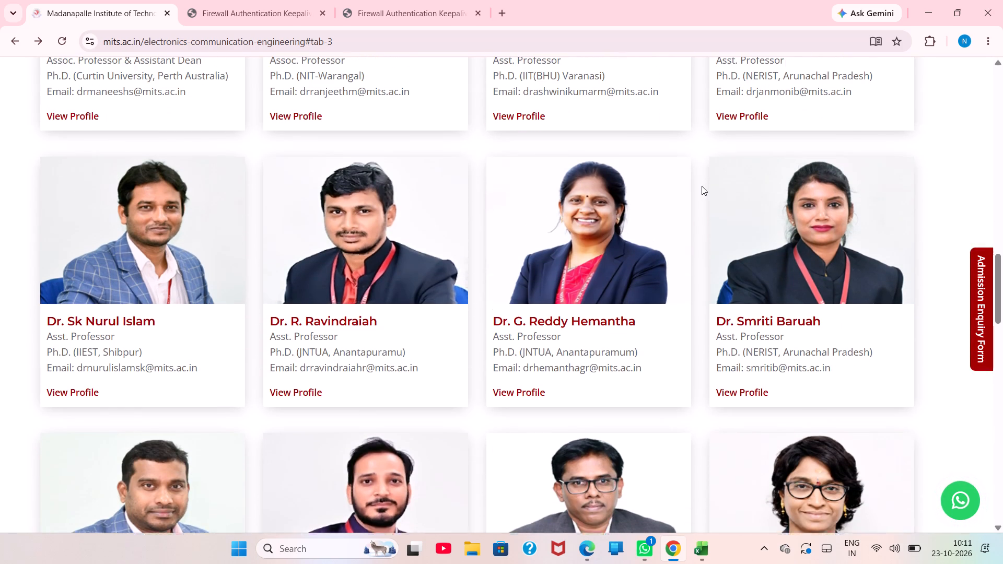
{"action": "scroll", "coordinate": [702, 186], "scroll_direction": "down", "scroll_amount": 1}
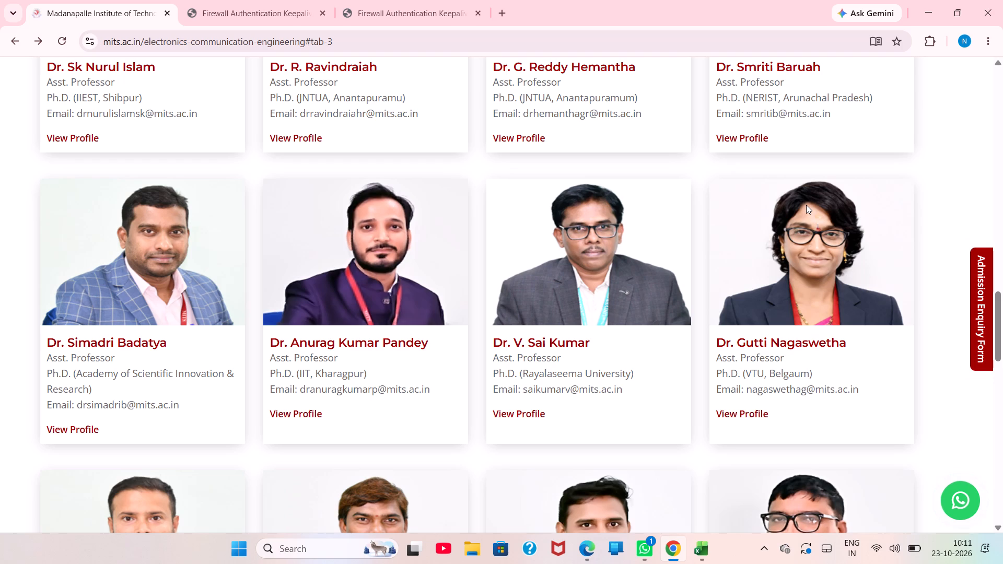
{"action": "scroll", "coordinate": [806, 205], "scroll_direction": "down", "scroll_amount": 1}
{"action": "scroll", "coordinate": [806, 205], "scroll_direction": "up", "scroll_amount": 3}
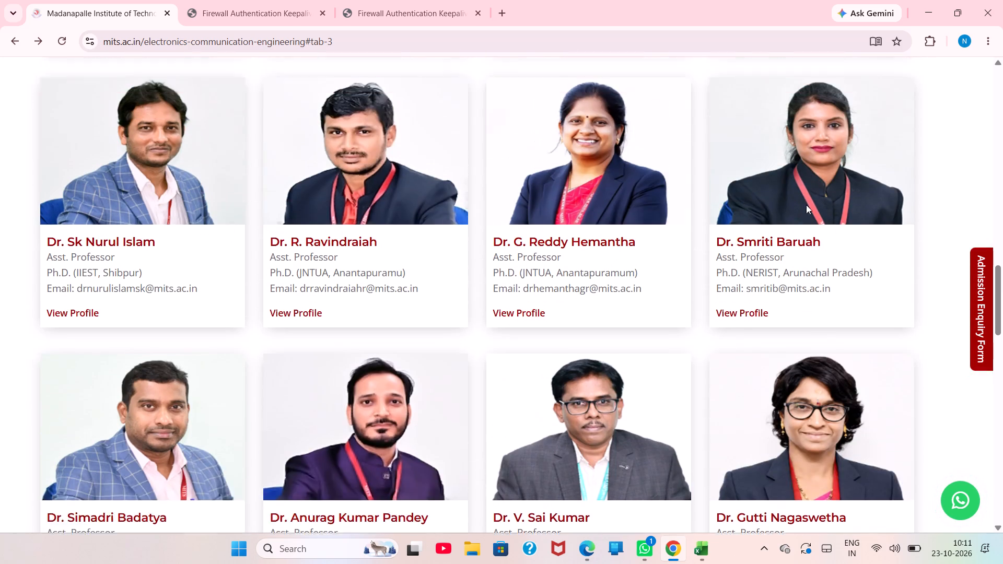
{"action": "scroll", "coordinate": [806, 205], "scroll_direction": "up", "scroll_amount": 4}
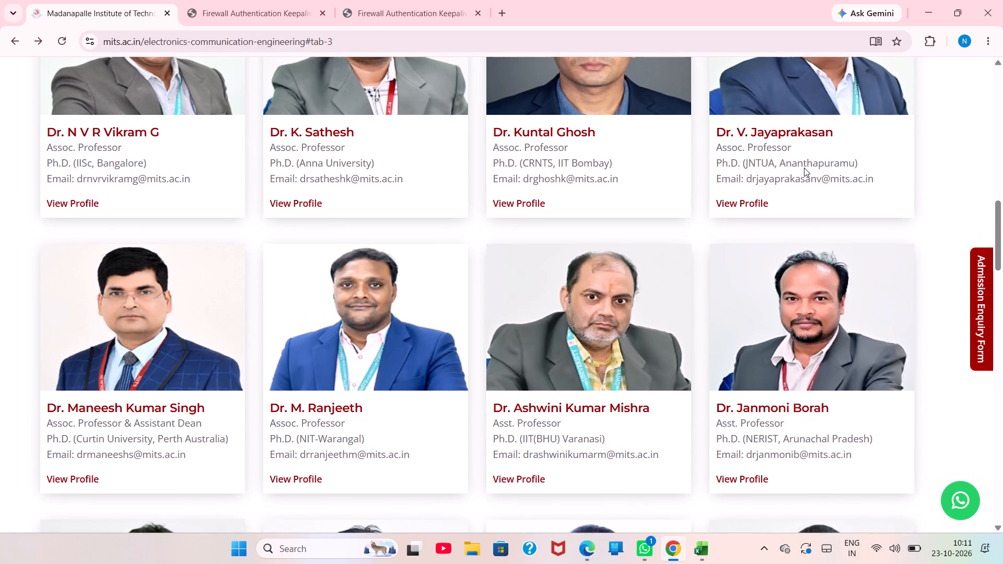
{"action": "scroll", "coordinate": [804, 168], "scroll_direction": "up", "scroll_amount": 1}
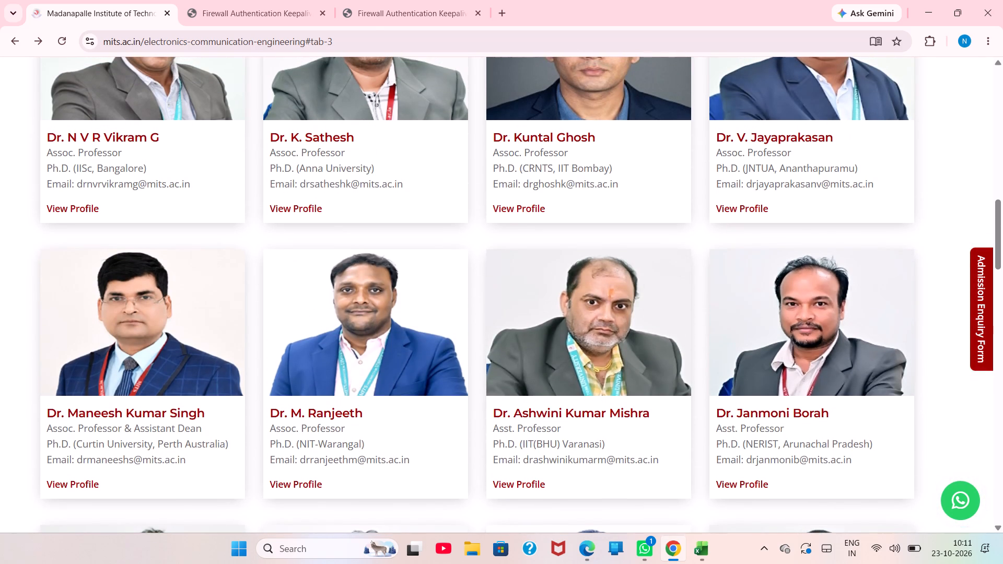
{"action": "left_click", "coordinate": [804, 168]}
{"action": "scroll", "coordinate": [804, 168], "scroll_direction": "up", "scroll_amount": 8}
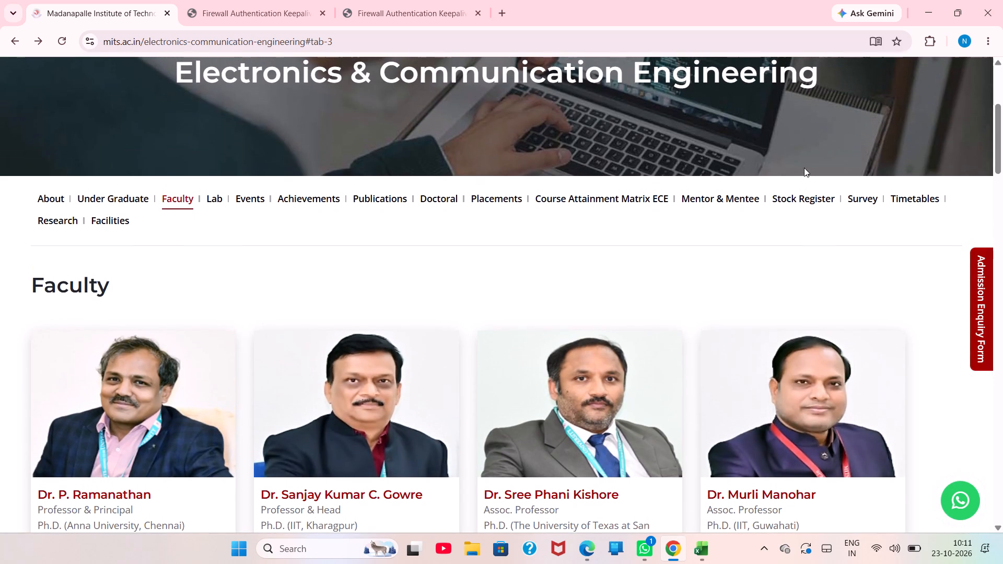
{"action": "scroll", "coordinate": [804, 168], "scroll_direction": "down", "scroll_amount": 4}
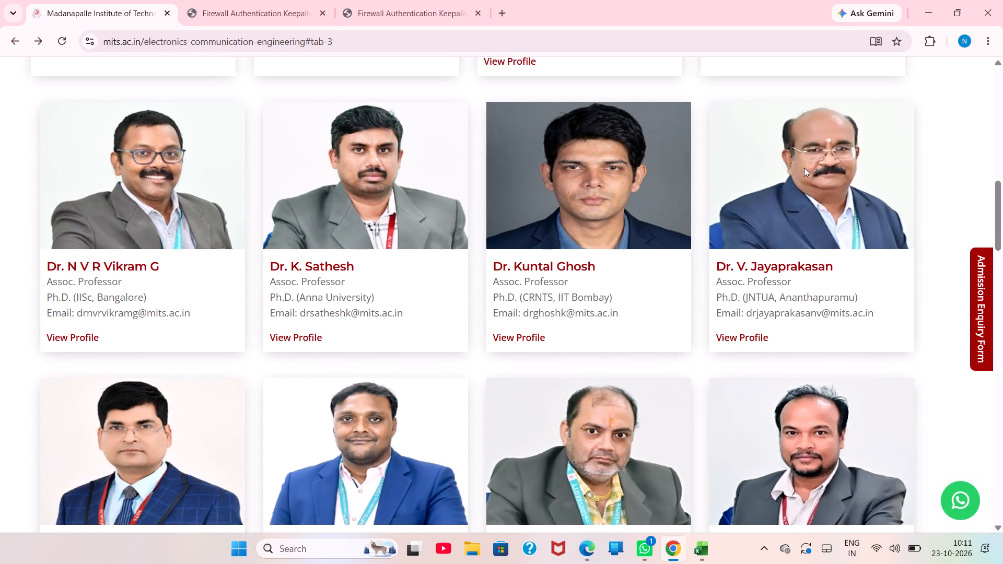
{"action": "scroll", "coordinate": [804, 168], "scroll_direction": "down", "scroll_amount": 2}
Copy the name of the associate professor with the JNTUA Ph.D. in the list's second row and paste it into Excel cell F28.
{"action": "left_click_drag", "start_coordinate": [836, 265], "coordinate": [714, 269]}
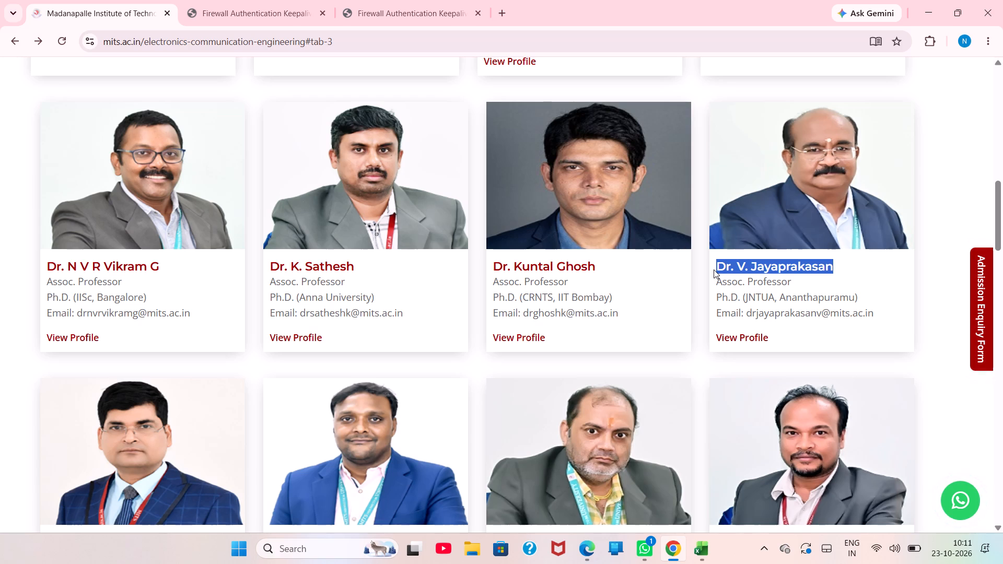
{"action": "key", "text": "ctrl+c"}
{"action": "left_click", "coordinate": [748, 297]}
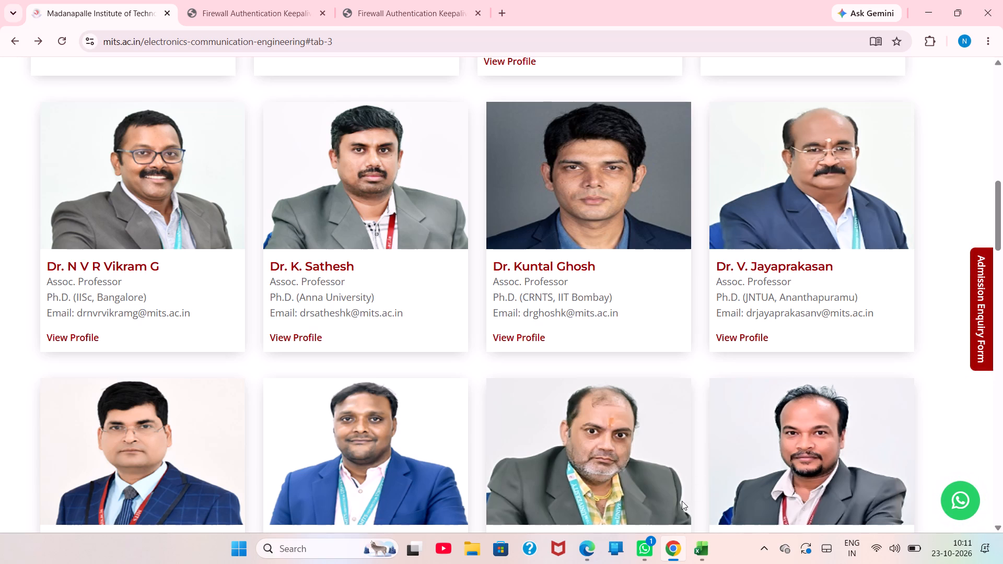
{"action": "left_click", "coordinate": [706, 563]}
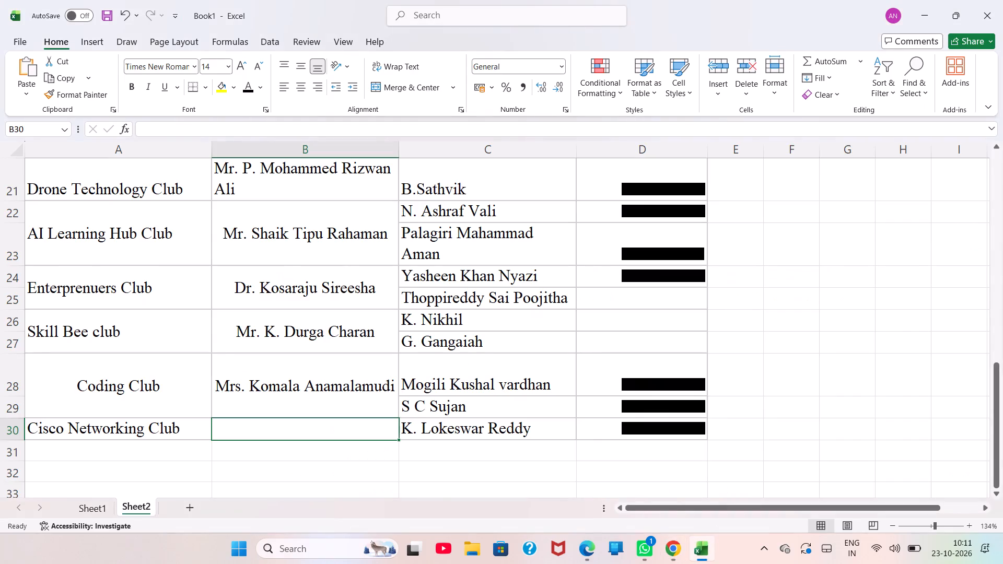
{"action": "left_click", "coordinate": [799, 368]}
{"action": "key", "text": "ctrl+v"}
{"action": "scroll", "coordinate": [429, 377], "scroll_direction": "up", "scroll_amount": 2}
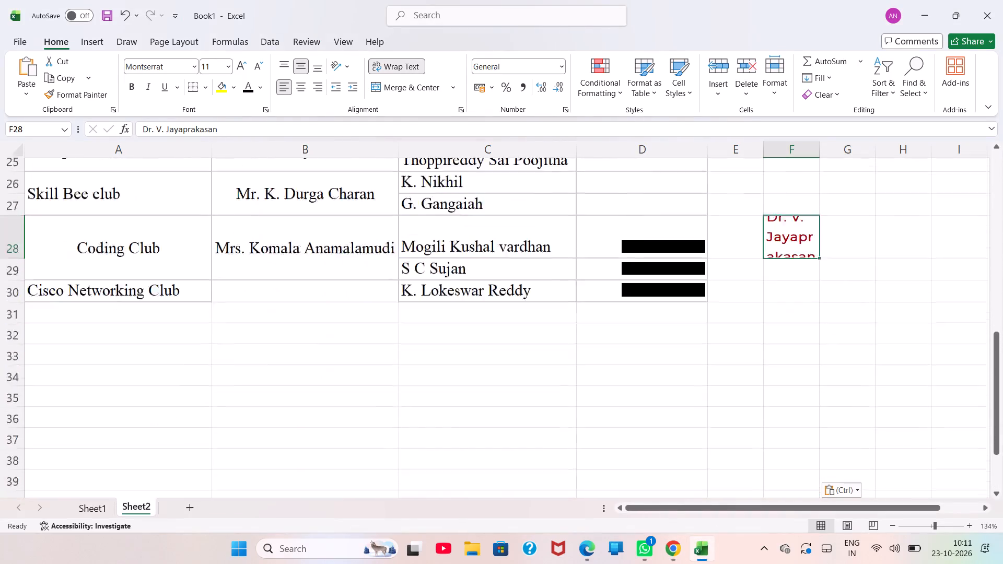
{"action": "scroll", "coordinate": [358, 342], "scroll_direction": "up", "scroll_amount": 5}
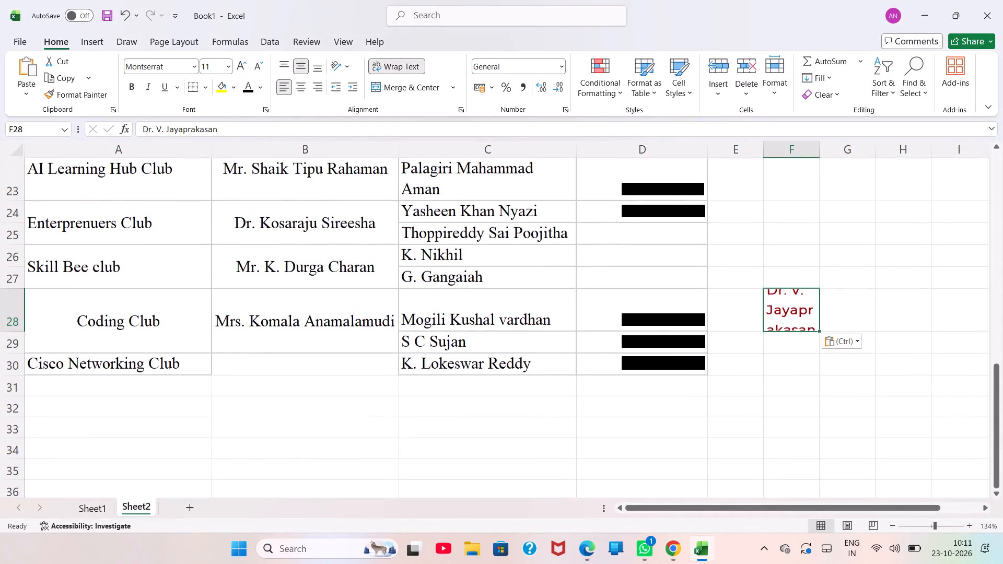
Start entering the advisor name held in F28 into Cisco Networking Club's Faculty Advisor cell B30, beginning with the title and initial.
{"action": "left_click", "coordinate": [260, 376]}
{"action": "left_click", "coordinate": [262, 370]}
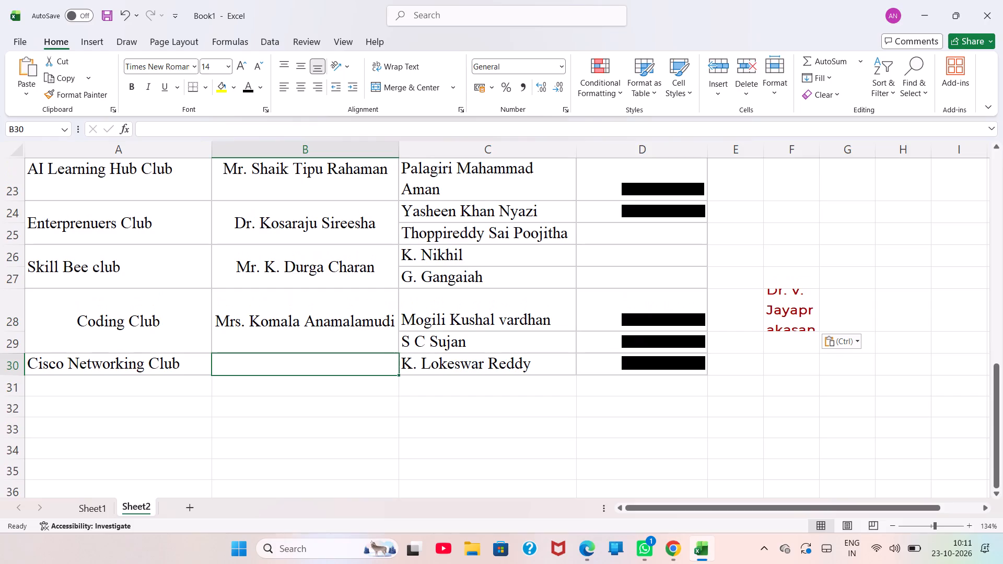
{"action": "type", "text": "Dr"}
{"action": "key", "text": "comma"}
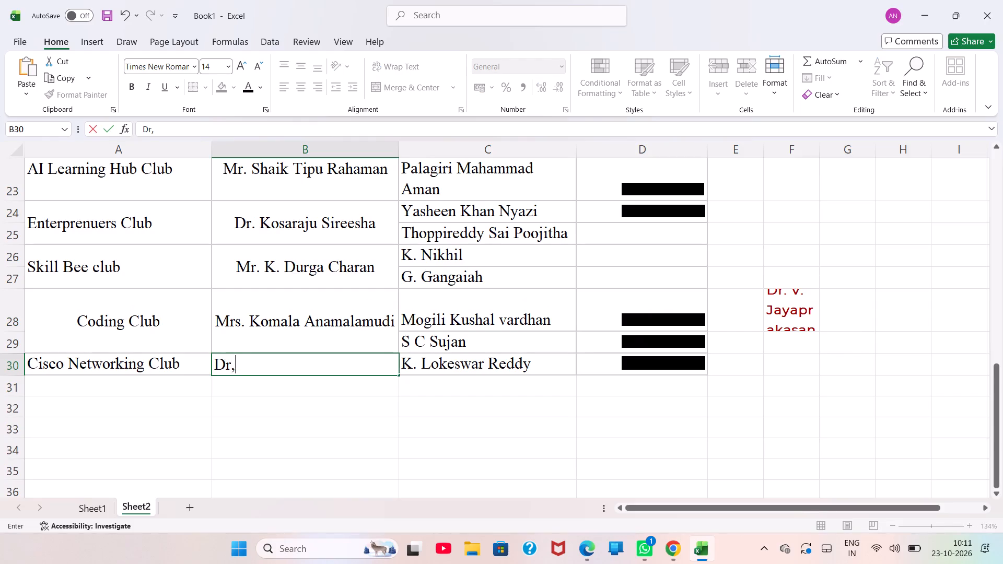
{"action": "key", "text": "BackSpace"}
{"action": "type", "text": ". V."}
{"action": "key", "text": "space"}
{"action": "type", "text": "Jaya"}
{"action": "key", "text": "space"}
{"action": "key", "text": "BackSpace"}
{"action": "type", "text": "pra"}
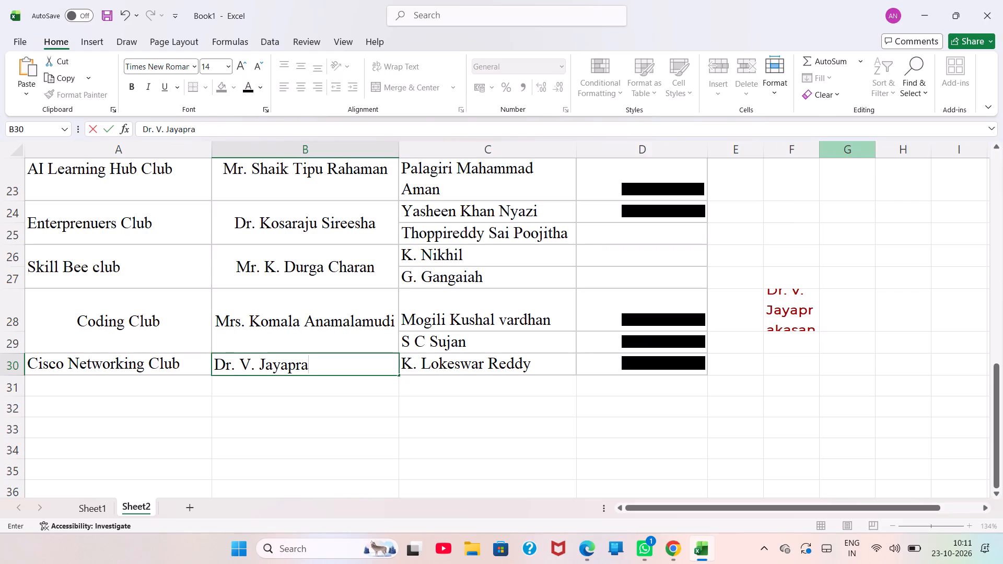
Widen column F slightly and select F28 to read the rest of the pasted advisor name.
{"action": "scroll", "coordinate": [825, 296], "scroll_direction": "up", "scroll_amount": 6}
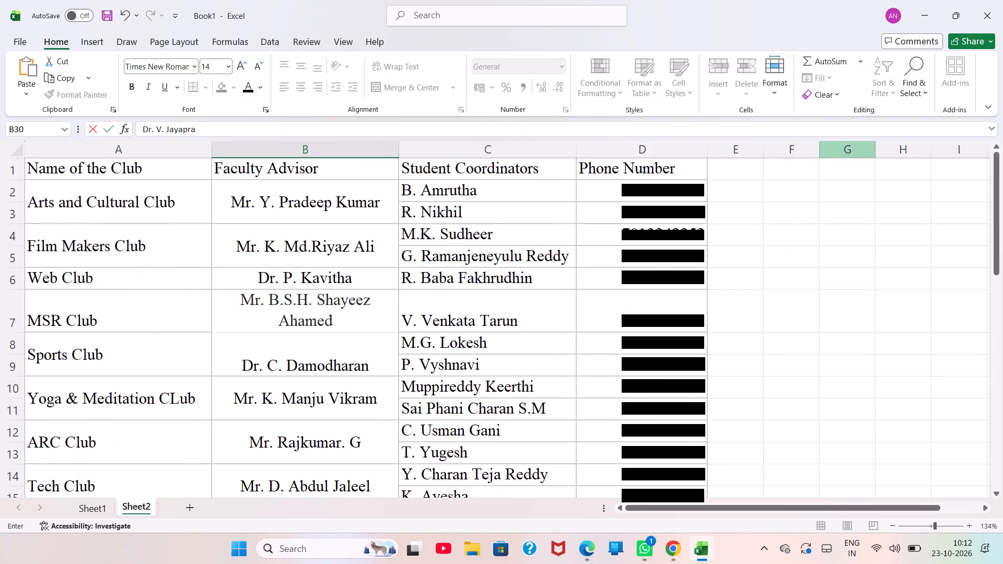
{"action": "left_click", "coordinate": [805, 195]}
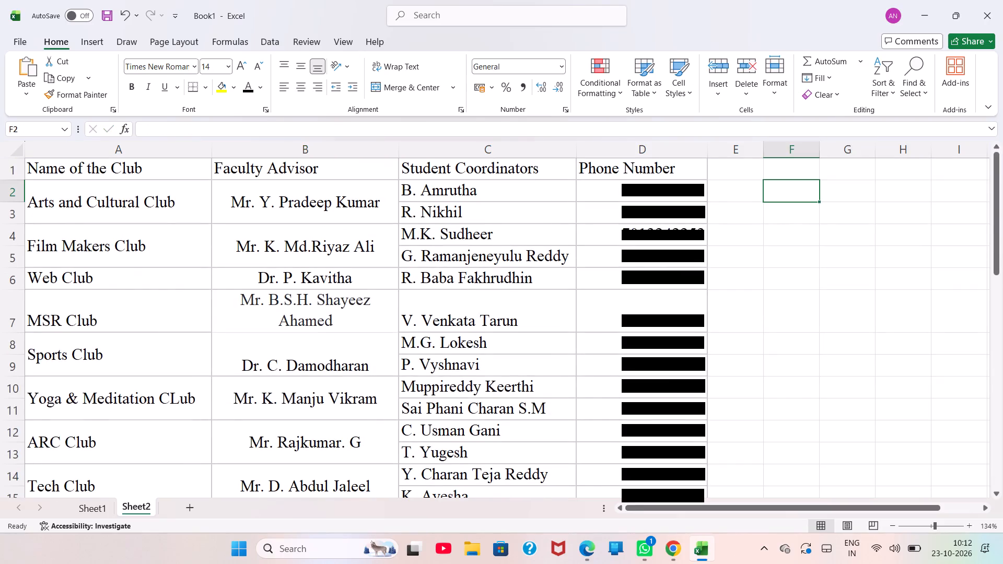
{"action": "left_click_drag", "start_coordinate": [819, 155], "coordinate": [848, 152]}
{"action": "scroll", "coordinate": [614, 348], "scroll_direction": "down", "scroll_amount": 2}
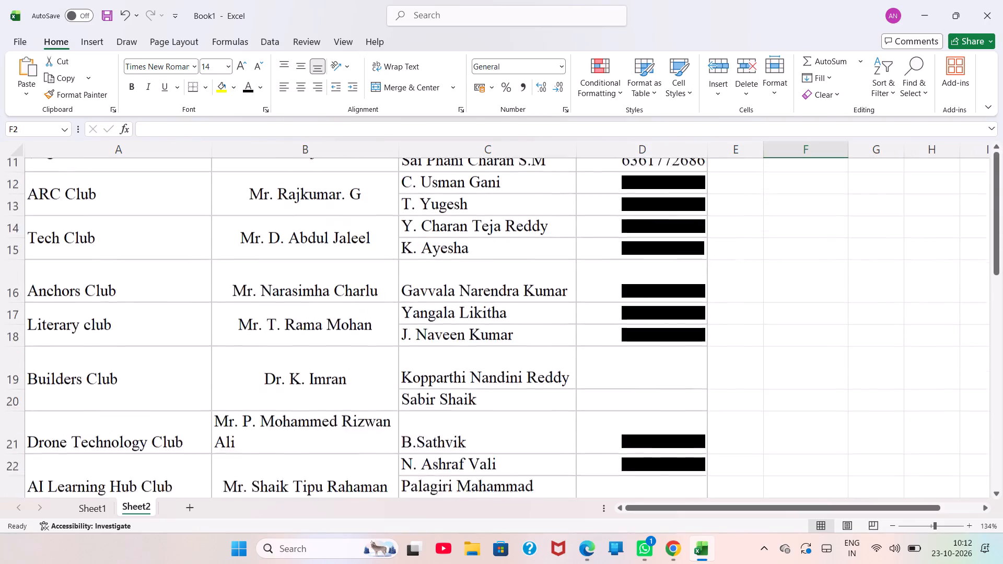
{"action": "scroll", "coordinate": [614, 348], "scroll_direction": "down", "scroll_amount": 5}
{"action": "scroll", "coordinate": [810, 311], "scroll_direction": "up", "scroll_amount": 1}
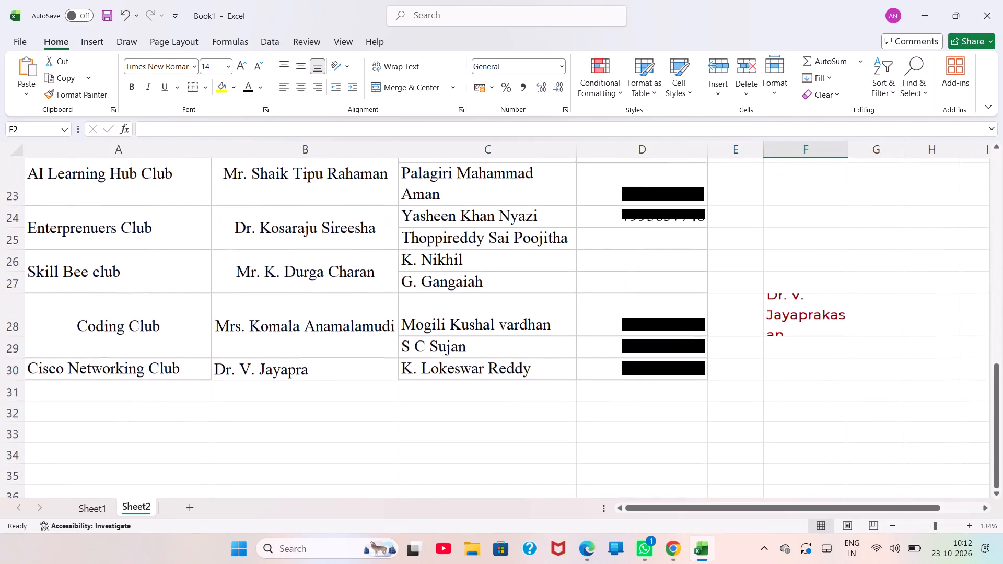
{"action": "scroll", "coordinate": [810, 311], "scroll_direction": "up", "scroll_amount": 1}
{"action": "left_click", "coordinate": [801, 328]}
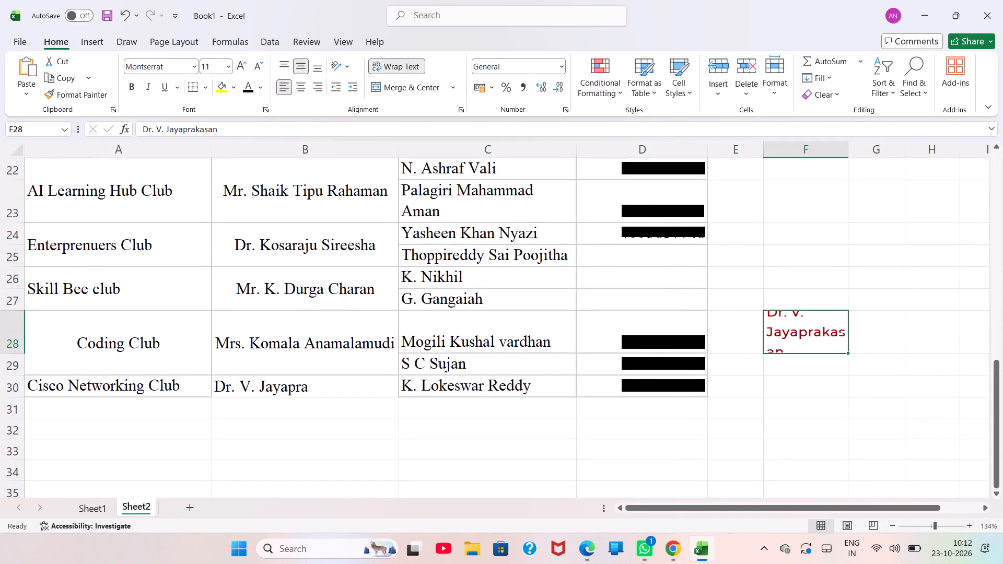
Complete the advisor's surname in Cisco Networking Club's cell B30, matching the spelling in F28.
{"action": "left_click", "coordinate": [321, 392]}
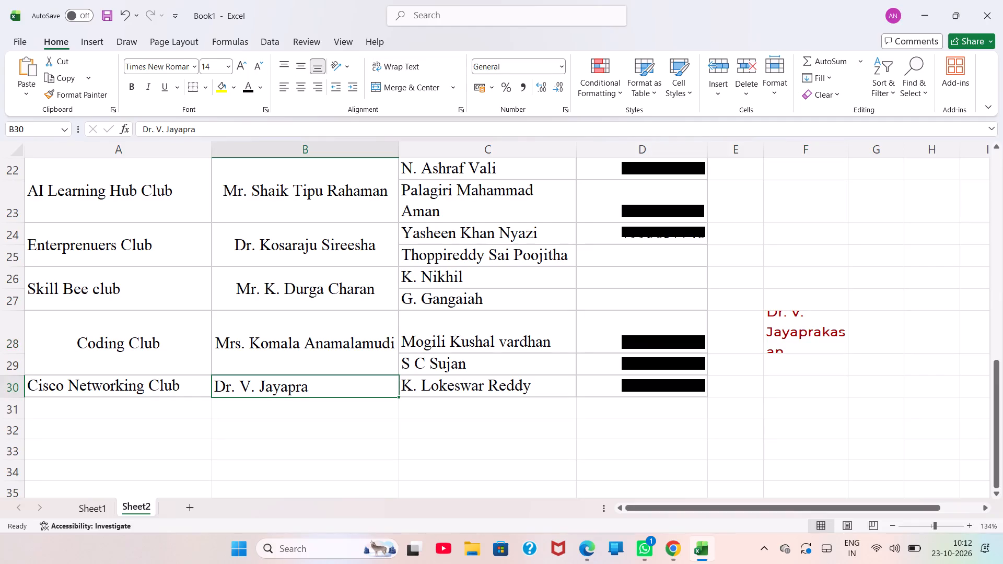
{"action": "left_click", "coordinate": [321, 392]}
{"action": "double_click", "coordinate": [321, 392]}
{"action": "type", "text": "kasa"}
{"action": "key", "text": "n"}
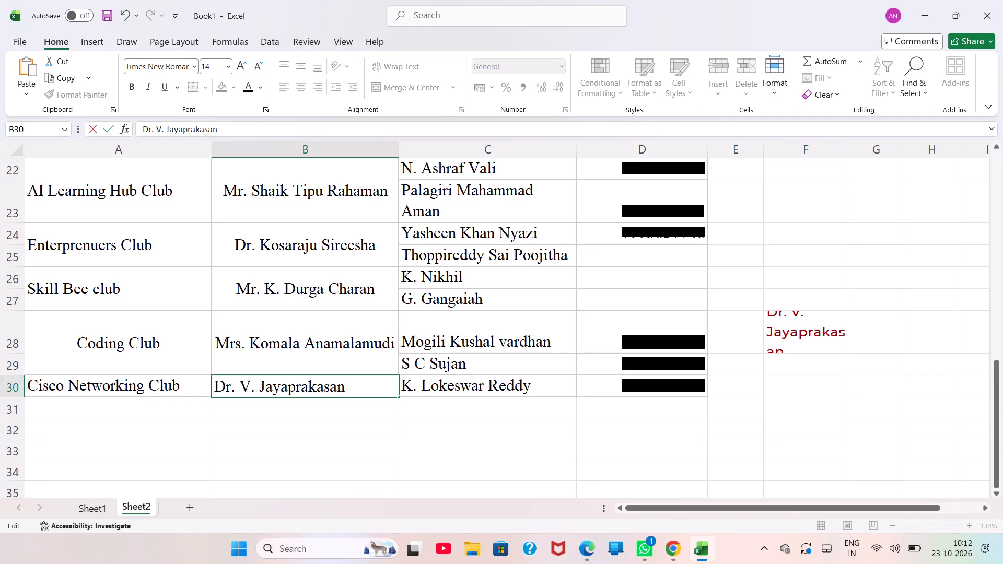
Delete the stray pasted advisor name from cell F28.
{"action": "left_click", "coordinate": [791, 348]}
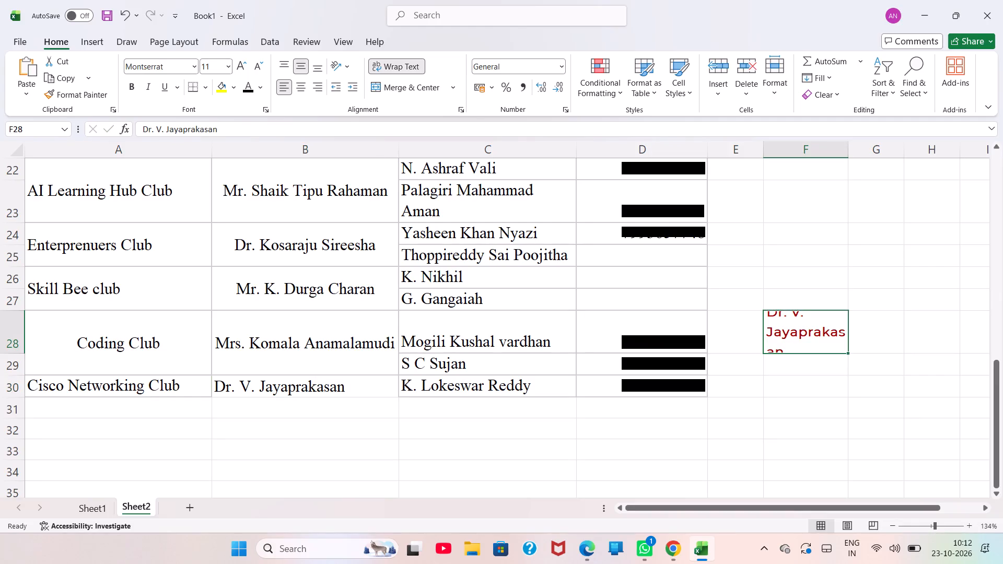
{"action": "key", "text": "Delete"}
Middle-align the Sports Club's Faculty Advisor cell B8 vertically.
{"action": "scroll", "coordinate": [791, 348], "scroll_direction": "up", "scroll_amount": 13}
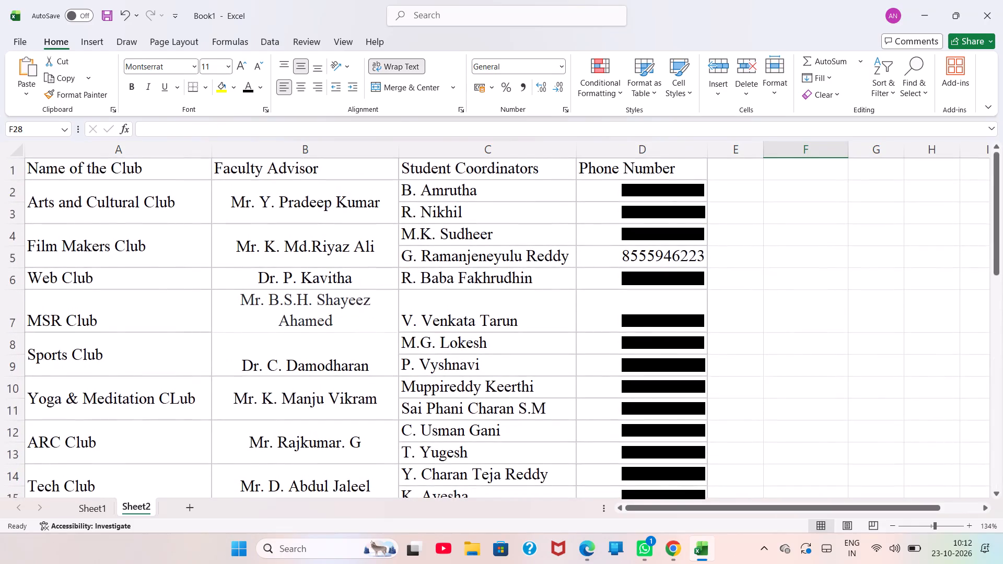
{"action": "scroll", "coordinate": [384, 344], "scroll_direction": "down", "scroll_amount": 1}
{"action": "scroll", "coordinate": [301, 336], "scroll_direction": "down", "scroll_amount": 1}
{"action": "left_click", "coordinate": [299, 309]}
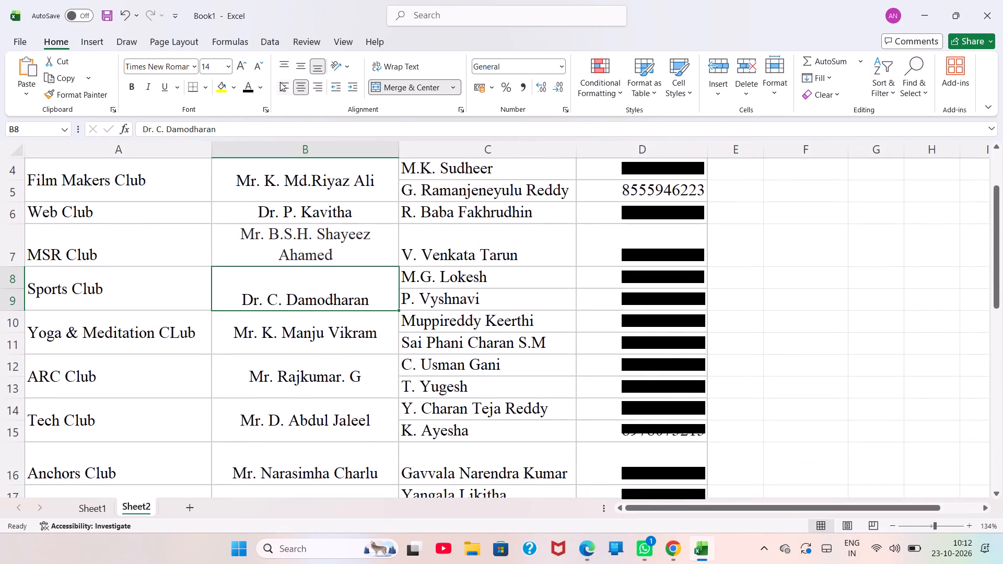
{"action": "left_click", "coordinate": [301, 63]}
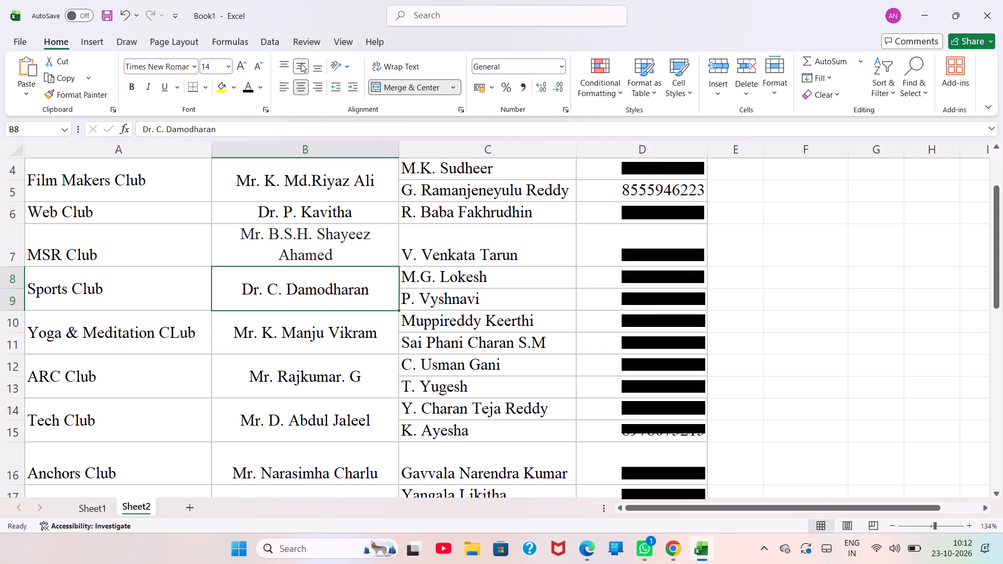
Apply vertical middle alignment to the entire Faculty Advisor column B.
{"action": "scroll", "coordinate": [317, 172], "scroll_direction": "up", "scroll_amount": 4}
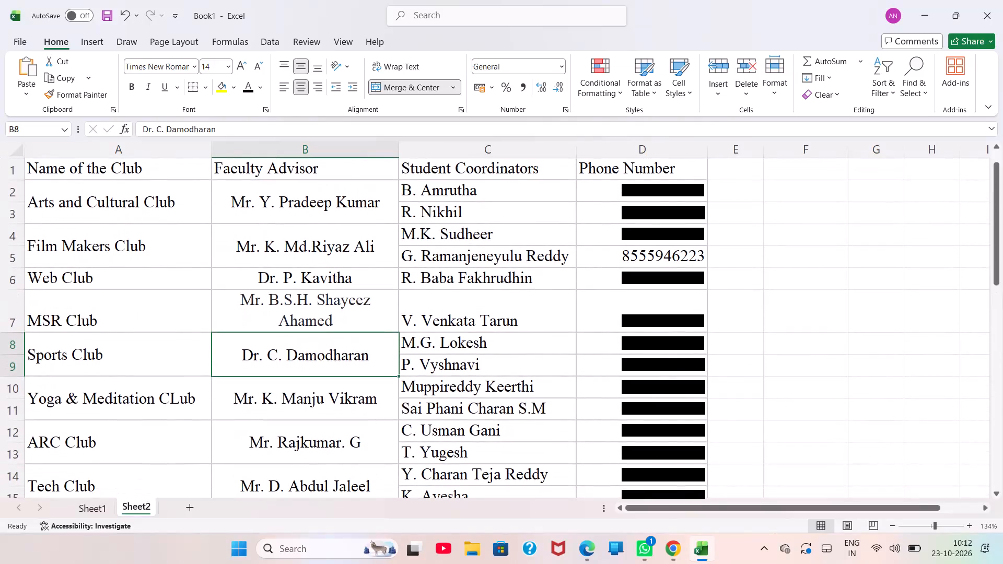
{"action": "left_click", "coordinate": [313, 173]}
{"action": "left_click", "coordinate": [307, 148]}
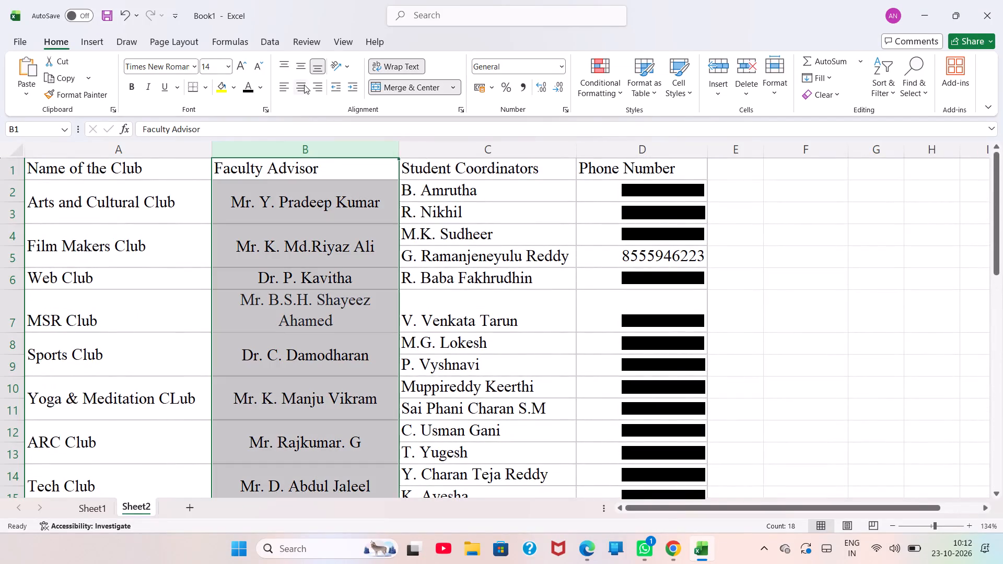
{"action": "left_click", "coordinate": [299, 66]}
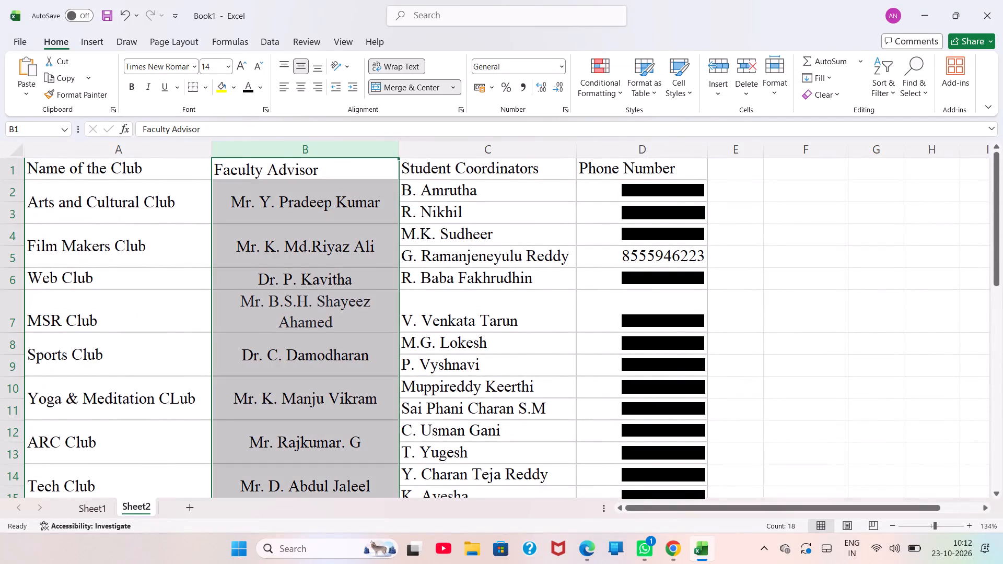
Widen column B until the MSR Club and Drone Technology Club advisor names each fit on one line.
{"action": "scroll", "coordinate": [347, 267], "scroll_direction": "down", "scroll_amount": 1}
{"action": "left_click", "coordinate": [337, 301]}
{"action": "scroll", "coordinate": [337, 301], "scroll_direction": "down", "scroll_amount": 5}
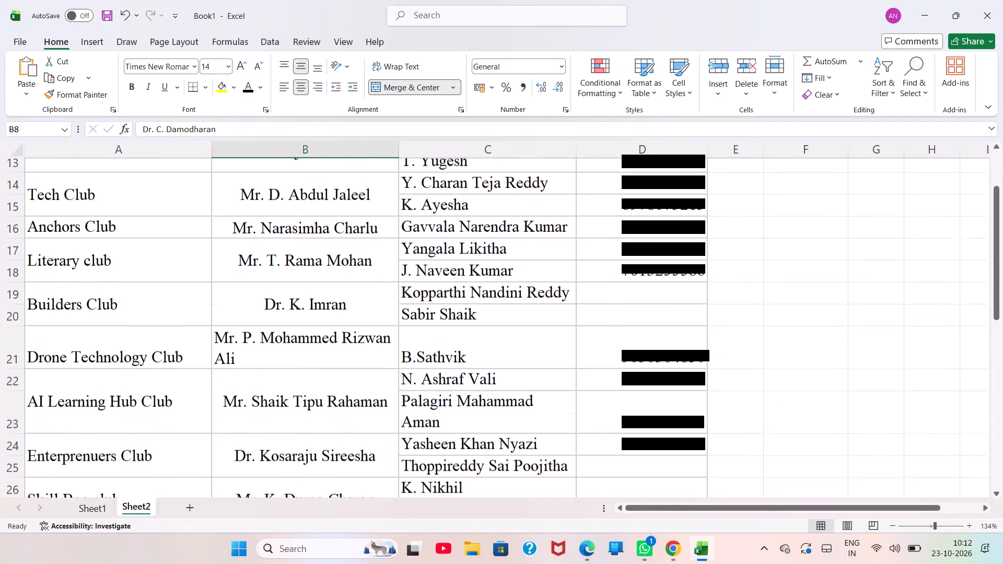
{"action": "scroll", "coordinate": [337, 301], "scroll_direction": "down", "scroll_amount": 1}
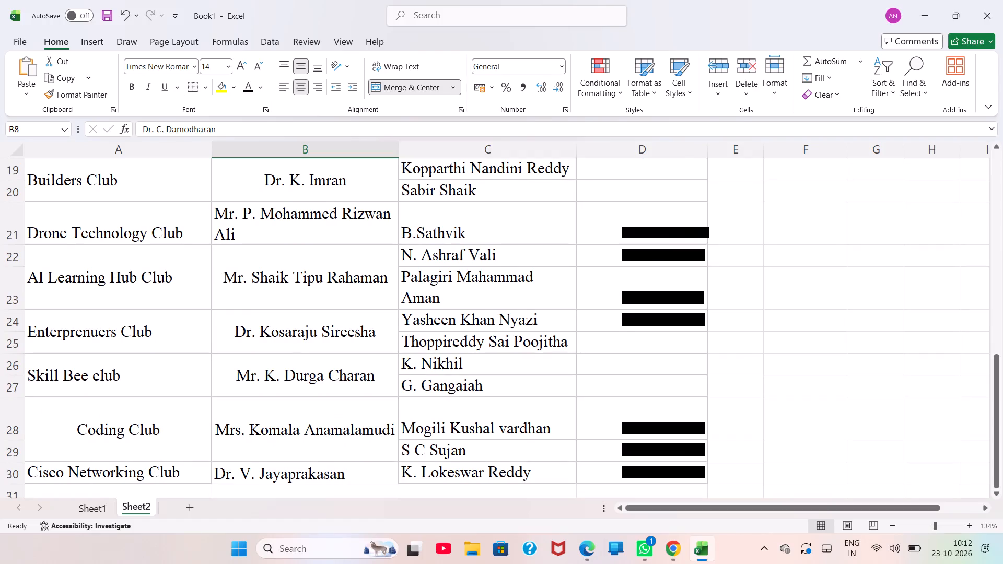
{"action": "scroll", "coordinate": [350, 231], "scroll_direction": "up", "scroll_amount": 7}
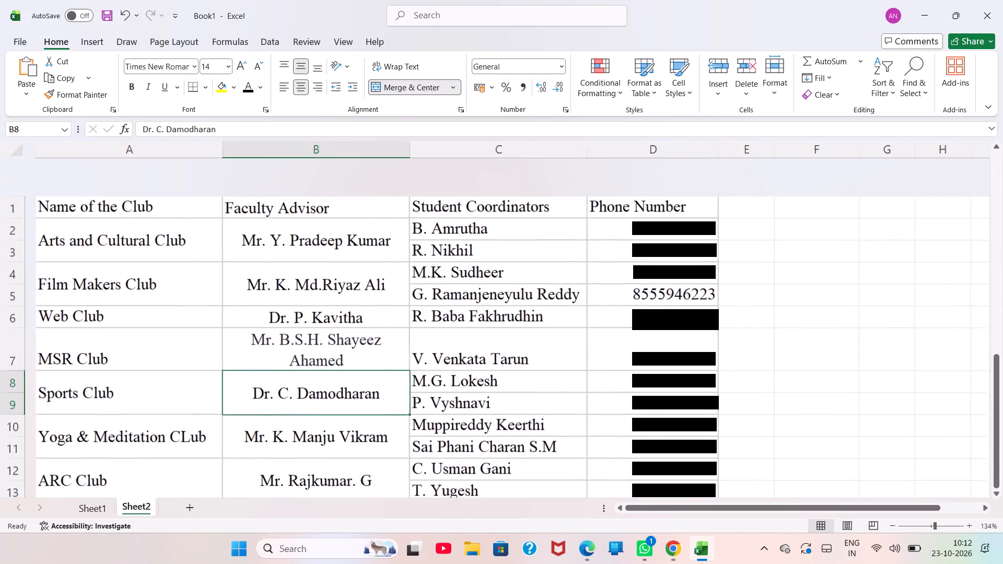
{"action": "scroll", "coordinate": [350, 231], "scroll_direction": "up", "scroll_amount": 1}
{"action": "left_click_drag", "start_coordinate": [401, 149], "coordinate": [413, 149]}
{"action": "scroll", "coordinate": [378, 278], "scroll_direction": "down", "scroll_amount": 1}
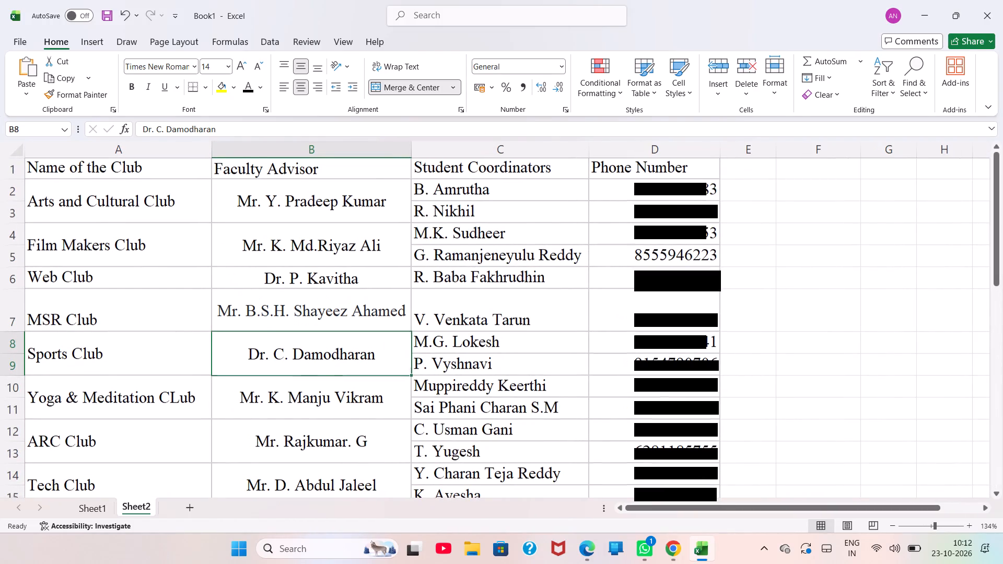
{"action": "scroll", "coordinate": [378, 278], "scroll_direction": "down", "scroll_amount": 5}
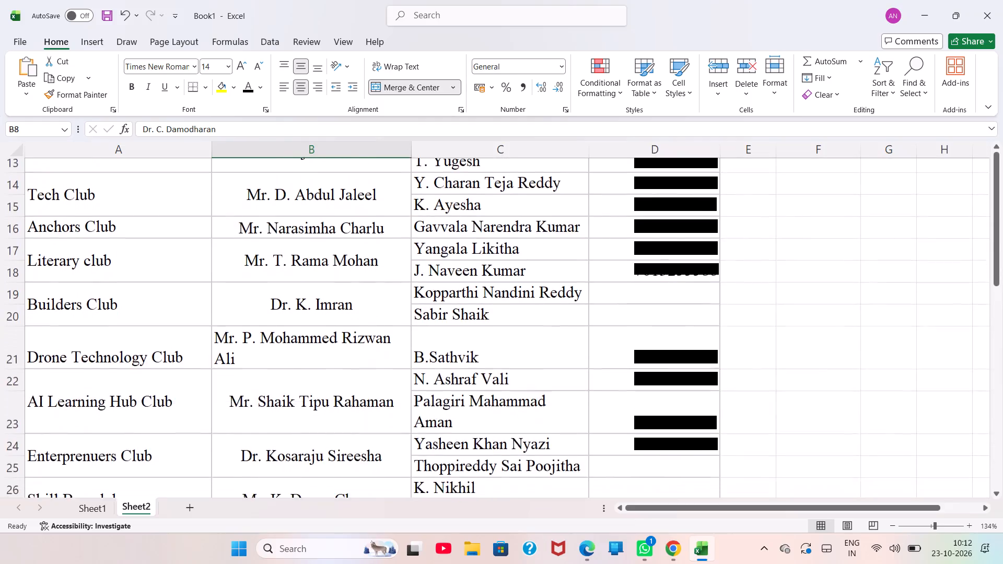
{"action": "scroll", "coordinate": [378, 278], "scroll_direction": "up", "scroll_amount": 3}
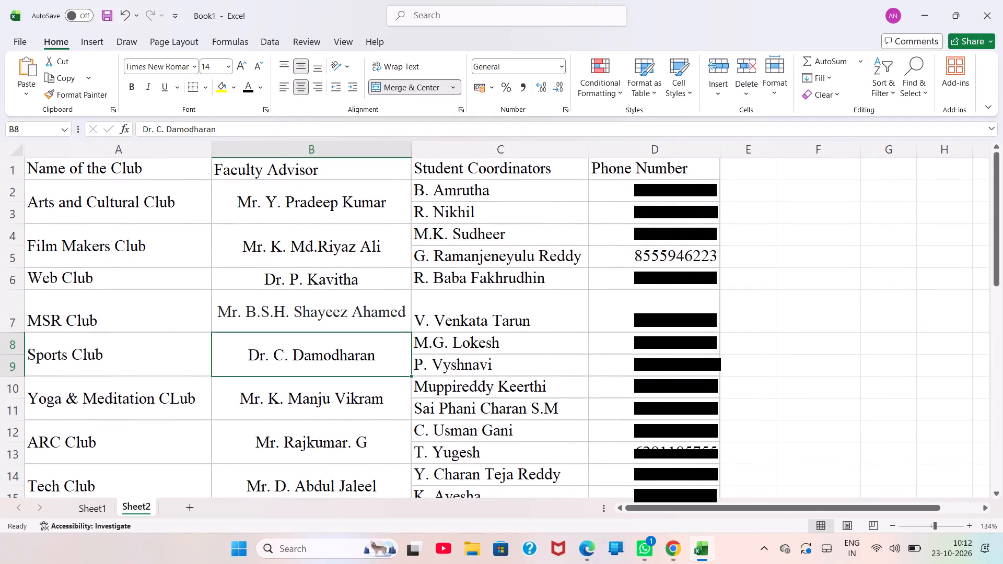
{"action": "left_click_drag", "start_coordinate": [413, 153], "coordinate": [443, 149]}
Narrow column B slightly, keeping the longest advisor name on a single line.
{"action": "scroll", "coordinate": [376, 293], "scroll_direction": "down", "scroll_amount": 3}
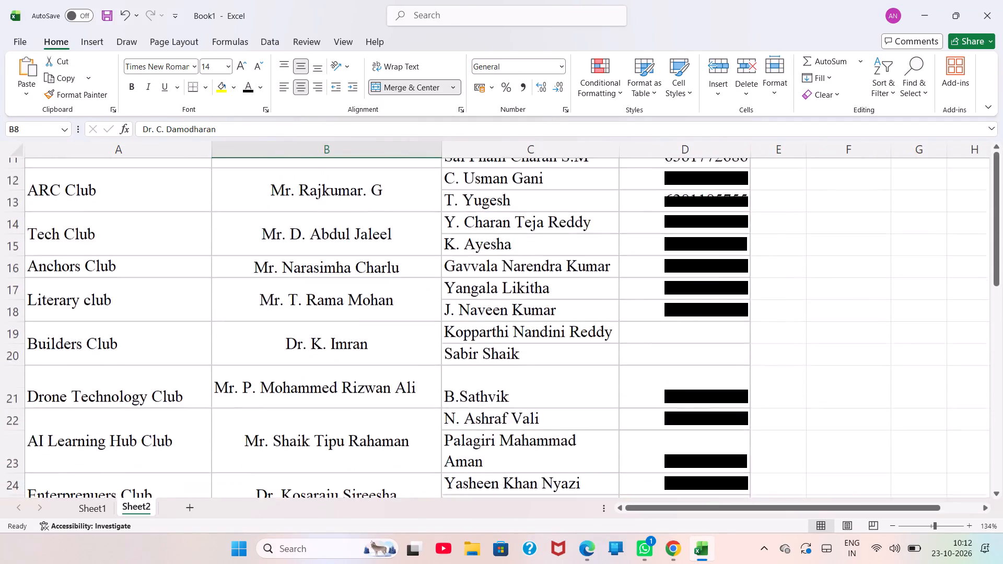
{"action": "scroll", "coordinate": [376, 293], "scroll_direction": "down", "scroll_amount": 1}
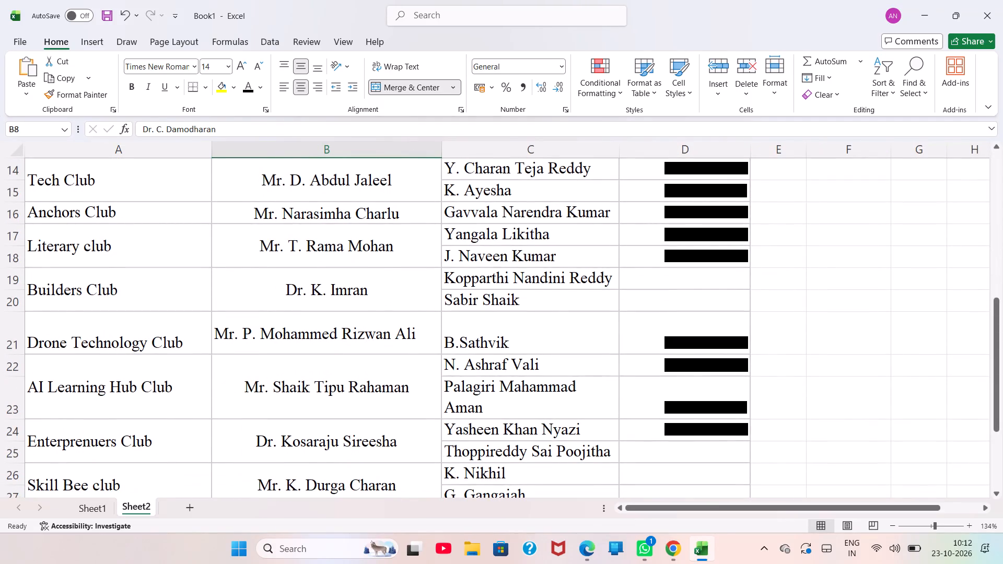
{"action": "scroll", "coordinate": [394, 335], "scroll_direction": "up", "scroll_amount": 3}
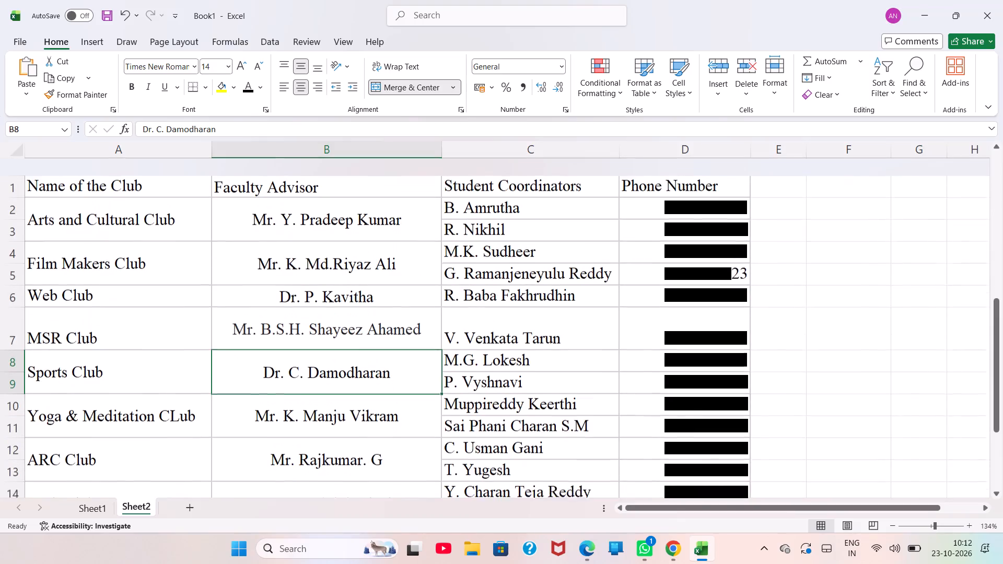
{"action": "left_click_drag", "start_coordinate": [443, 155], "coordinate": [436, 156]}
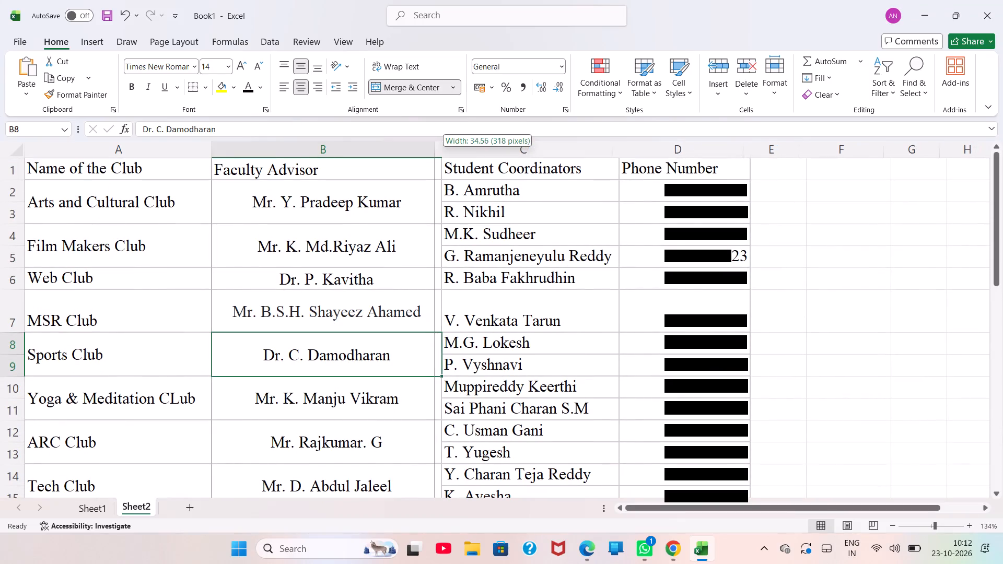
{"action": "left_click_drag", "start_coordinate": [436, 156], "coordinate": [431, 156]}
Centre the Drone Technology Club's advisor name horizontally in cell B21.
{"action": "scroll", "coordinate": [422, 259], "scroll_direction": "down", "scroll_amount": 6}
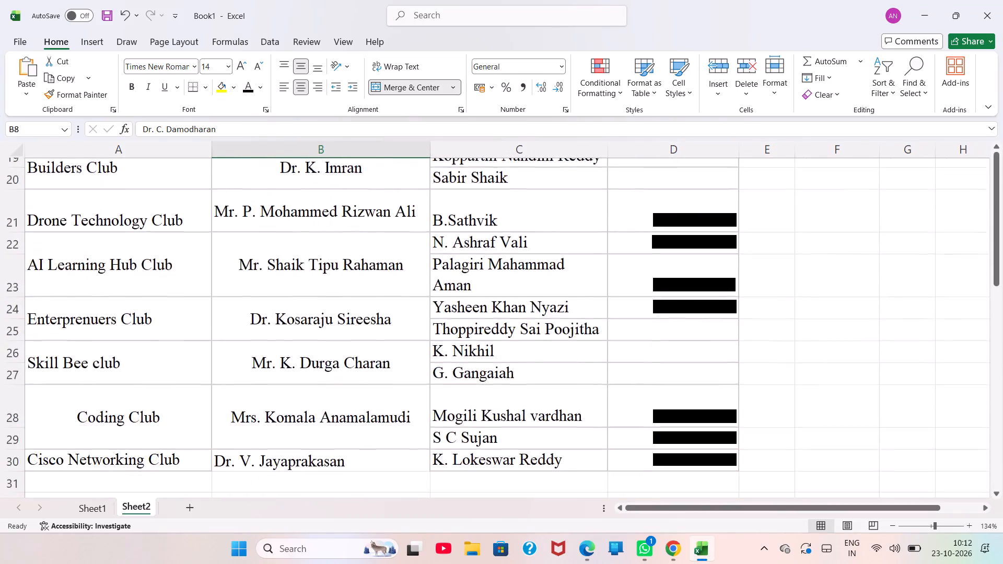
{"action": "scroll", "coordinate": [422, 259], "scroll_direction": "up", "scroll_amount": 2}
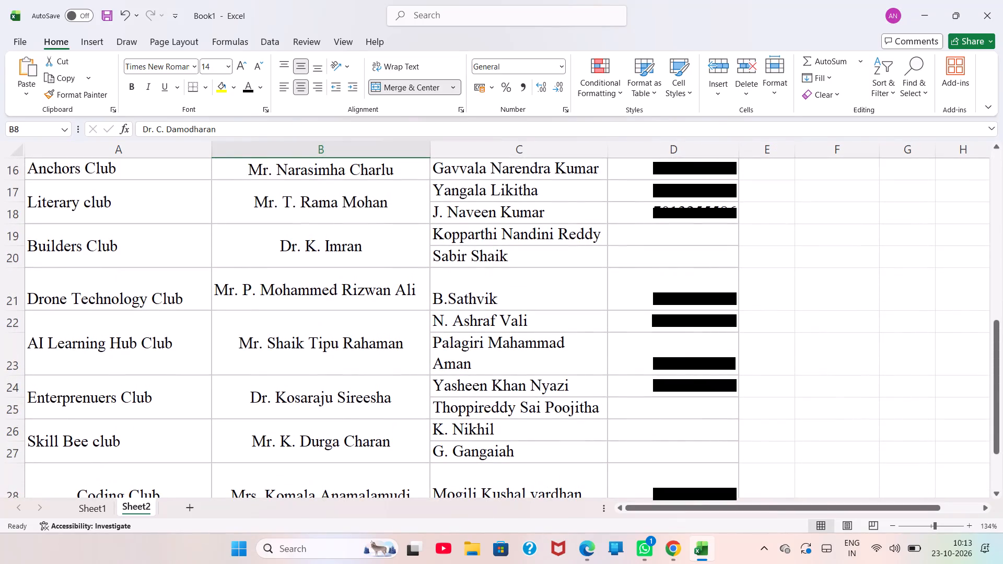
{"action": "left_click", "coordinate": [365, 284]}
{"action": "left_click", "coordinate": [304, 89]}
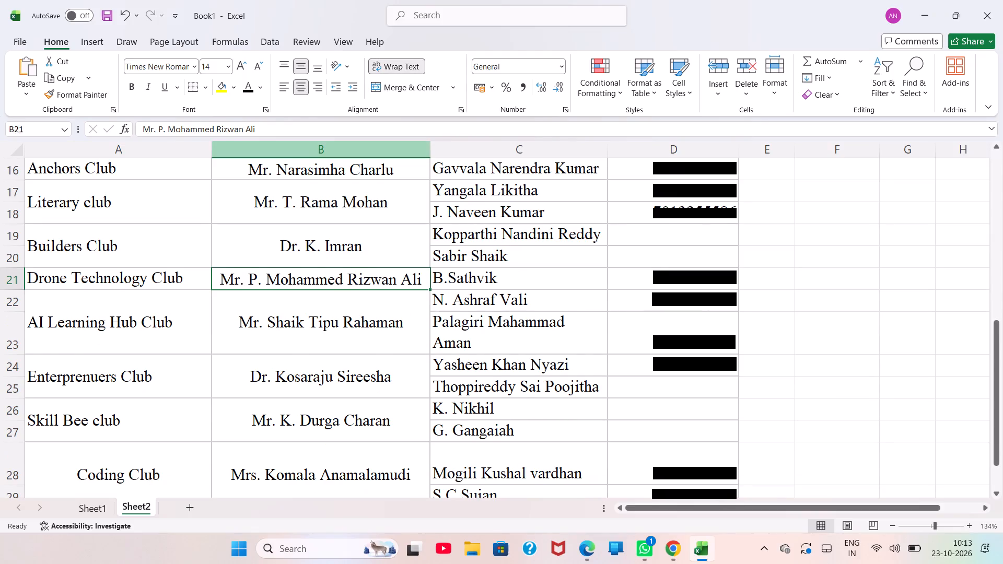
{"action": "left_click", "coordinate": [846, 261]}
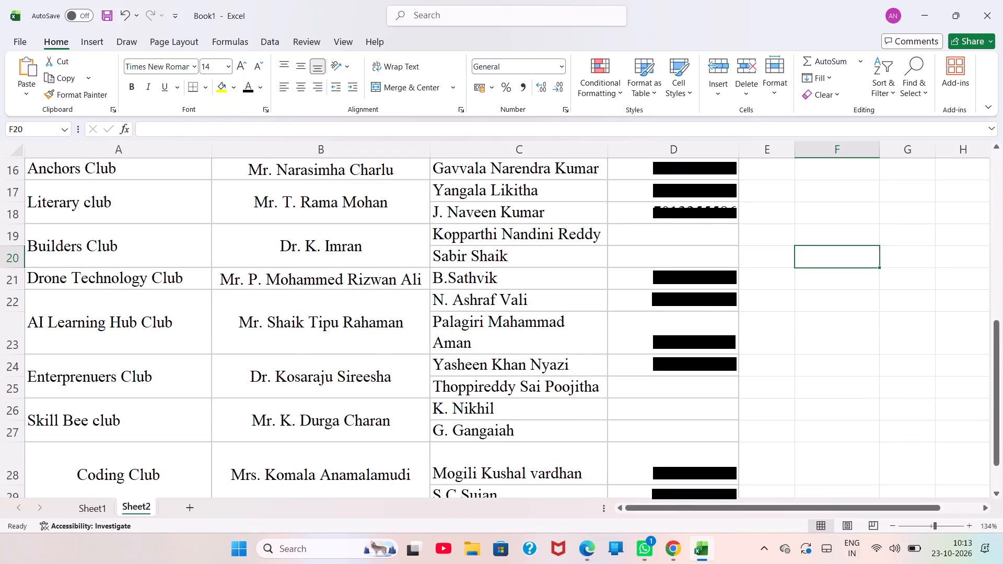
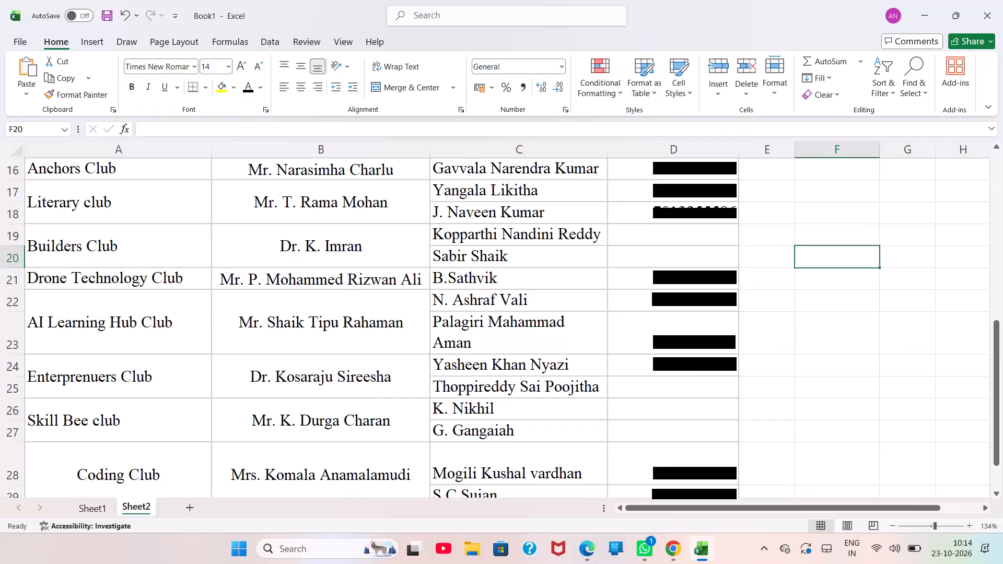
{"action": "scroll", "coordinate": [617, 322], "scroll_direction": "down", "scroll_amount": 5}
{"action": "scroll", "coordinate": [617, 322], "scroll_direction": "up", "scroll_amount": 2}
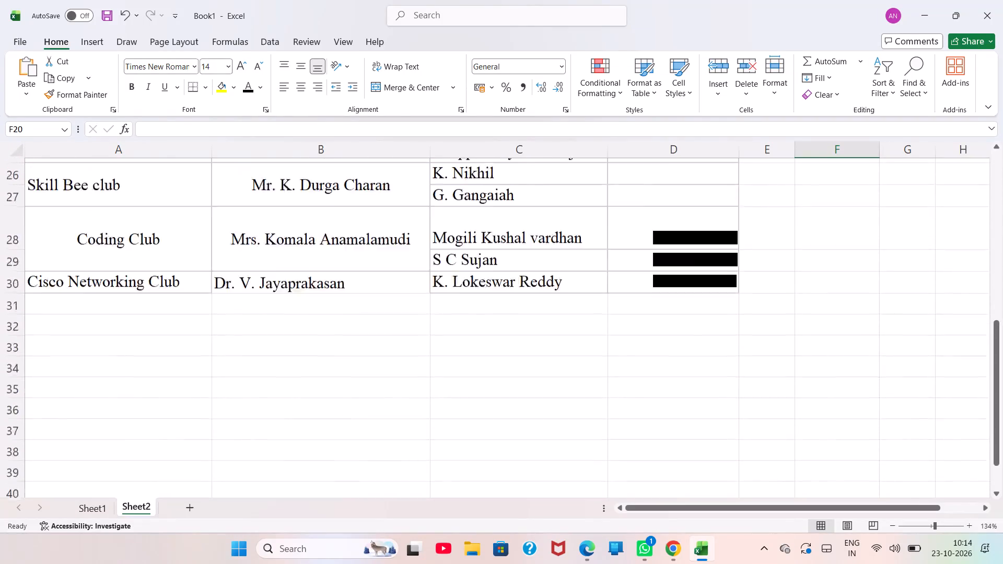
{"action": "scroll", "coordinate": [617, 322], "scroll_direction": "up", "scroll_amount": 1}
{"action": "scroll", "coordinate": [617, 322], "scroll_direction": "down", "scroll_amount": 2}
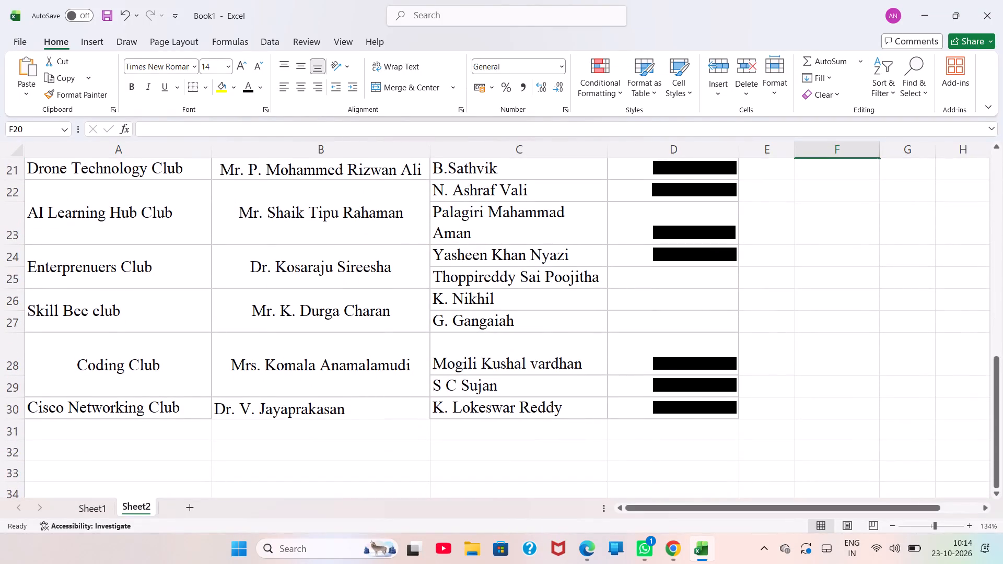
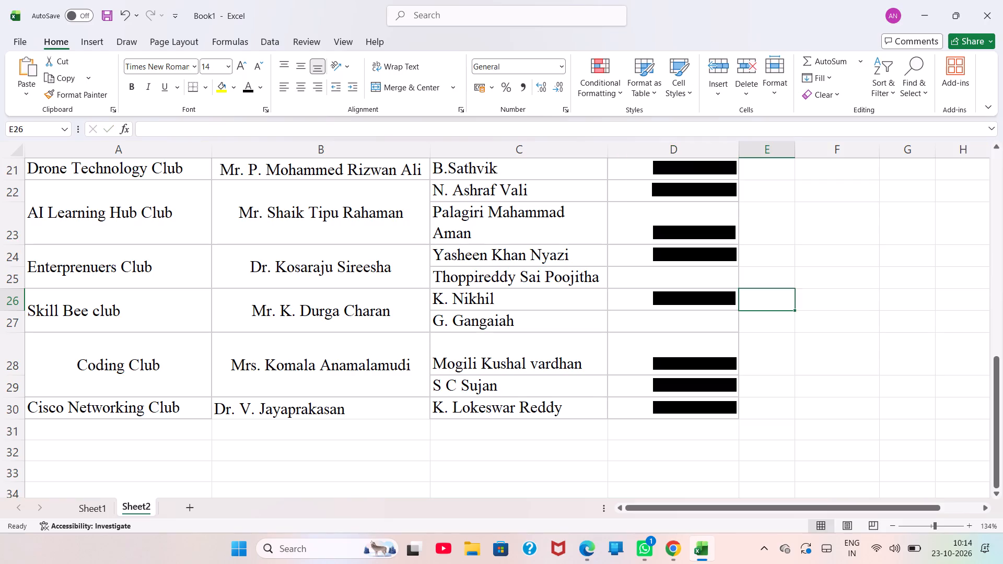
Merge and centre cells D26:D27 beside the Skill Bee club rows, and middle-align the merged cell vertically.
{"action": "left_click_drag", "start_coordinate": [701, 304], "coordinate": [701, 319]}
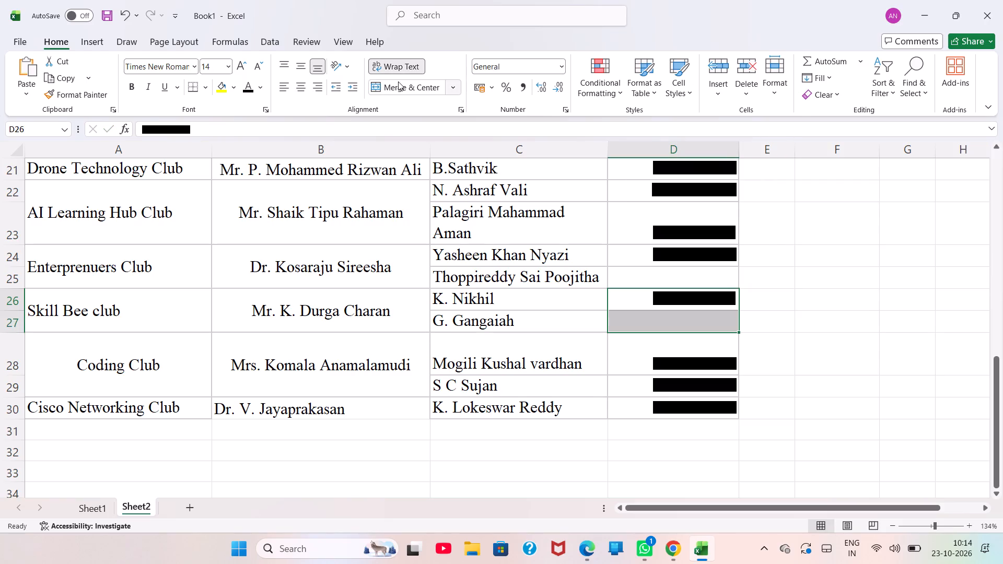
{"action": "left_click", "coordinate": [378, 87]}
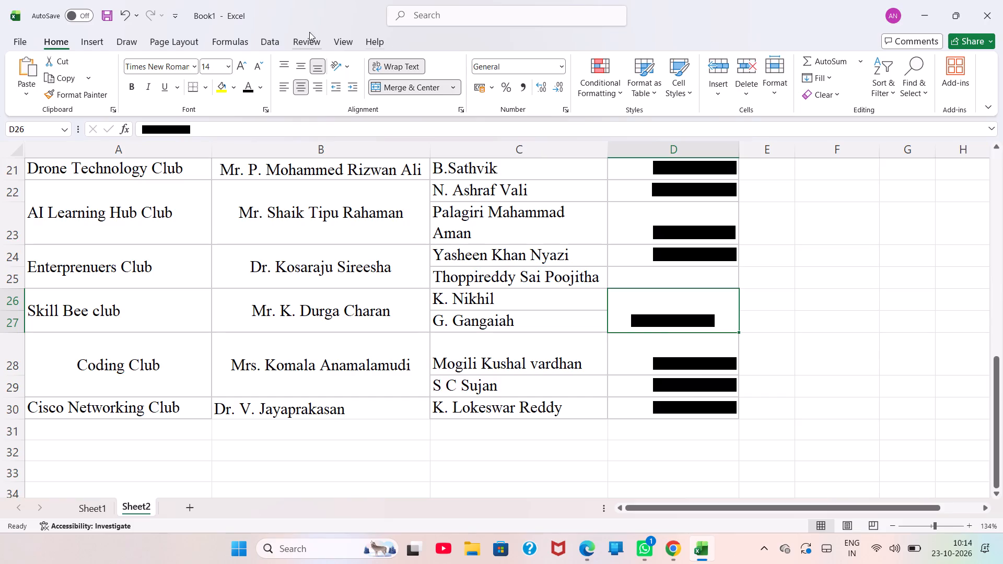
{"action": "left_click", "coordinate": [304, 66]}
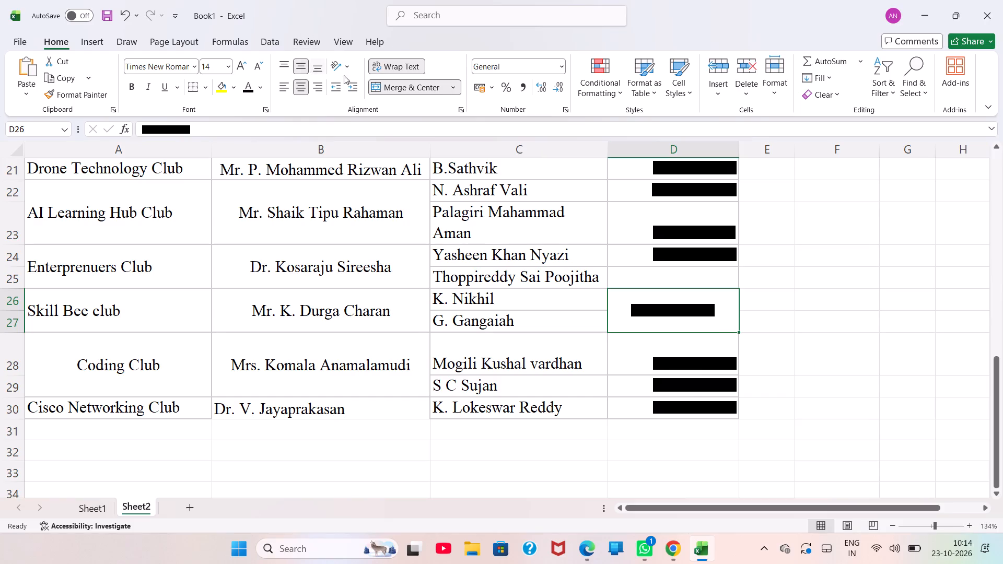
{"action": "left_click", "coordinate": [619, 278]}
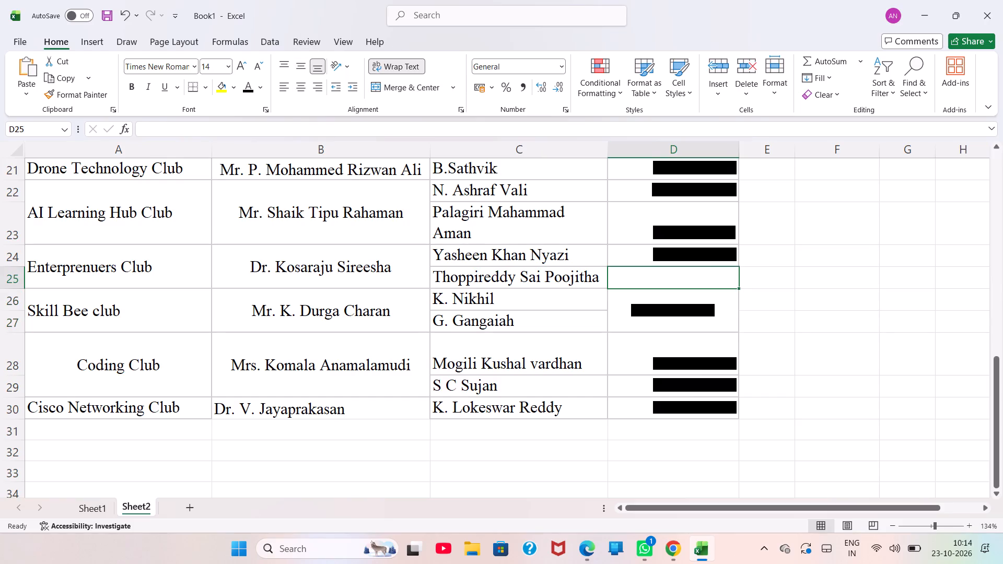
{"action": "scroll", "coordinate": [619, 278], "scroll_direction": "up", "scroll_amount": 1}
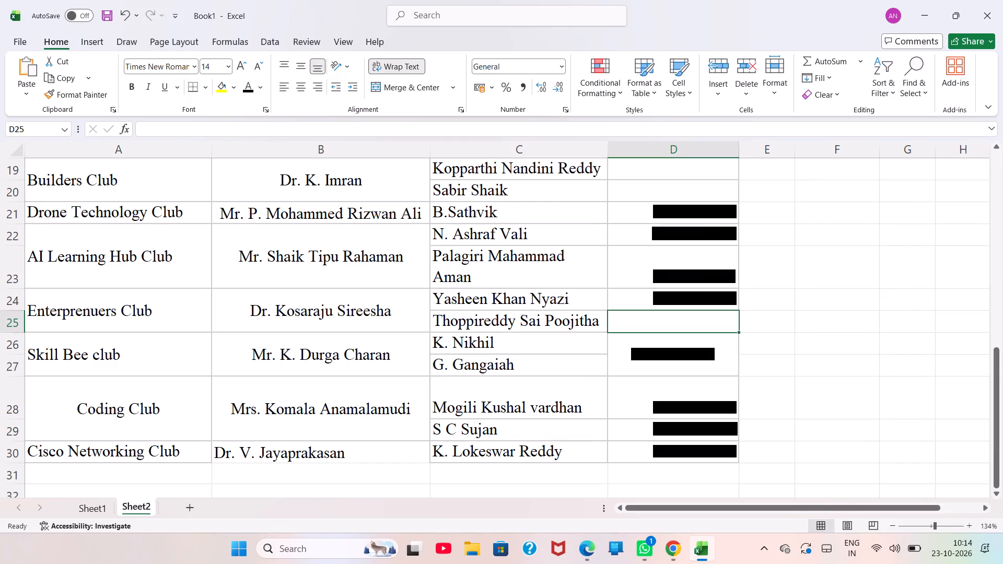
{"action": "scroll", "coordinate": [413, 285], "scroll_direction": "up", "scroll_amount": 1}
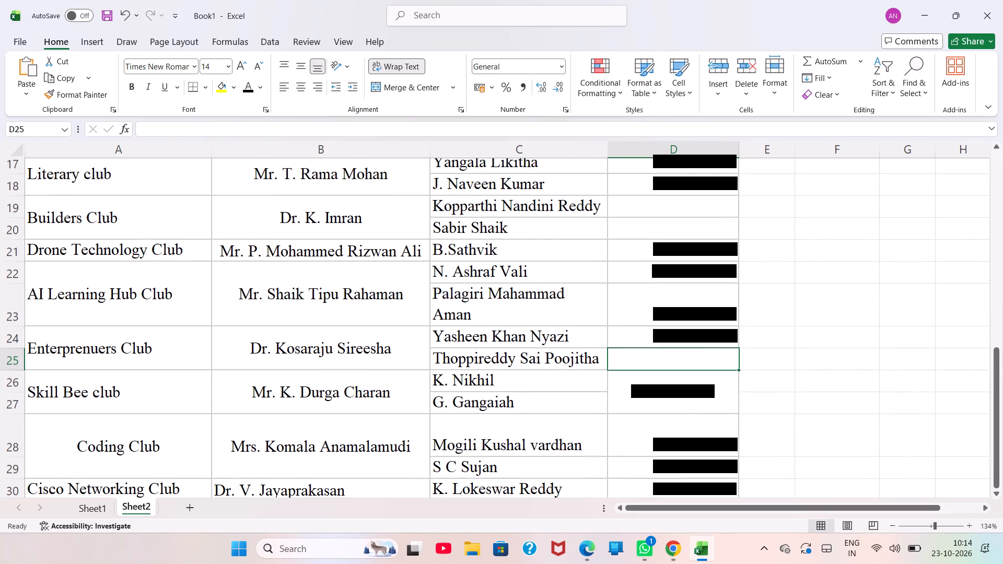
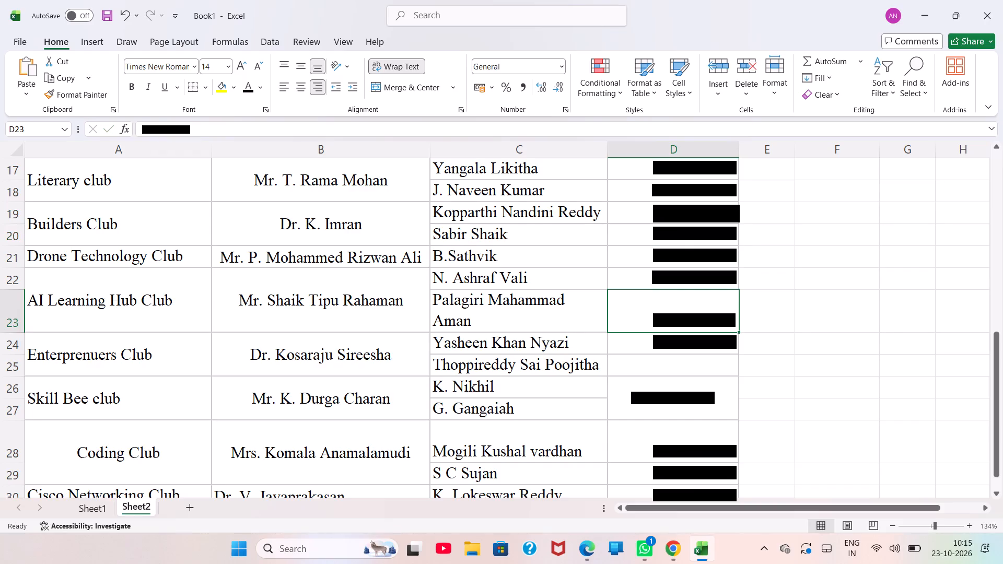
Widen column C, Student Coordinators, so that the long coordinator names fit on a single line.
{"action": "scroll", "coordinate": [619, 233], "scroll_direction": "up", "scroll_amount": 5}
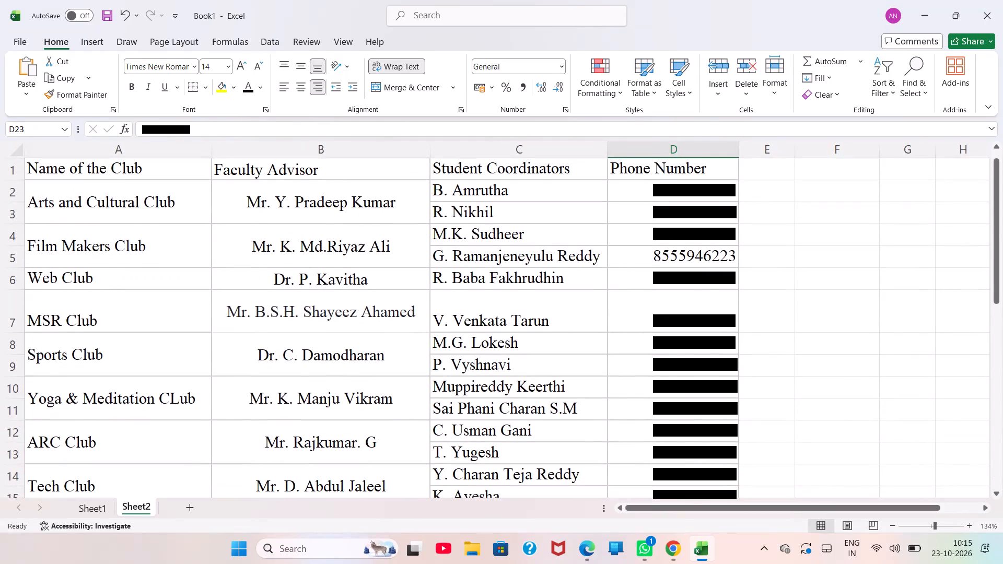
{"action": "left_click_drag", "start_coordinate": [609, 150], "coordinate": [655, 152]}
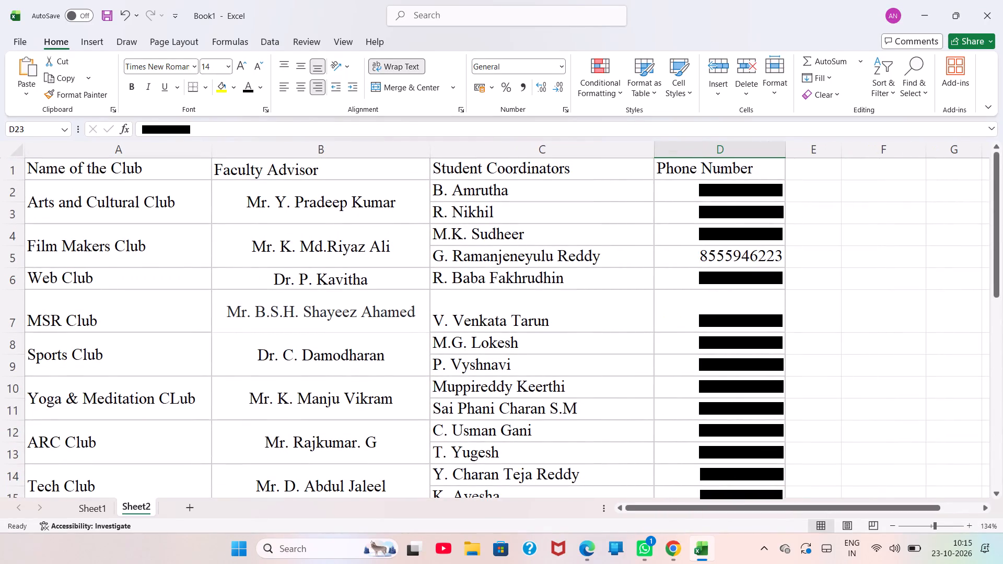
Middle-align vertically the coordinator cells C23 and C28 and the phone number cell D28.
{"action": "scroll", "coordinate": [655, 152], "scroll_direction": "down", "scroll_amount": 4}
{"action": "scroll", "coordinate": [655, 152], "scroll_direction": "up", "scroll_amount": 1}
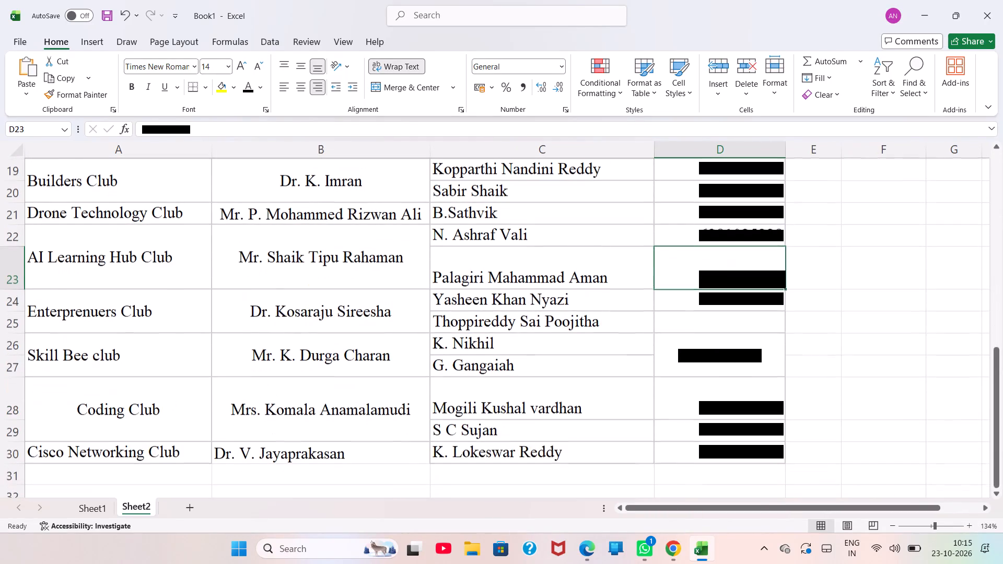
{"action": "left_click", "coordinate": [505, 272]}
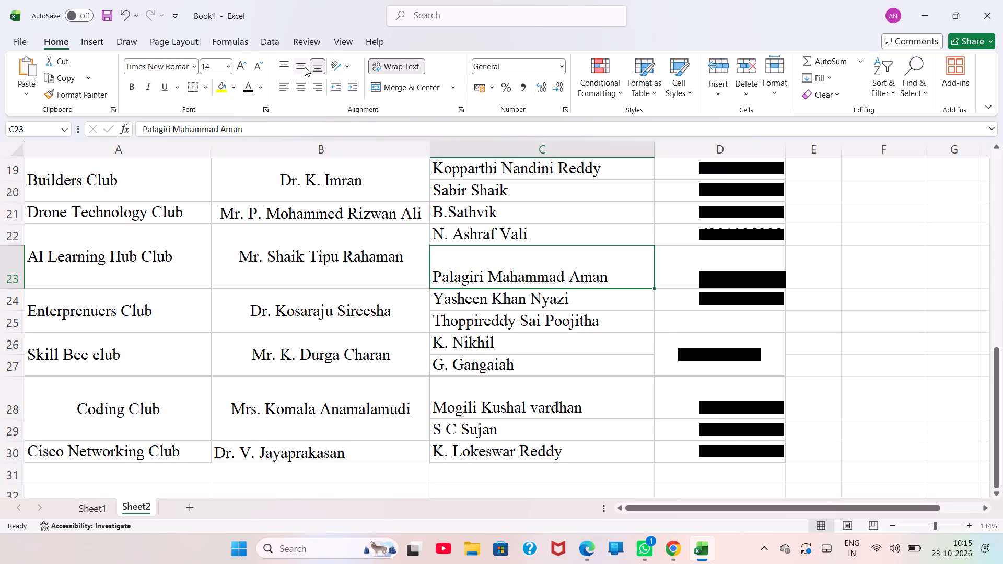
{"action": "left_click", "coordinate": [301, 67]}
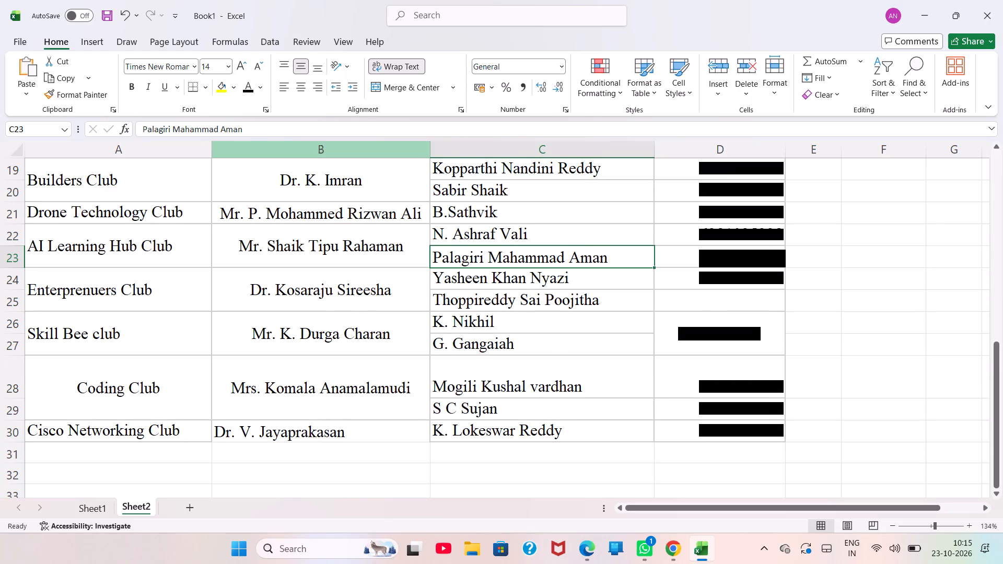
{"action": "left_click", "coordinate": [547, 379]}
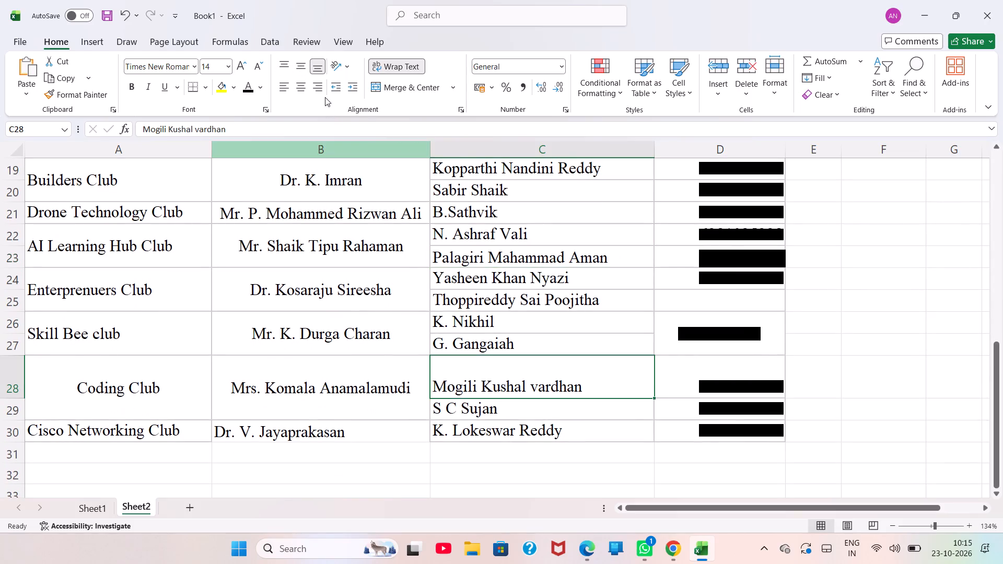
{"action": "left_click", "coordinate": [302, 70]}
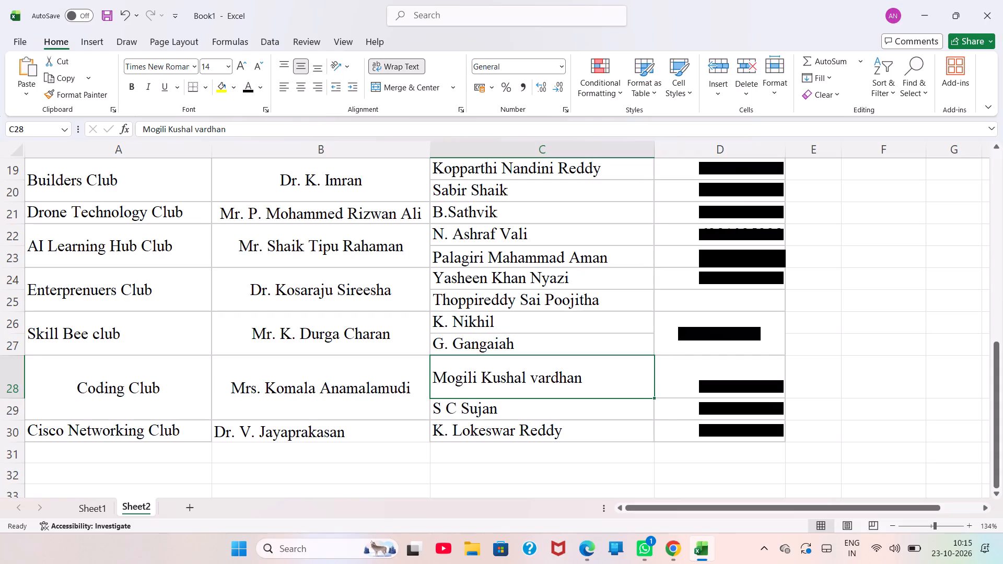
{"action": "left_click", "coordinate": [720, 387]}
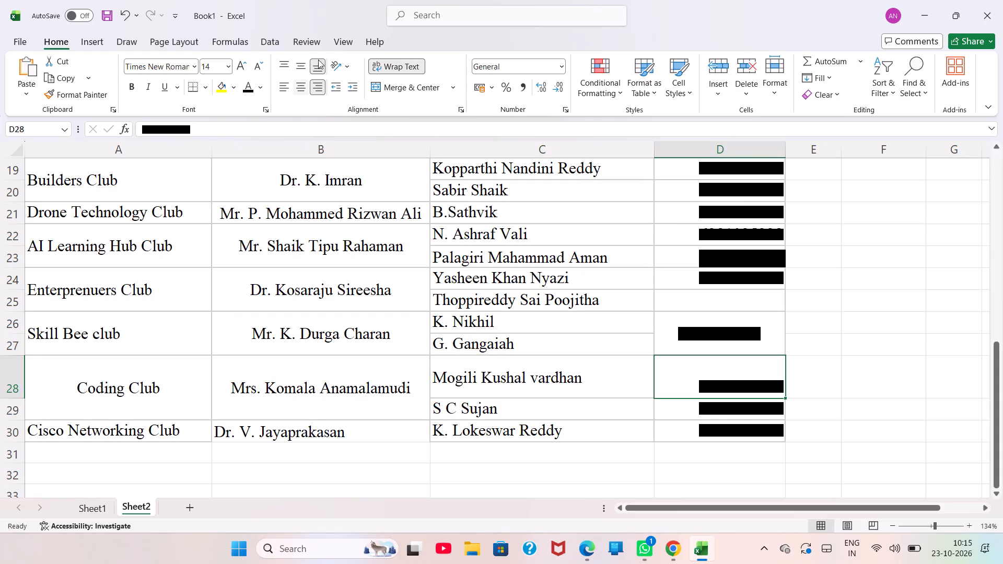
{"action": "left_click", "coordinate": [303, 63]}
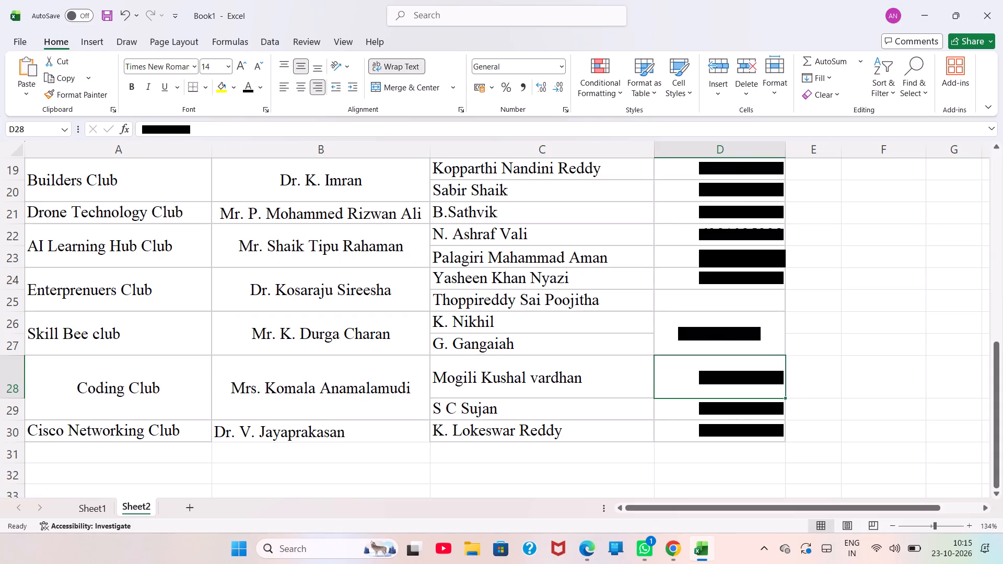
Unmerge the Coding Club name cells A28:A29 and the Faculty Advisor cells B28:B29 beside them.
{"action": "left_click", "coordinate": [523, 390]}
{"action": "left_click", "coordinate": [345, 391]}
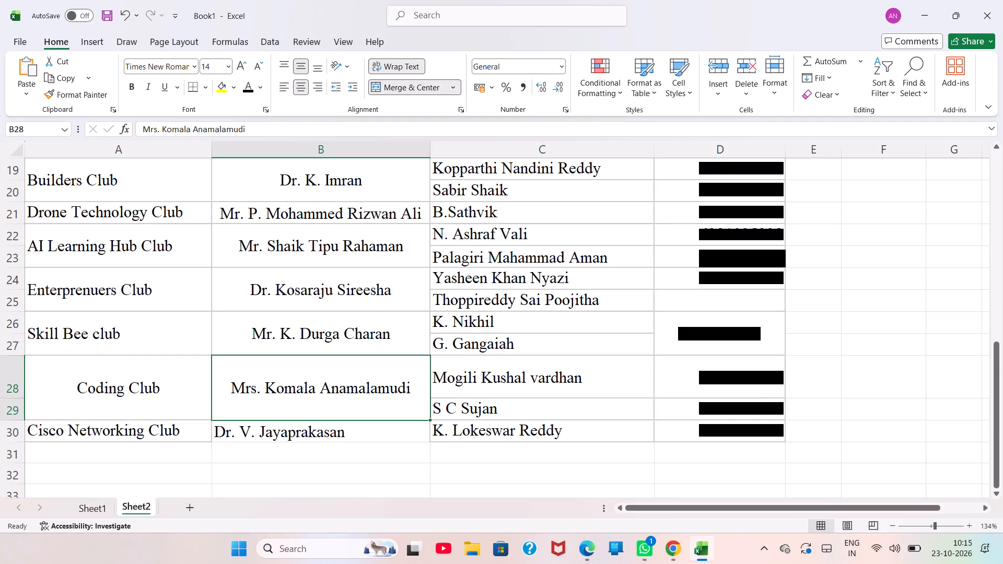
{"action": "left_click", "coordinate": [187, 394]}
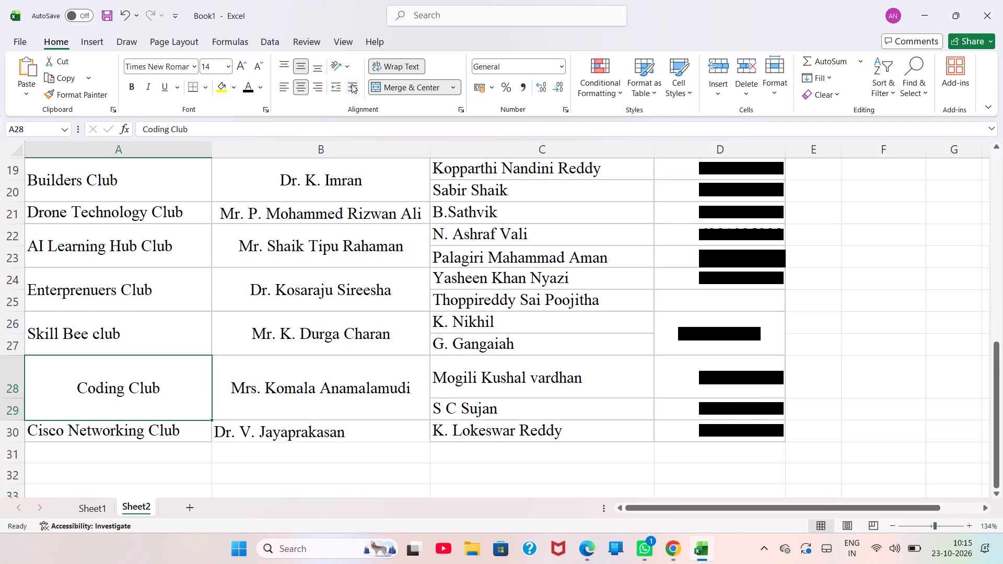
{"action": "left_click", "coordinate": [381, 86]}
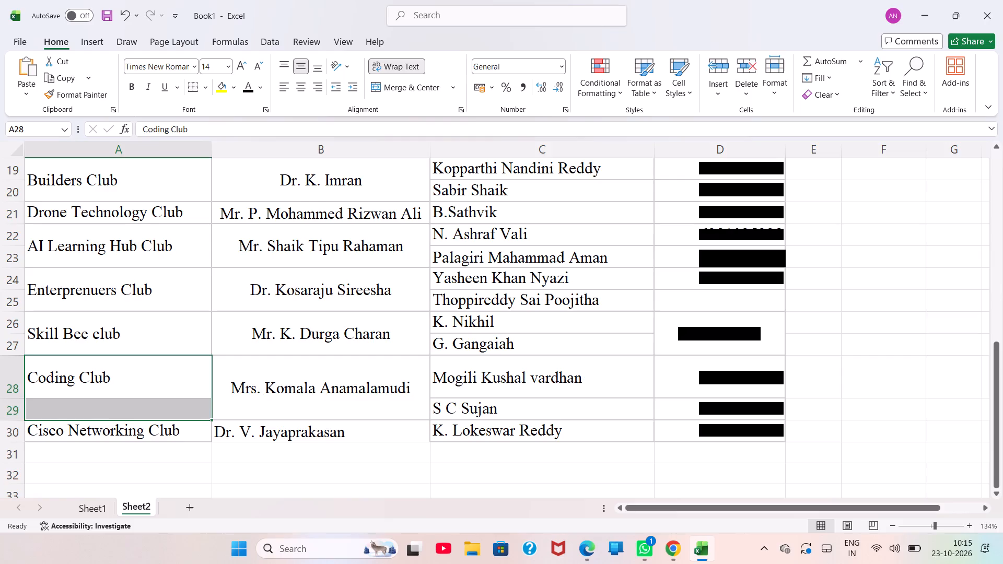
{"action": "left_click", "coordinate": [378, 374]}
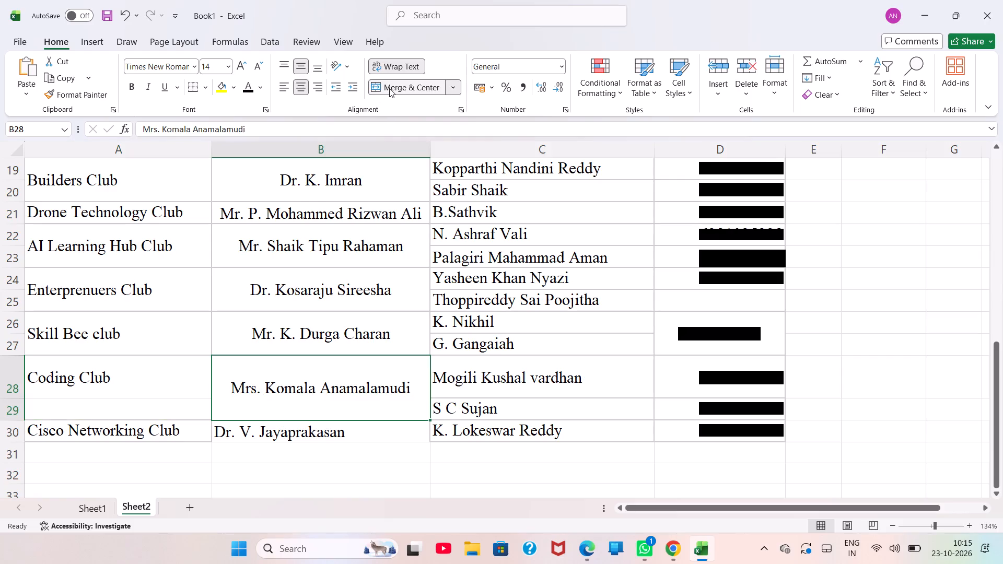
{"action": "left_click", "coordinate": [389, 88]}
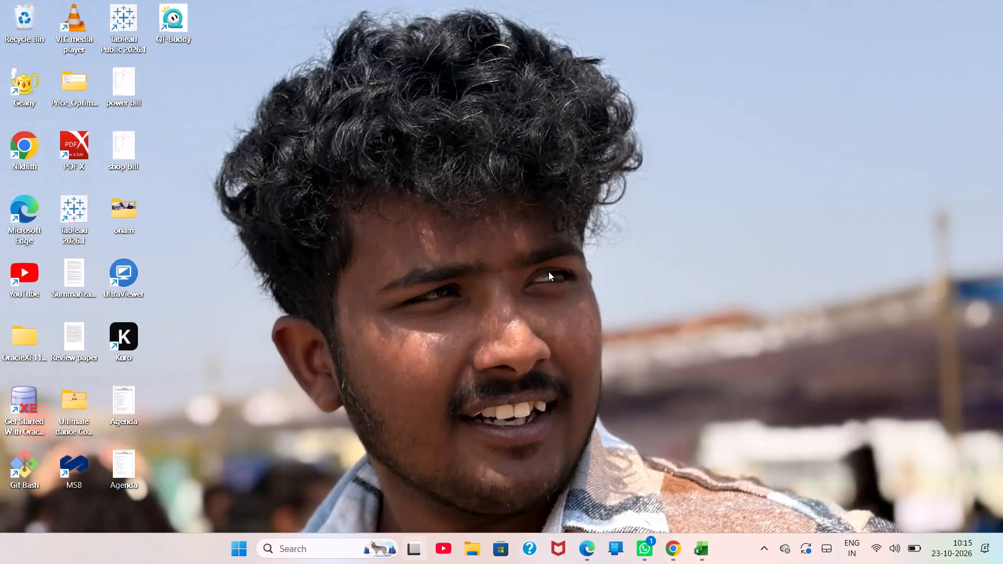
Return to the Book1 workbook and apply Merge & Center to the Coding Club's first coordinator cell, C28.
{"action": "left_click", "coordinate": [347, 85]}
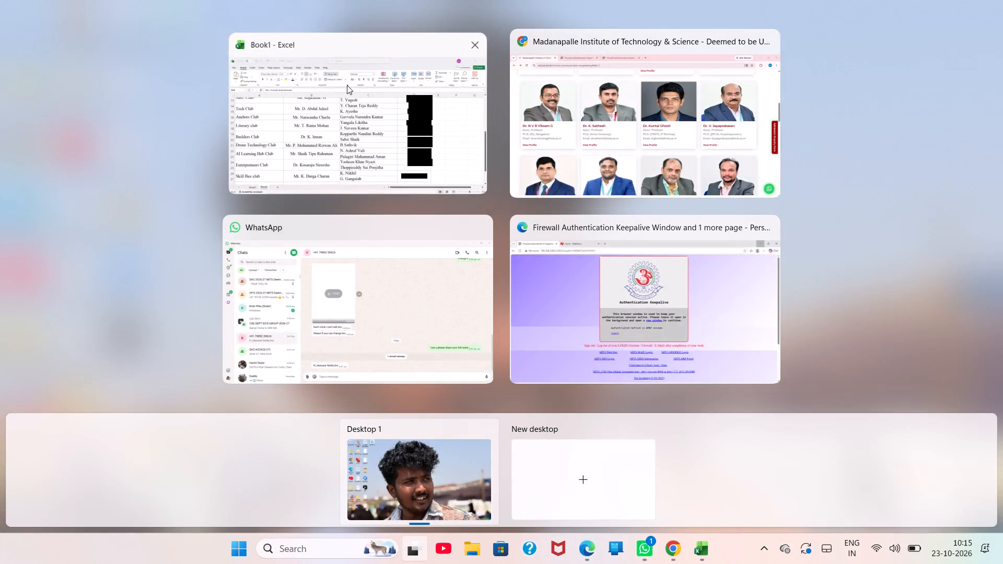
{"action": "left_click", "coordinate": [469, 346]}
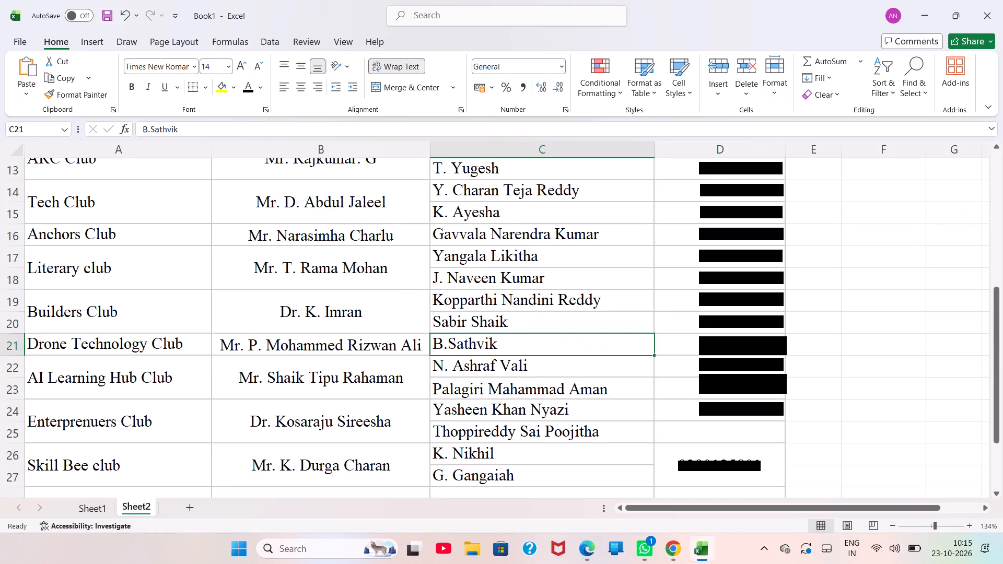
{"action": "scroll", "coordinate": [469, 346], "scroll_direction": "down", "scroll_amount": 2}
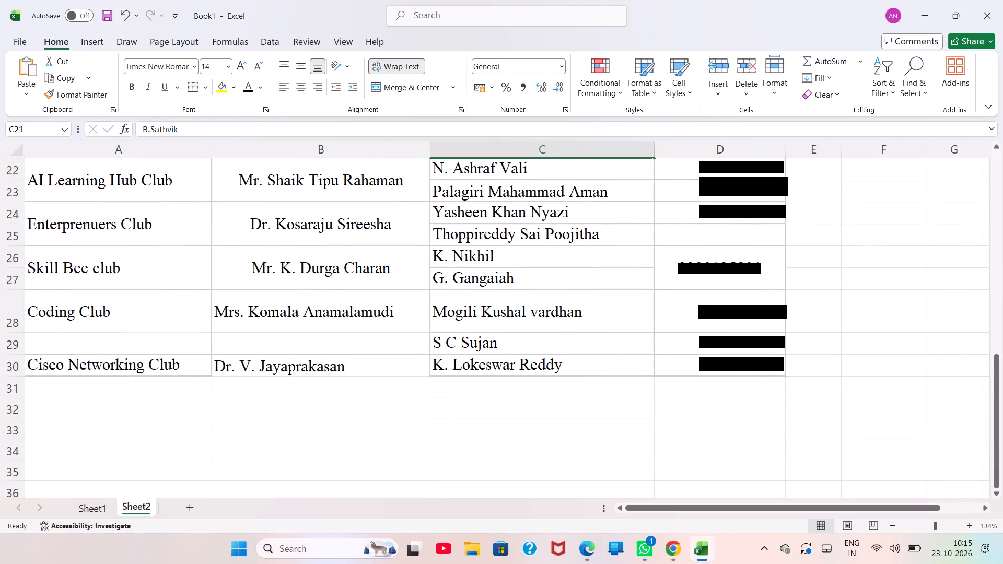
{"action": "left_click", "coordinate": [523, 321]}
{"action": "left_click", "coordinate": [400, 88]}
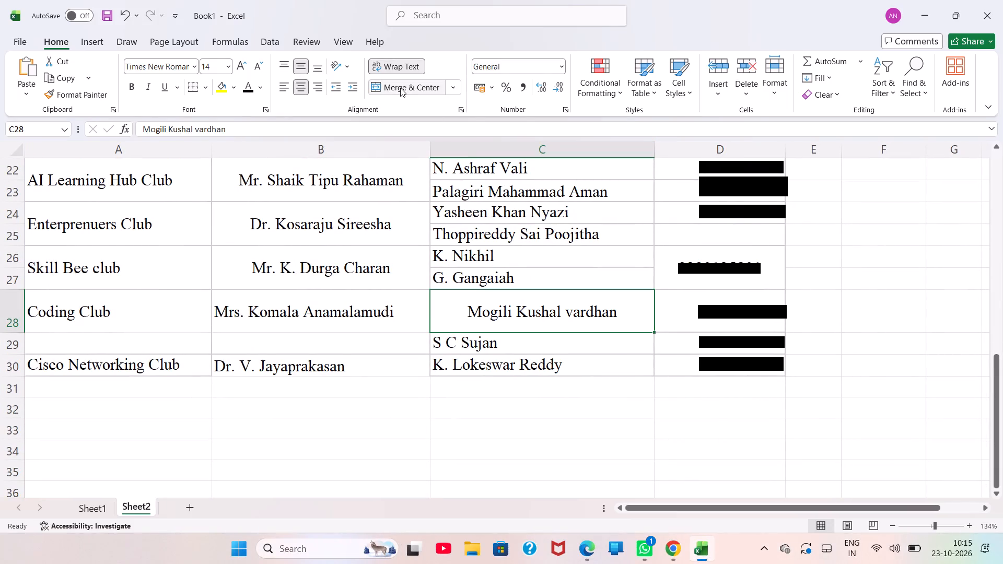
{"action": "left_click", "coordinate": [394, 86]}
{"action": "left_click", "coordinate": [377, 88]}
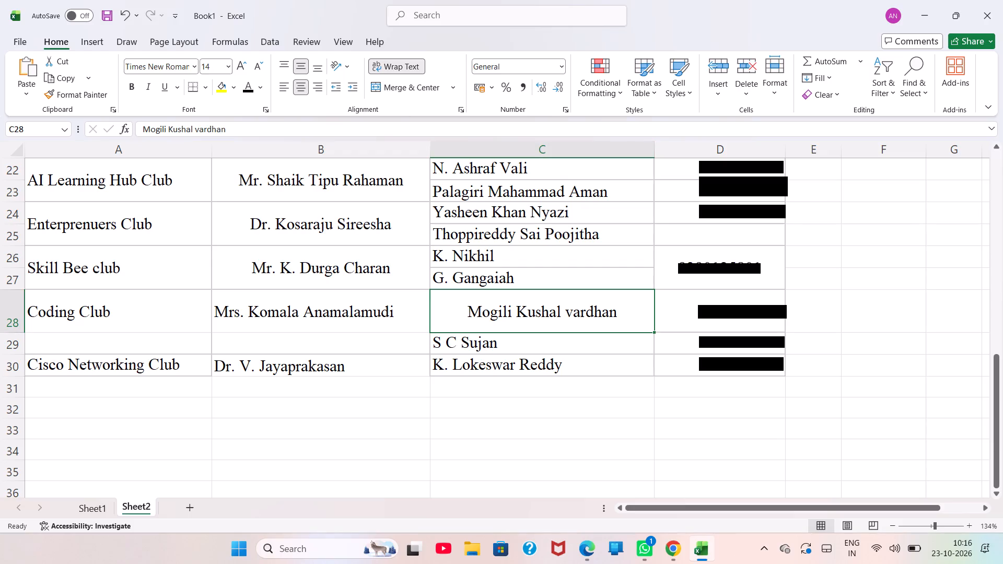
Clear the coordinator name from cell C28 in the Coding Club row.
{"action": "left_click", "coordinate": [530, 351]}
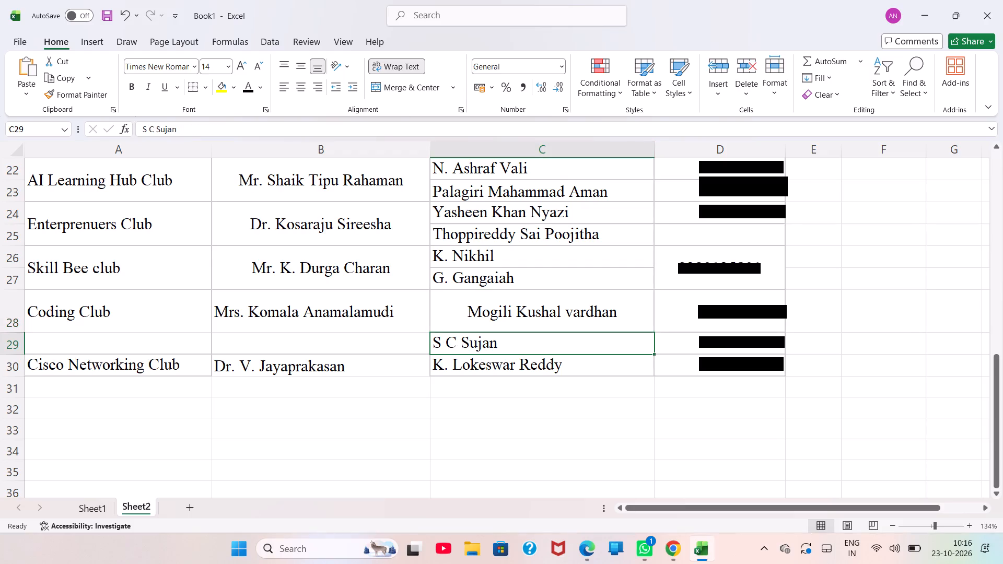
{"action": "left_click", "coordinate": [602, 302]}
{"action": "key", "text": "BackSpace"}
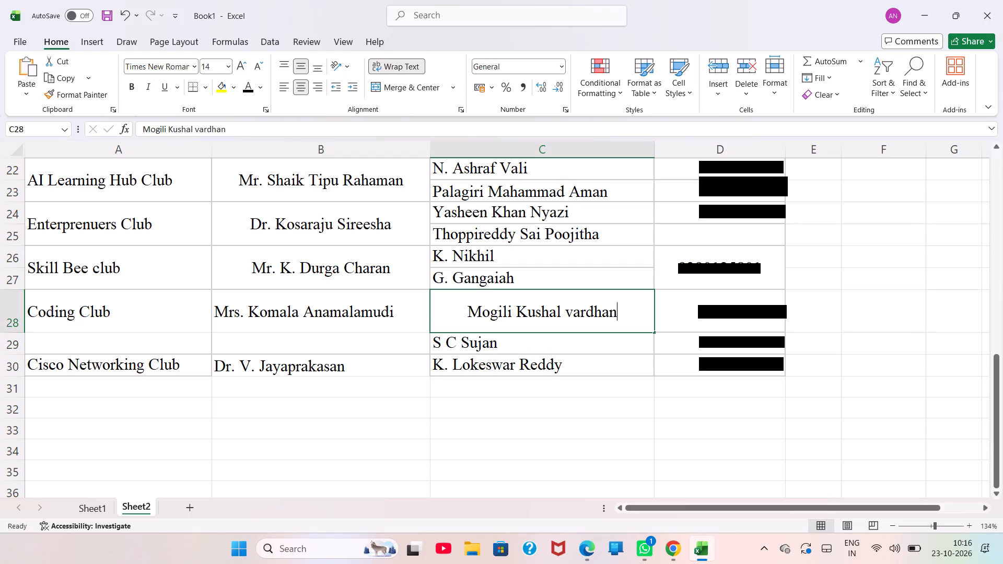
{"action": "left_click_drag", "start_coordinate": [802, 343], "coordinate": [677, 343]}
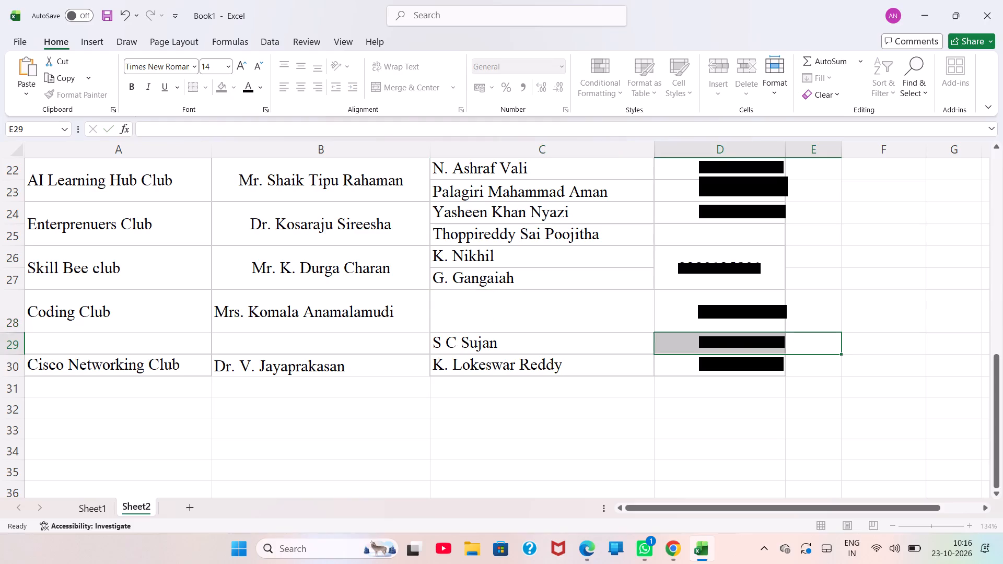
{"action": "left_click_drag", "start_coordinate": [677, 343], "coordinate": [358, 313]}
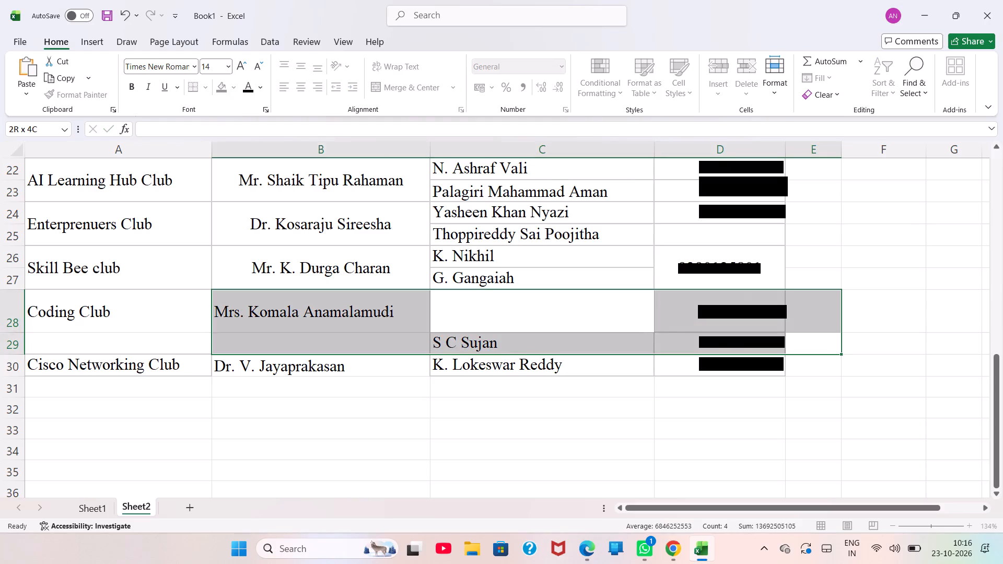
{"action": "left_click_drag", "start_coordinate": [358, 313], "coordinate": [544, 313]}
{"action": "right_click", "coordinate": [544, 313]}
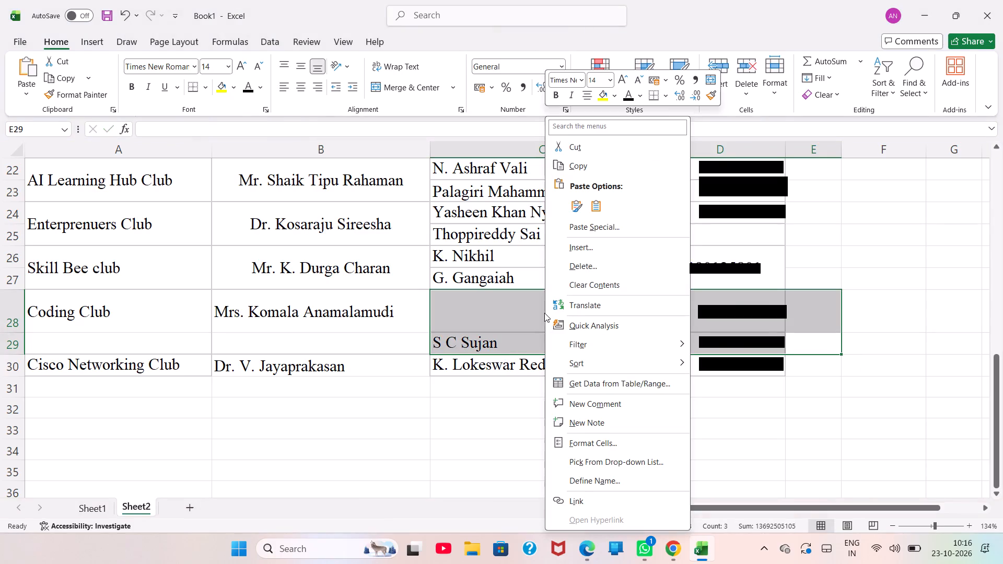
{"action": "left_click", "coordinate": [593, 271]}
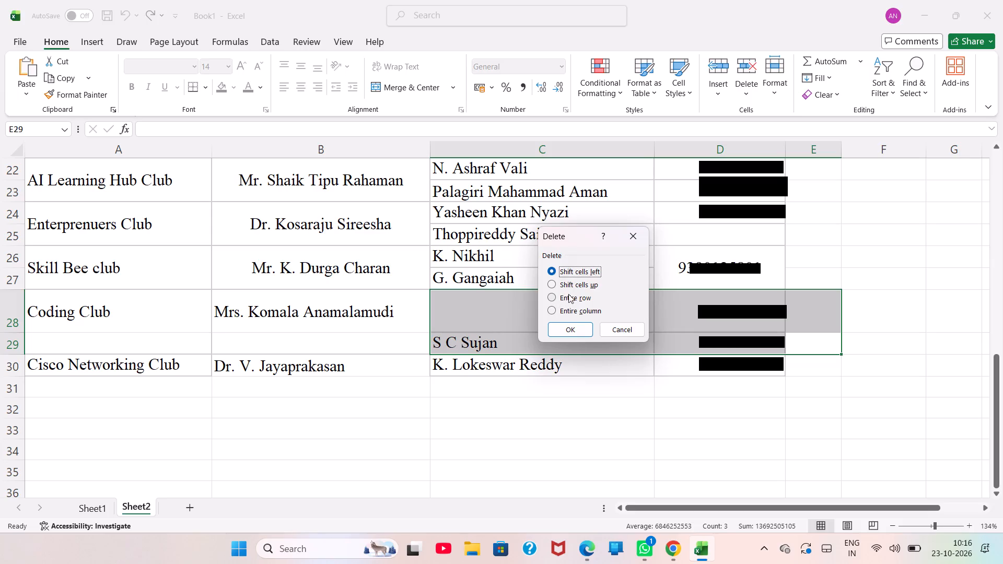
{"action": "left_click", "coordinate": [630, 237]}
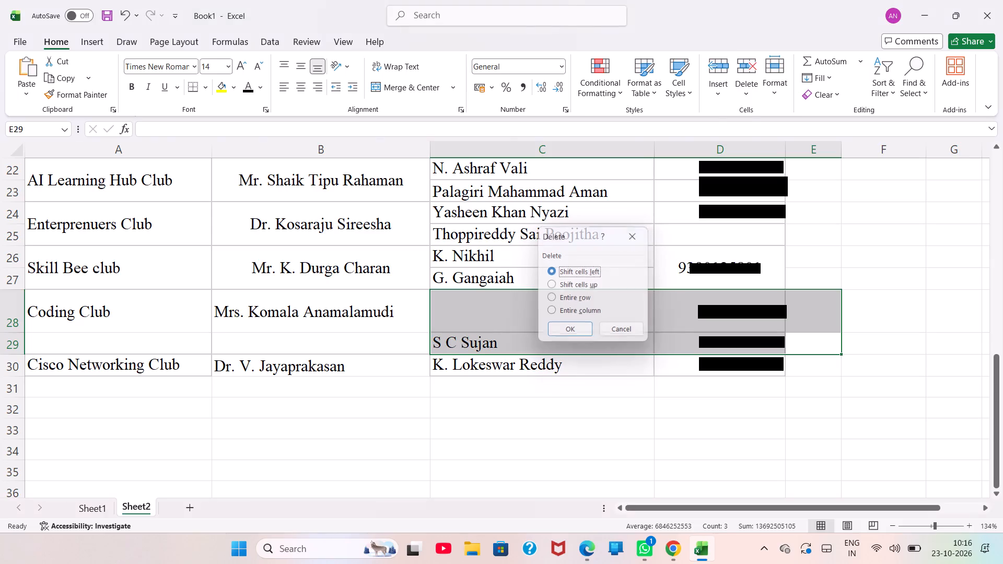
Clear the contents of cell C28 again and reapply Merge & Center to it.
{"action": "left_click", "coordinate": [530, 321]}
{"action": "key", "text": "Delete"}
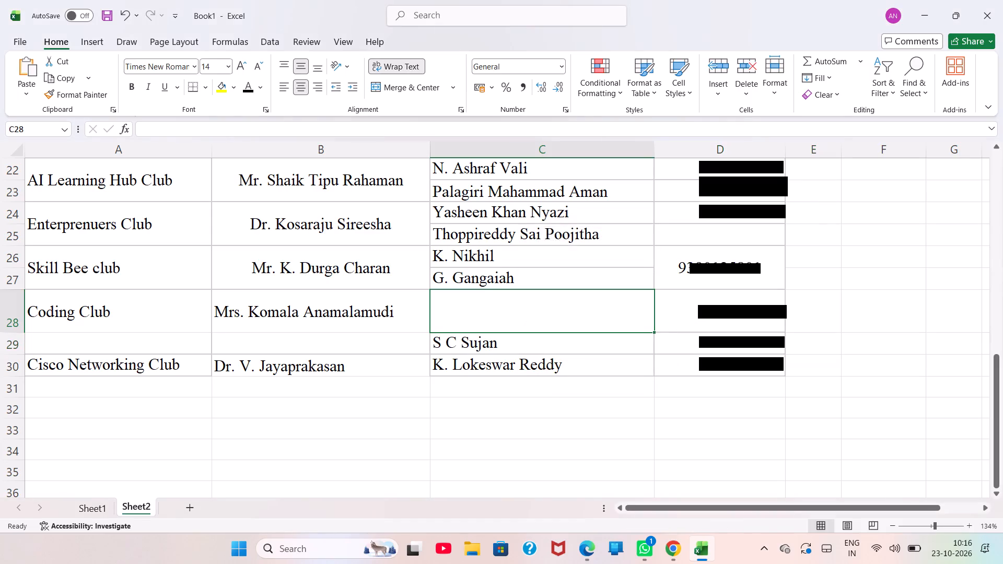
{"action": "left_click", "coordinate": [396, 89]}
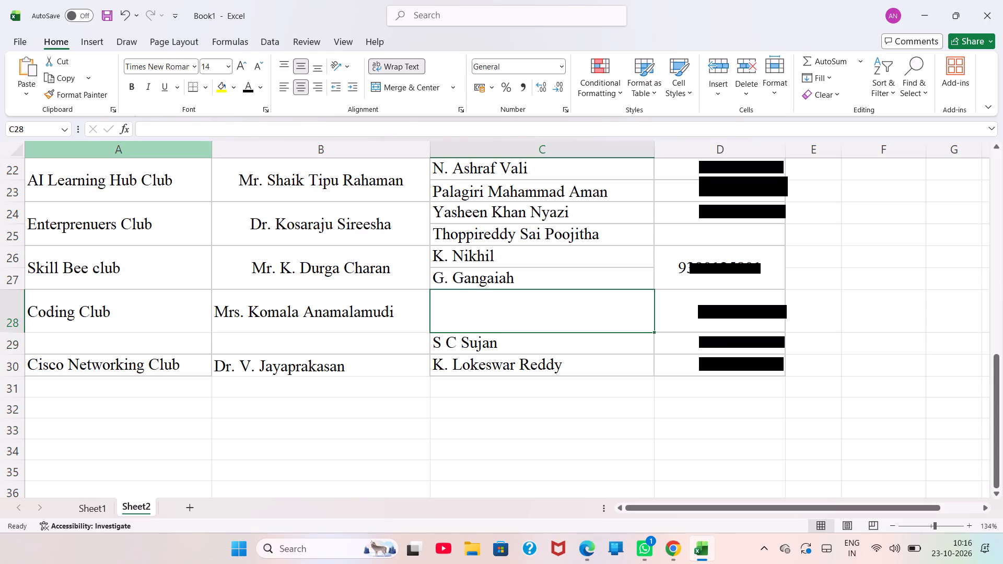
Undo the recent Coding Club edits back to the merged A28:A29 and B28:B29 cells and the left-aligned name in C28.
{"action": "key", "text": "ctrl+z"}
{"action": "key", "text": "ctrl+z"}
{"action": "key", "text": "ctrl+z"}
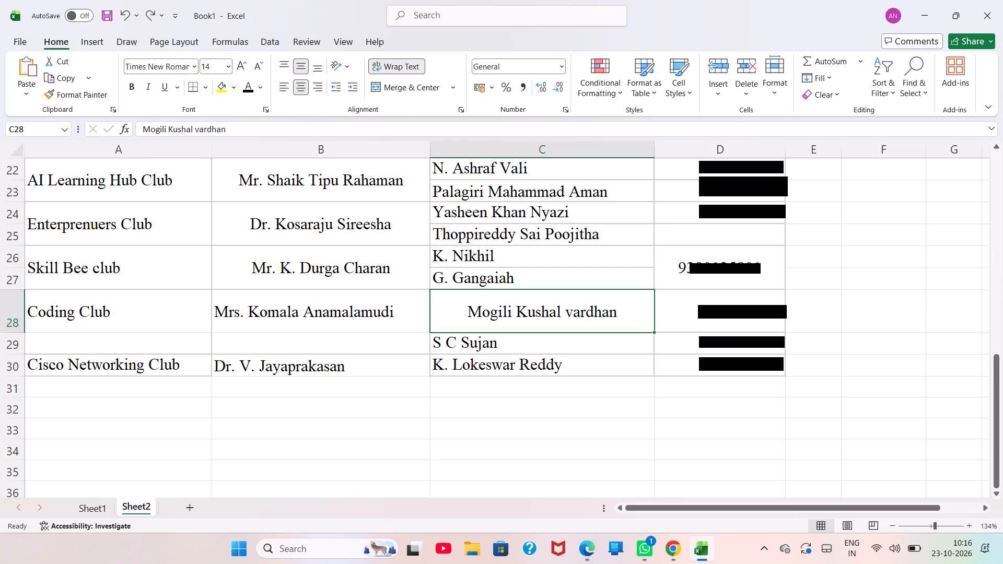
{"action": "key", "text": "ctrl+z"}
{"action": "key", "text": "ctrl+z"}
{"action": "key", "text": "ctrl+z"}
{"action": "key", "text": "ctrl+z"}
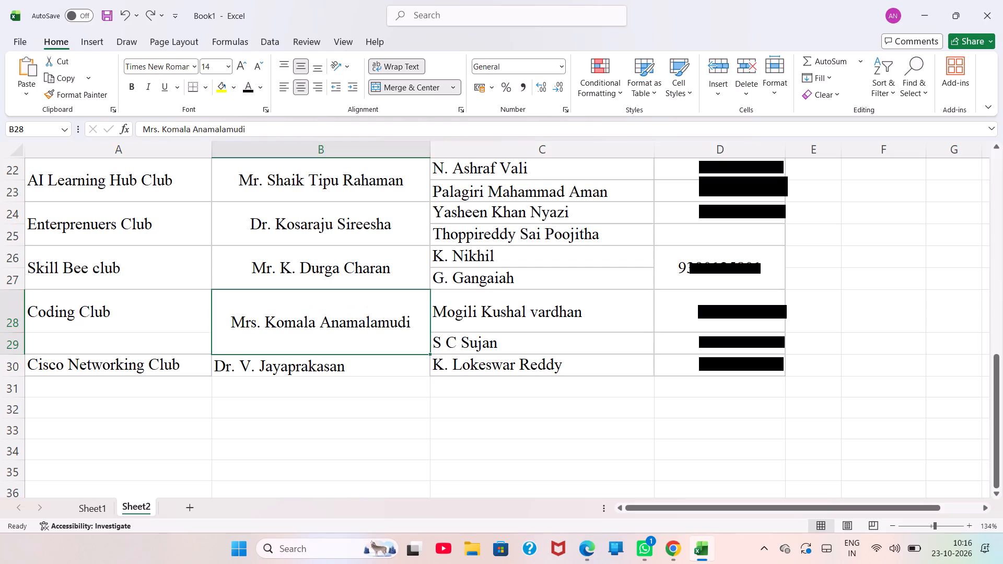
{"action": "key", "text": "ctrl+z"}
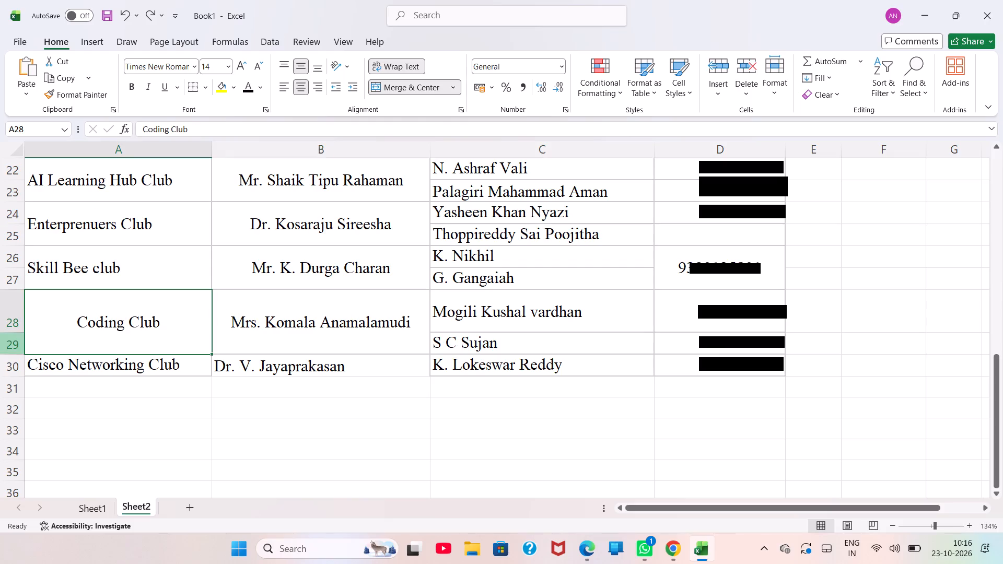
Adjust the height of row 27, the second Skill Bee club row, to roughly one line of text.
{"action": "left_click", "coordinate": [11, 314]}
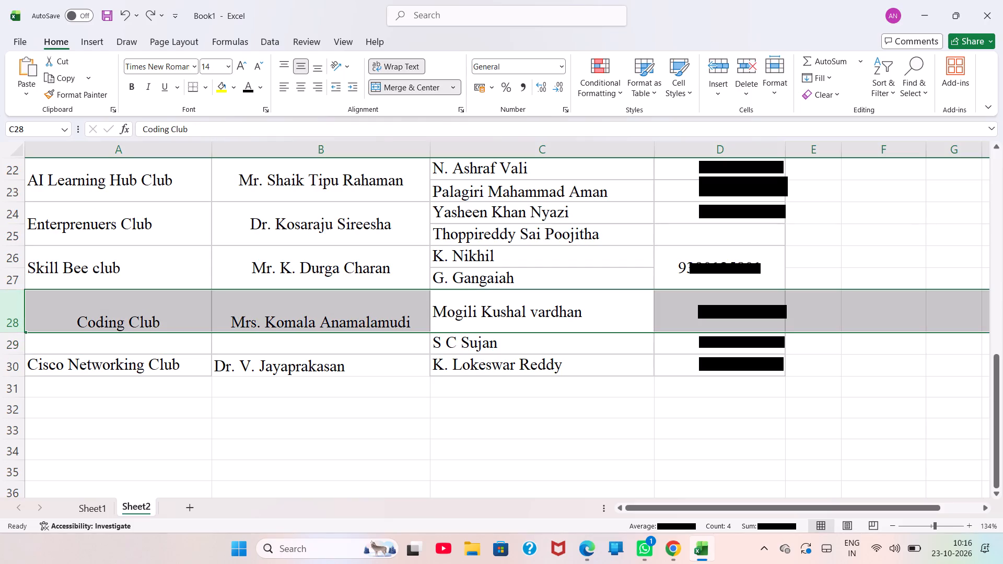
{"action": "left_click_drag", "start_coordinate": [16, 289], "coordinate": [16, 303]}
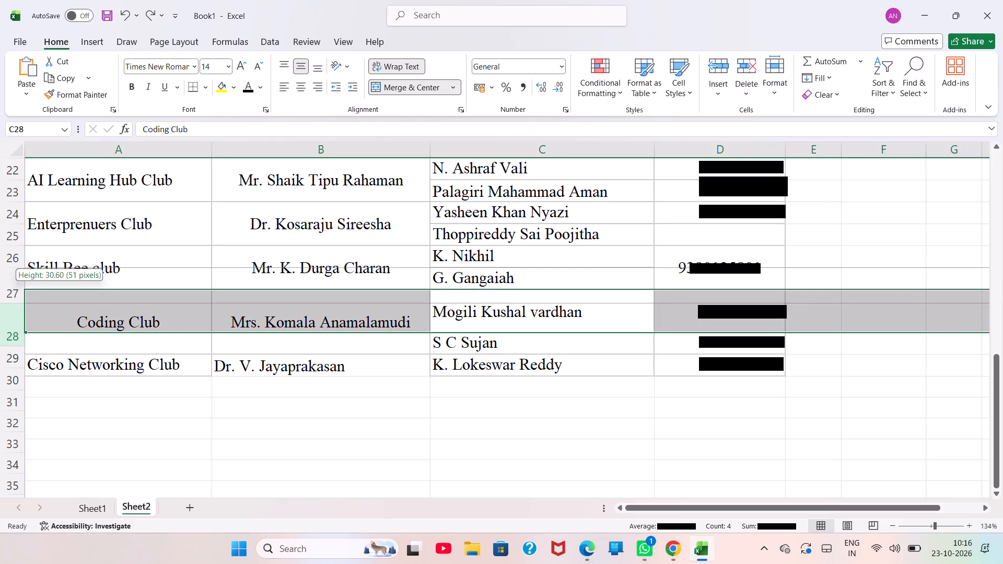
{"action": "left_click_drag", "start_coordinate": [16, 303], "coordinate": [16, 303]}
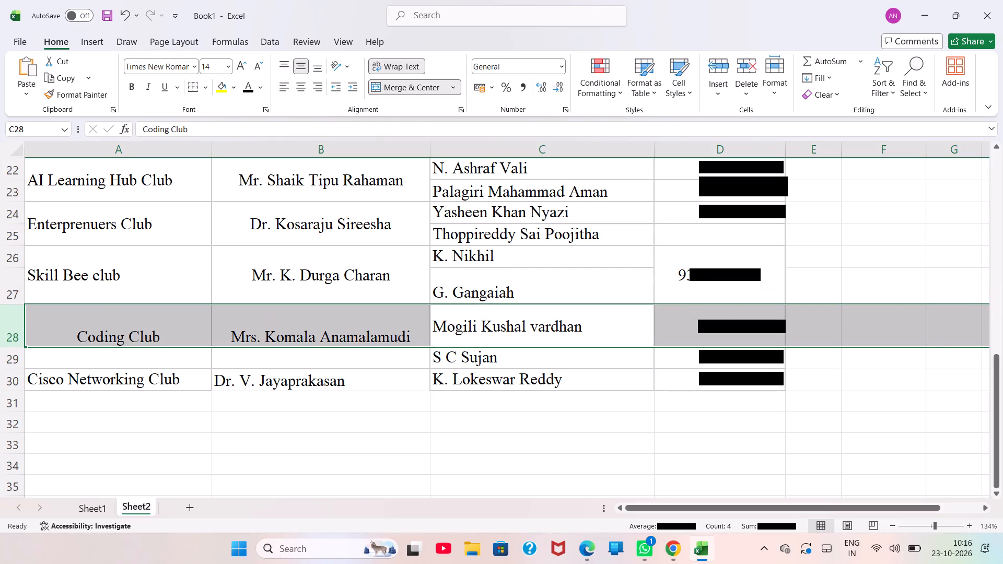
{"action": "left_click_drag", "start_coordinate": [16, 304], "coordinate": [16, 295]}
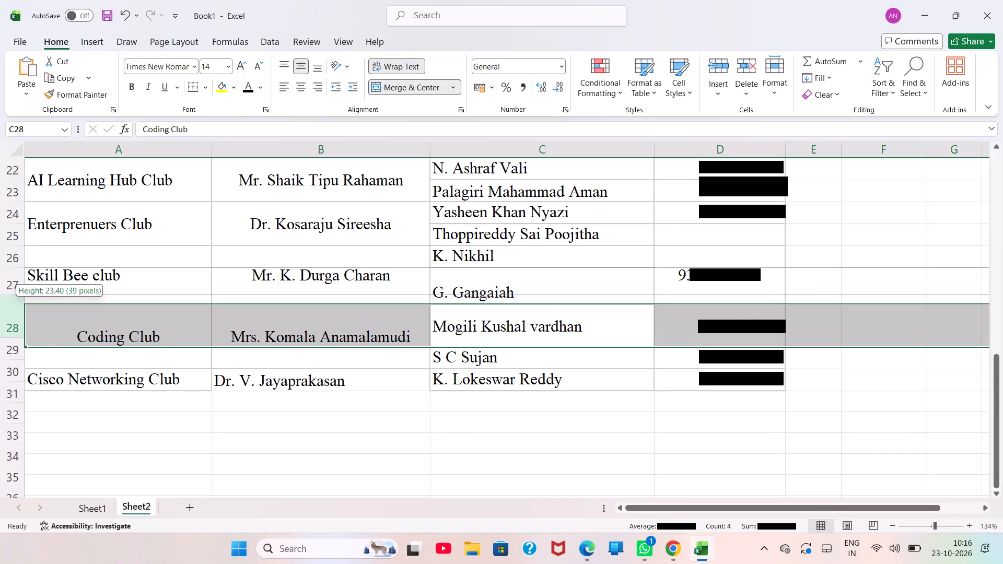
{"action": "left_click_drag", "start_coordinate": [16, 295], "coordinate": [16, 292]}
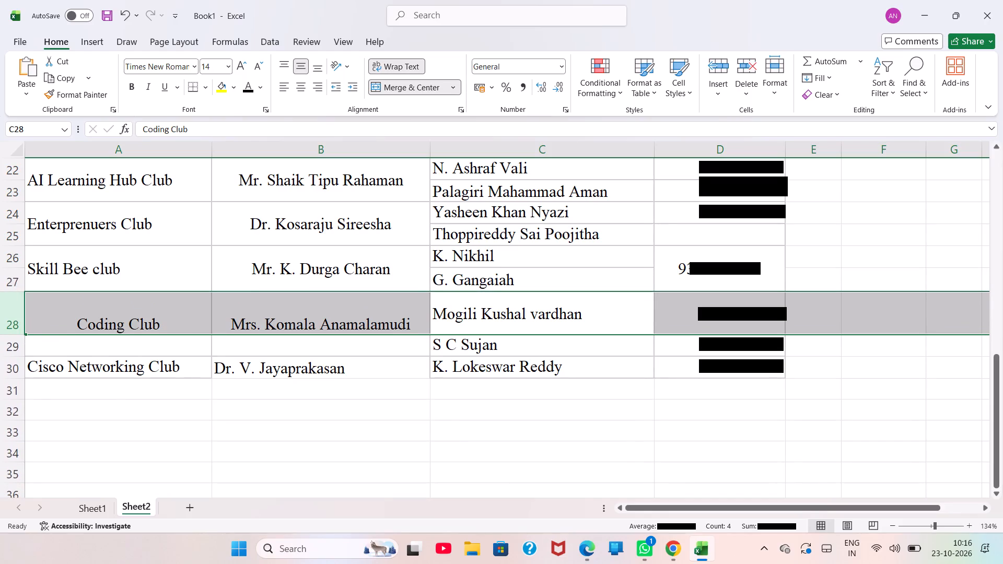
Shrink row 28, the first Coding Club row, to a single-line height matching the neighbouring rows.
{"action": "left_click", "coordinate": [14, 331]}
{"action": "left_click", "coordinate": [12, 324]}
{"action": "left_click_drag", "start_coordinate": [13, 336], "coordinate": [13, 325]}
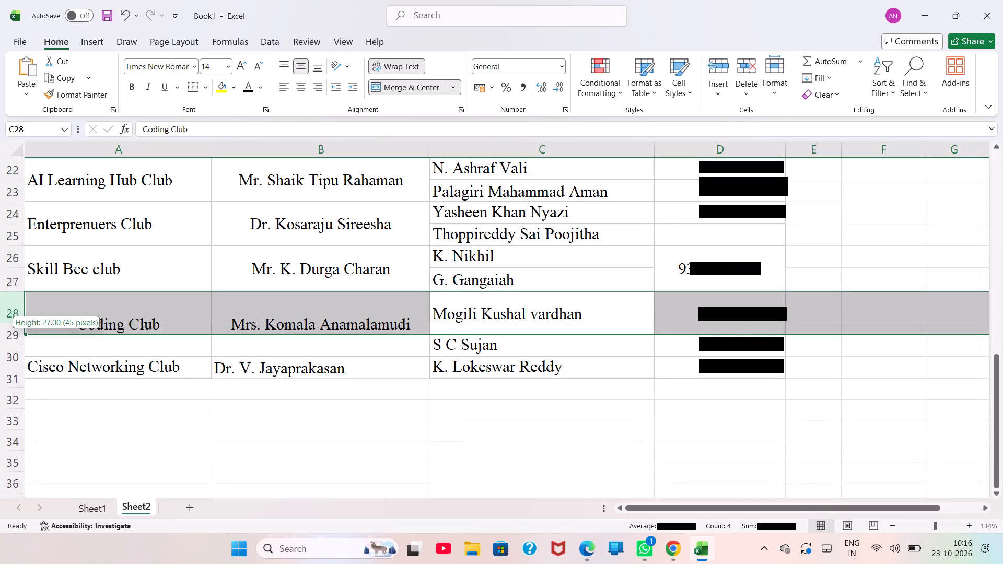
{"action": "left_click_drag", "start_coordinate": [13, 325], "coordinate": [12, 317]}
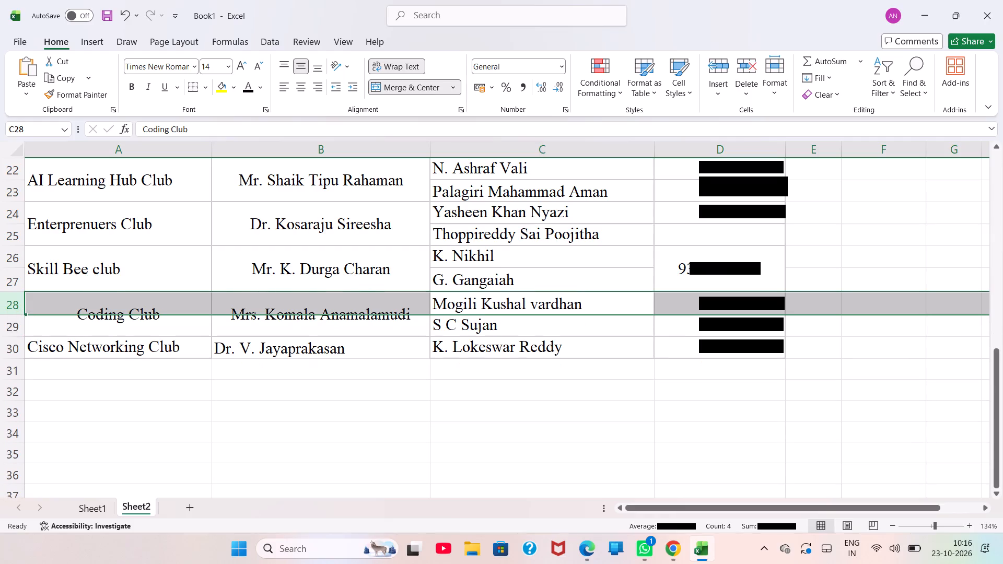
{"action": "scroll", "coordinate": [87, 325], "scroll_direction": "right", "scroll_amount": 1}
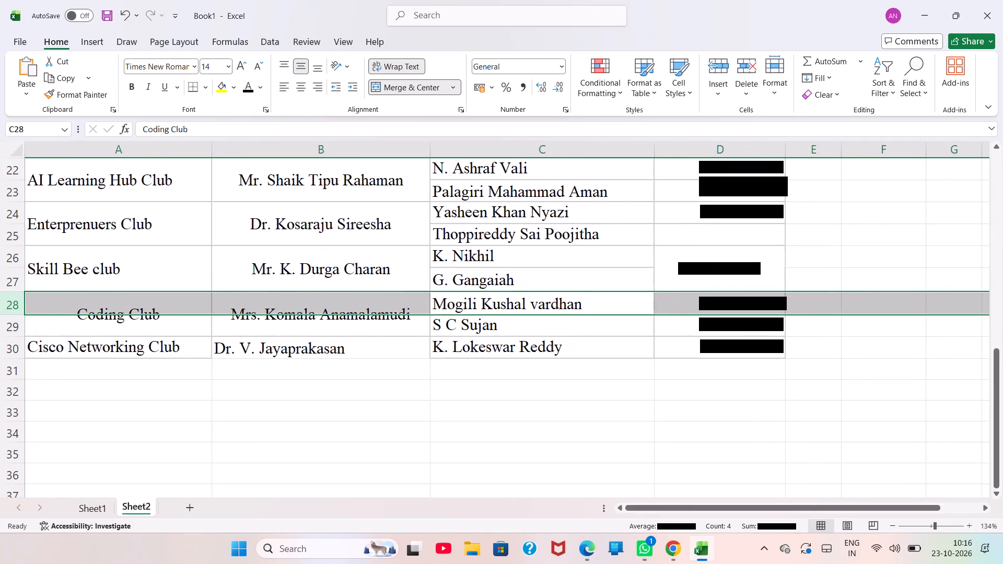
{"action": "left_click", "coordinate": [232, 366]}
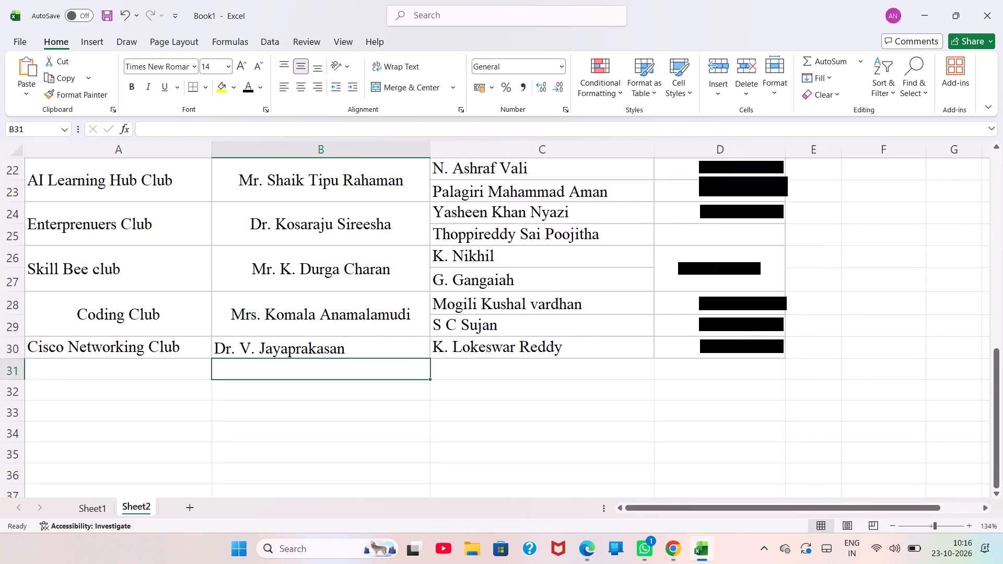
Center the contents of the whole club table horizontally.
{"action": "left_click", "coordinate": [148, 321]}
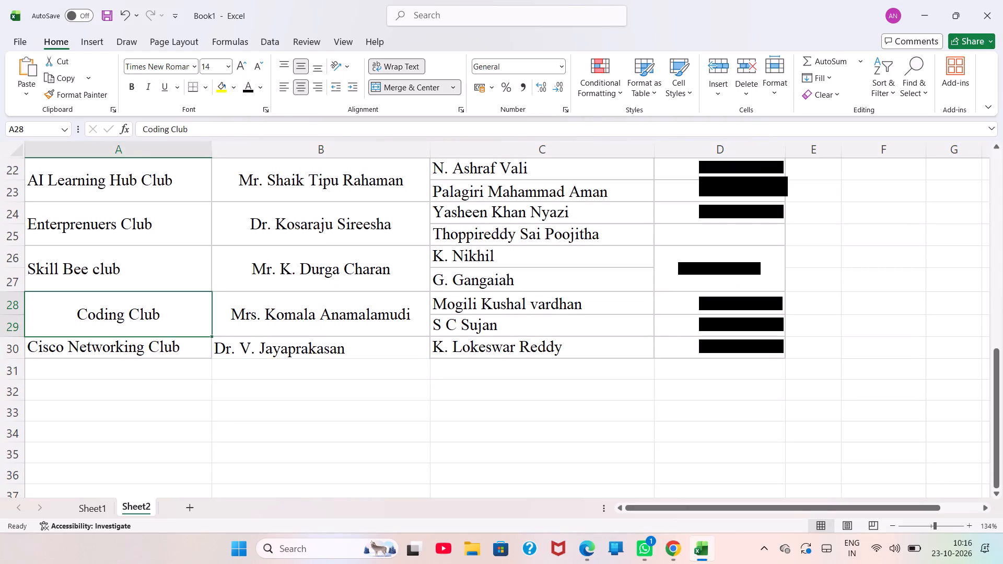
{"action": "left_click", "coordinate": [128, 359]}
{"action": "left_click", "coordinate": [128, 352]}
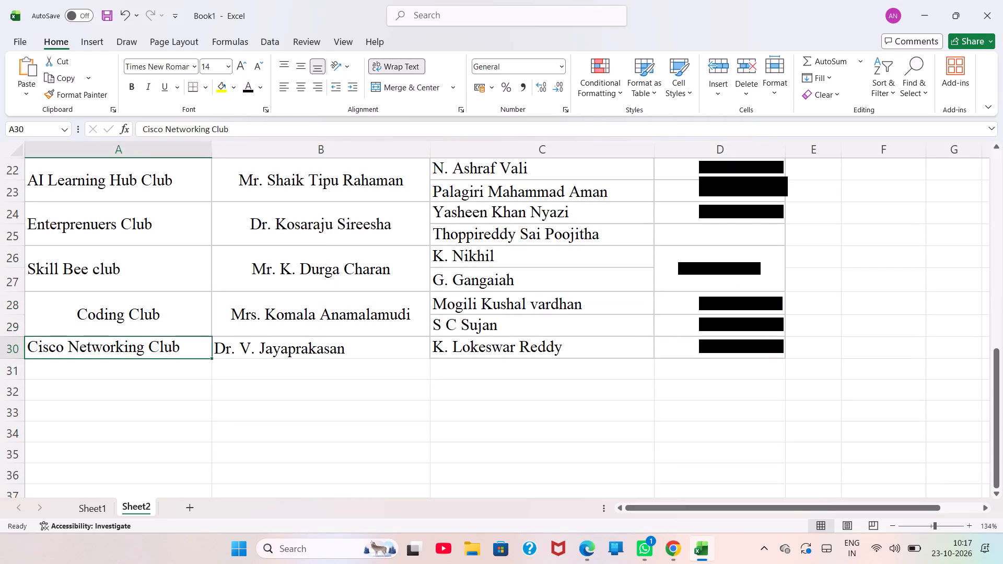
{"action": "left_click", "coordinate": [187, 207]}
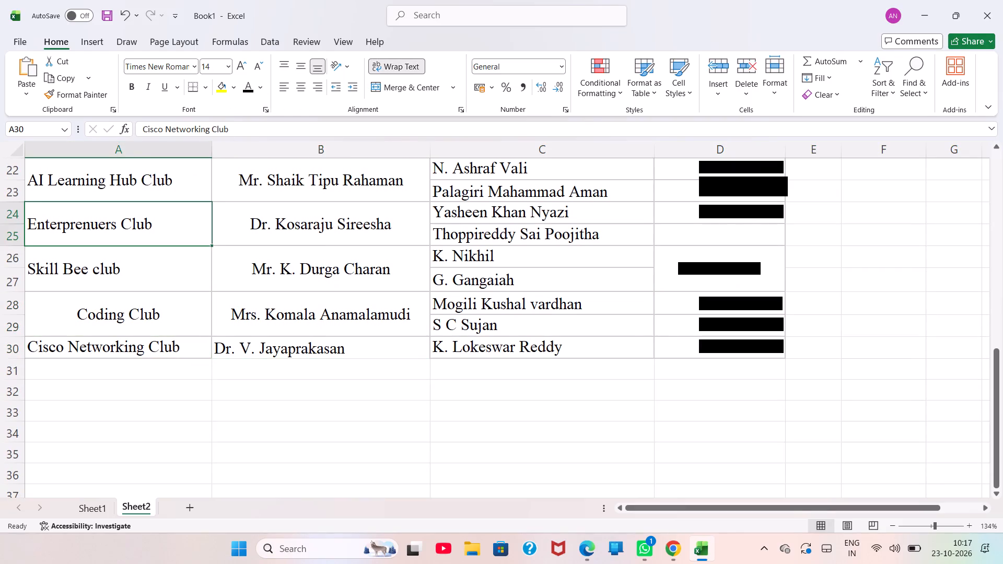
{"action": "key", "text": "ctrl+a"}
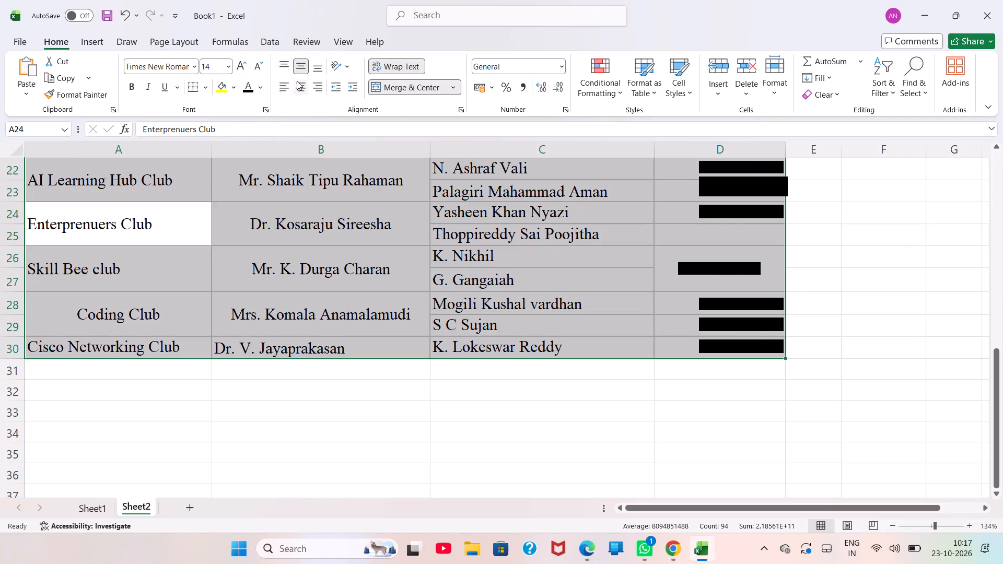
{"action": "left_click", "coordinate": [298, 88]}
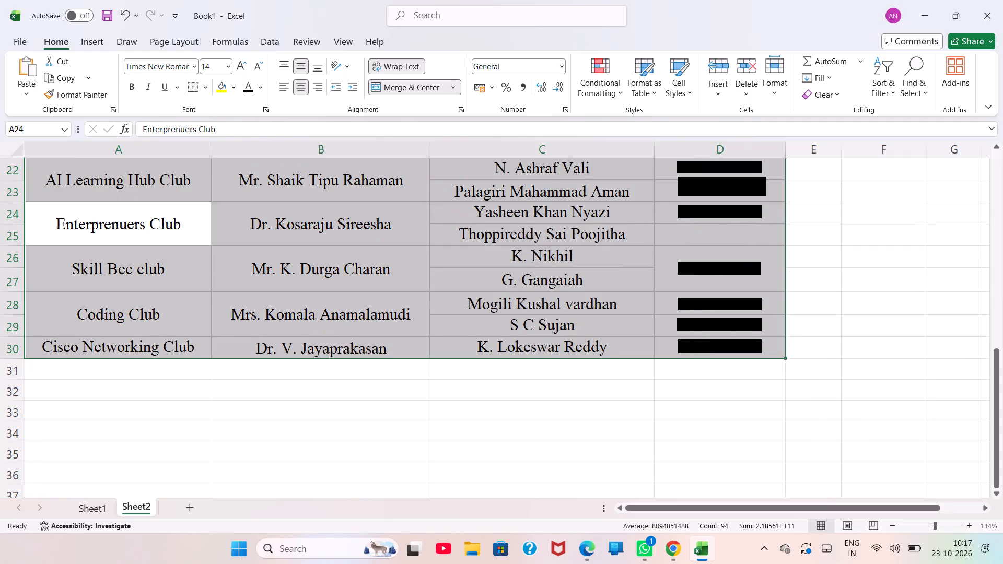
{"action": "left_click", "coordinate": [386, 394]}
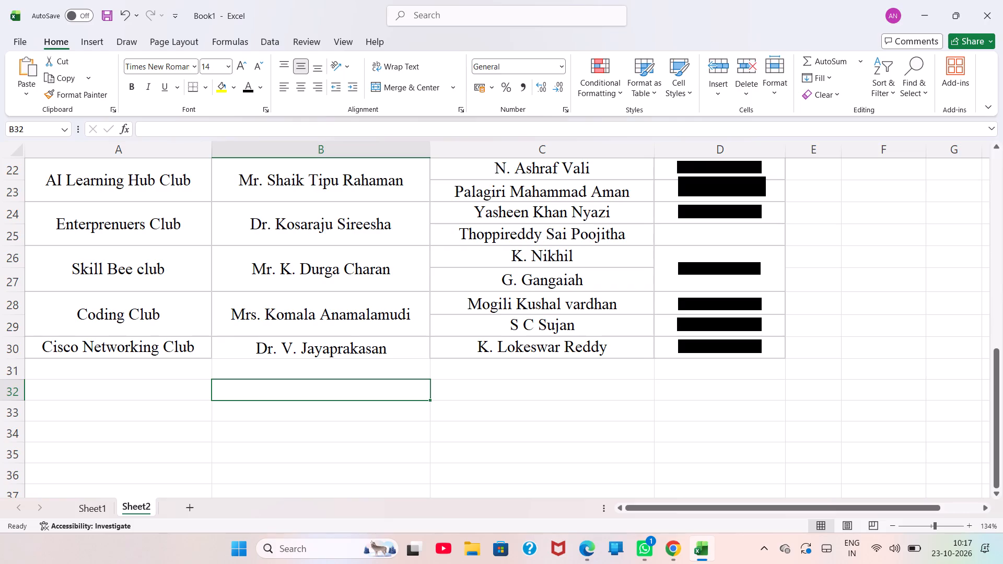
Merge the Enterprenuers Club phone number cells D24:D25 and align the content to the vertical middle.
{"action": "left_click_drag", "start_coordinate": [692, 215], "coordinate": [692, 218]}
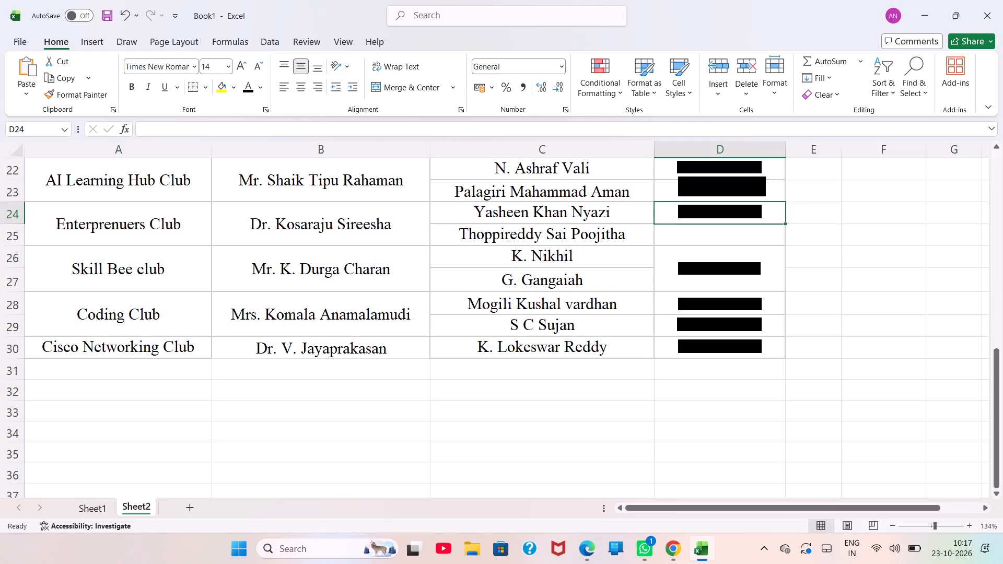
{"action": "left_click_drag", "start_coordinate": [692, 218], "coordinate": [692, 234]}
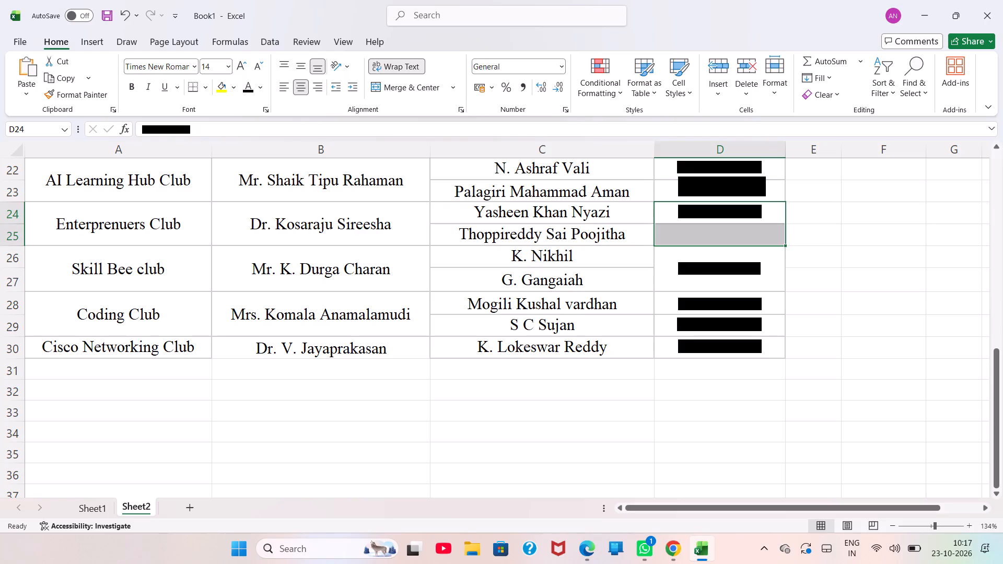
{"action": "left_click", "coordinate": [412, 85]}
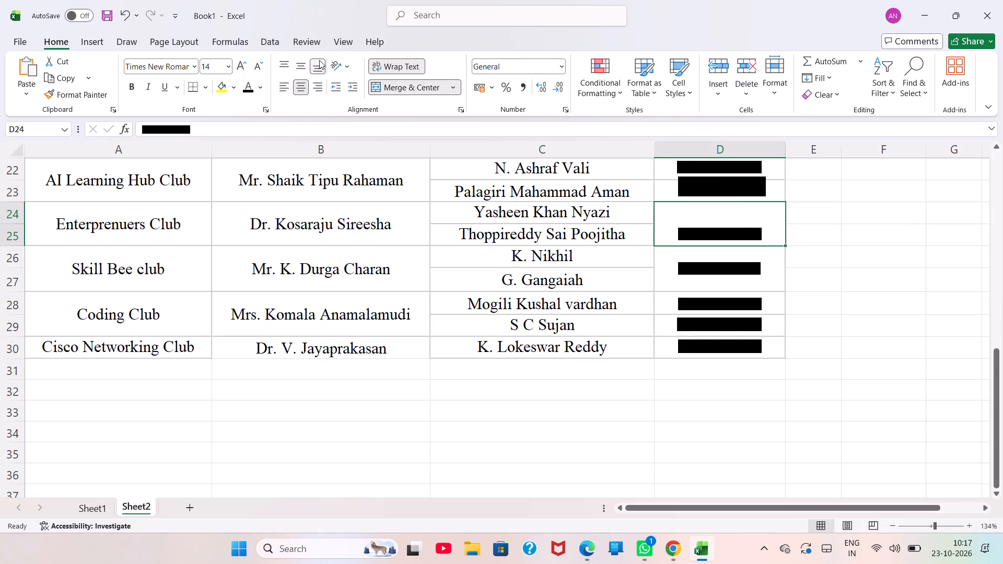
{"action": "left_click", "coordinate": [300, 64]}
Review the club table's rows for consistent alignment and merged cells.
{"action": "scroll", "coordinate": [709, 277], "scroll_direction": "up", "scroll_amount": 2}
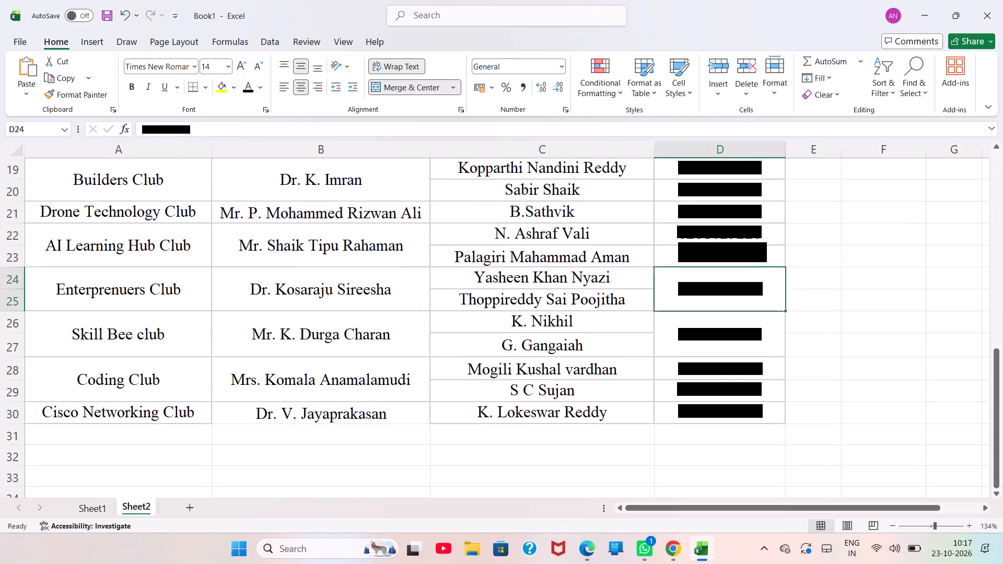
{"action": "scroll", "coordinate": [709, 277], "scroll_direction": "up", "scroll_amount": 6}
{"action": "scroll", "coordinate": [709, 277], "scroll_direction": "down", "scroll_amount": 2}
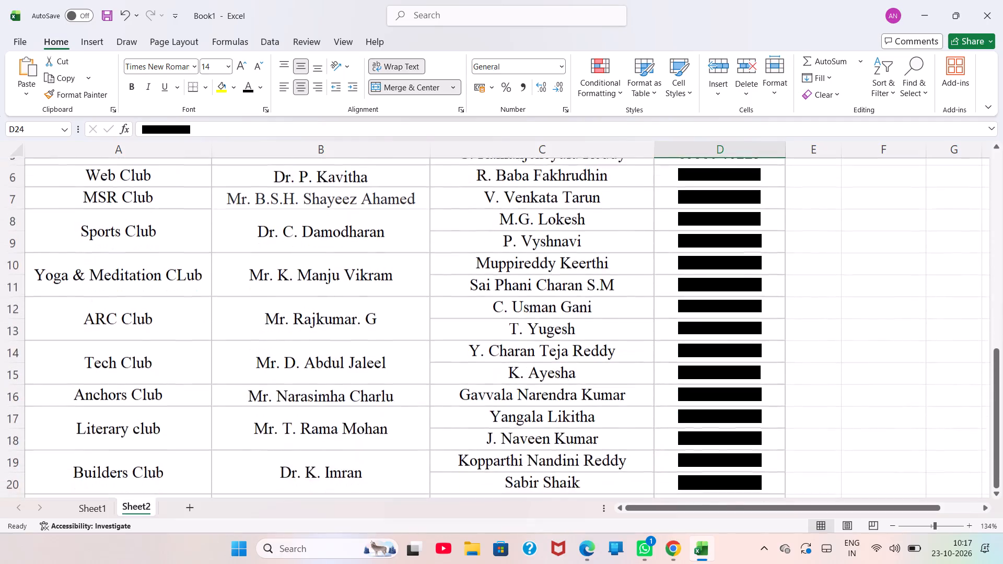
{"action": "scroll", "coordinate": [709, 277], "scroll_direction": "down", "scroll_amount": 5}
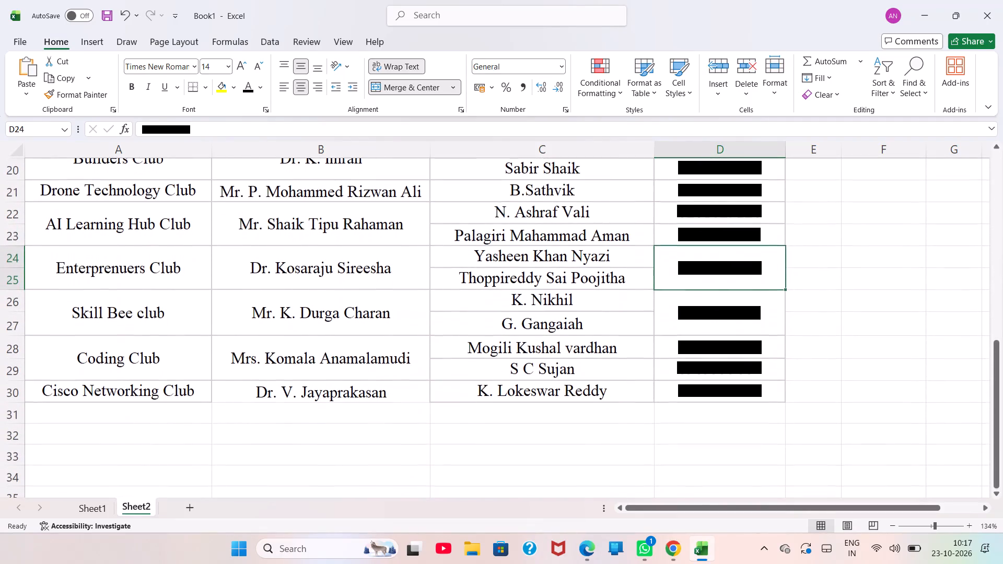
{"action": "left_click", "coordinate": [843, 325]}
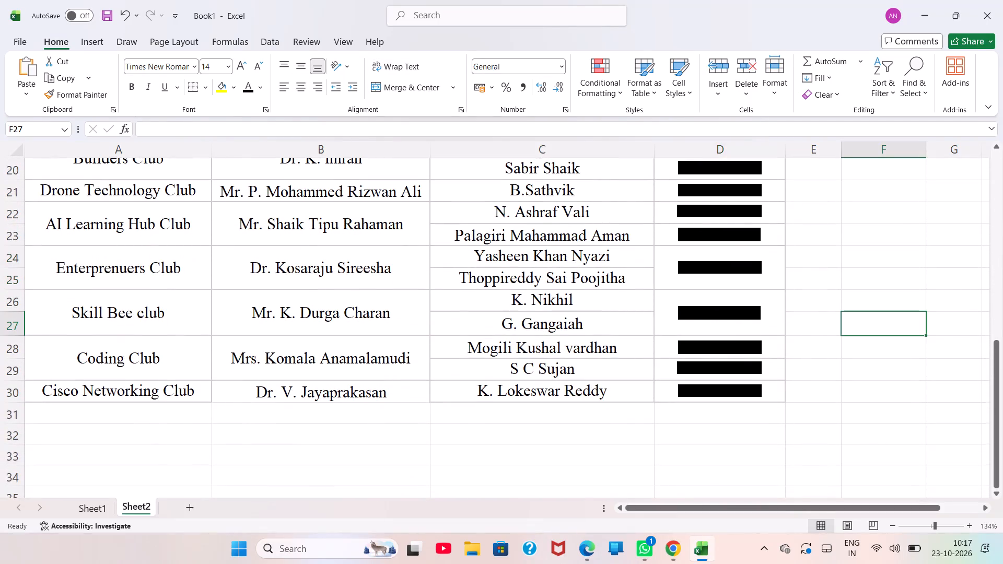
{"action": "left_click", "coordinate": [293, 377]}
{"action": "key", "text": "ctrl+a"}
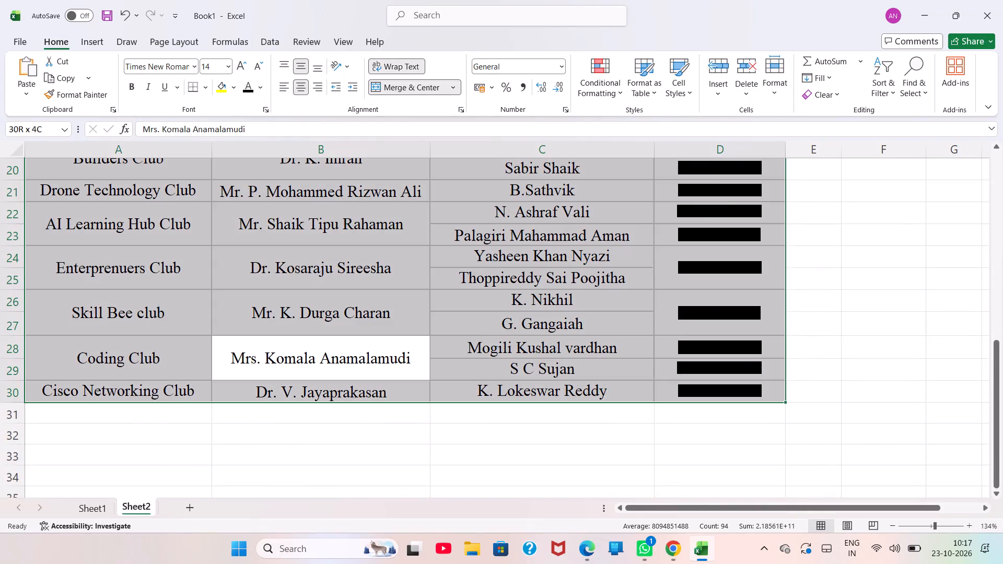
{"action": "left_click", "coordinate": [534, 475]}
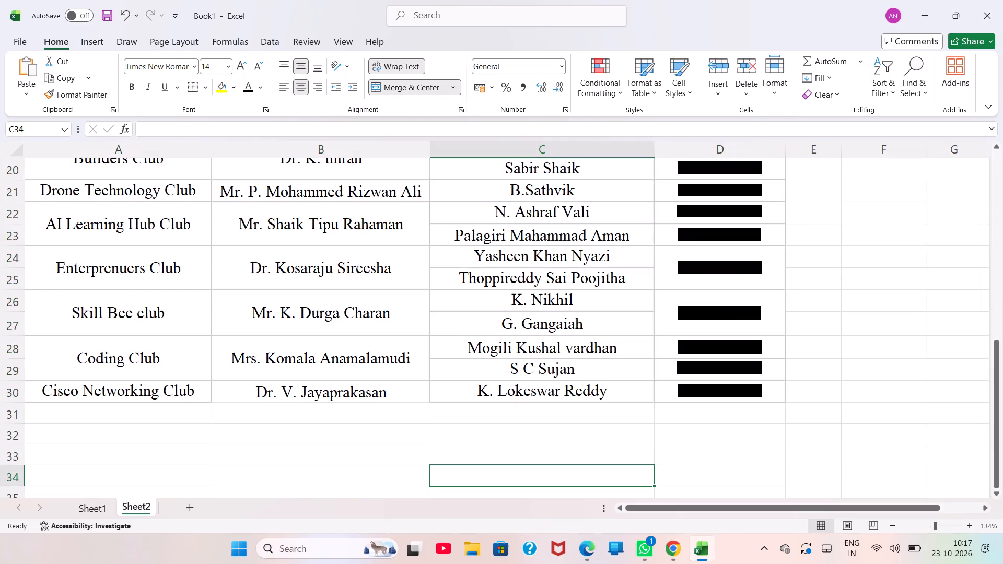
{"action": "left_click_drag", "start_coordinate": [868, 410], "coordinate": [584, 347]}
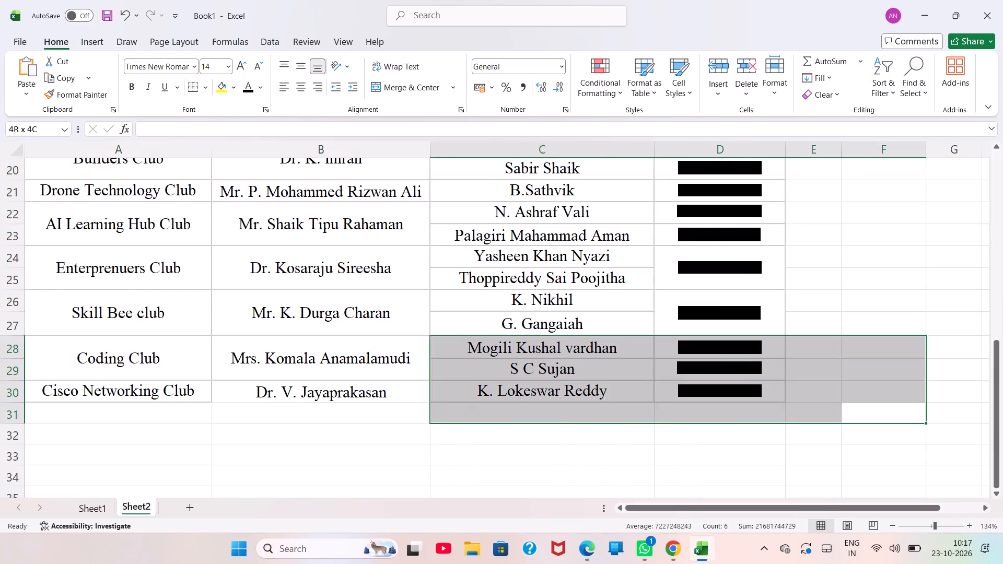
{"action": "left_click_drag", "start_coordinate": [584, 347], "coordinate": [272, 264]}
Apply all borders to the empty cell F21 beside the club table.
{"action": "left_click", "coordinate": [868, 185]}
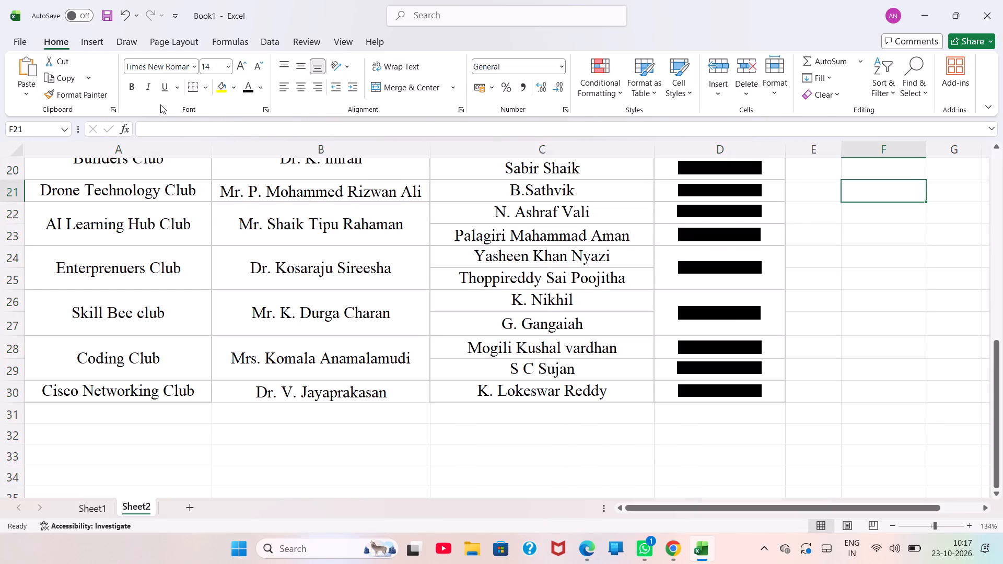
{"action": "left_click", "coordinate": [205, 88]}
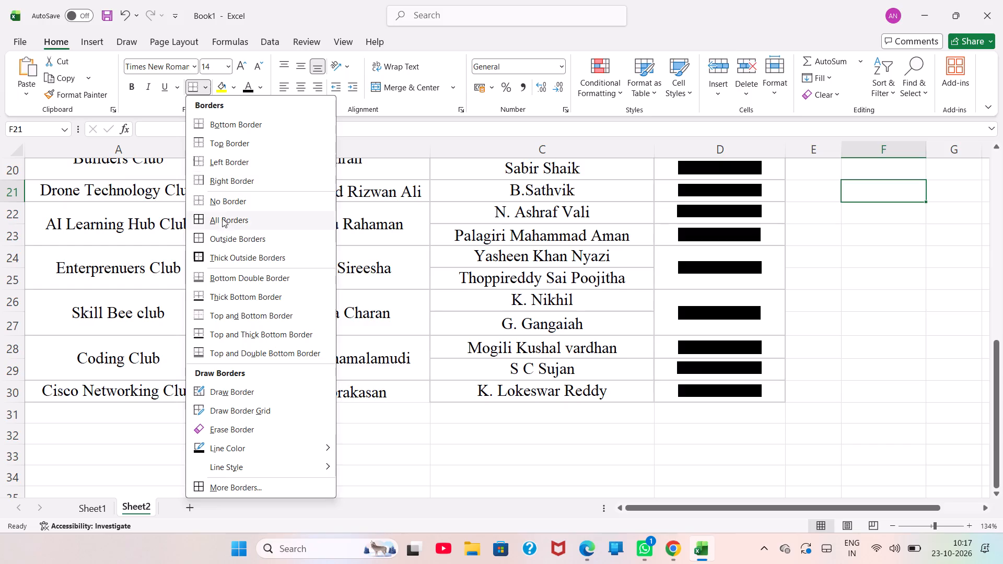
{"action": "left_click", "coordinate": [224, 222]}
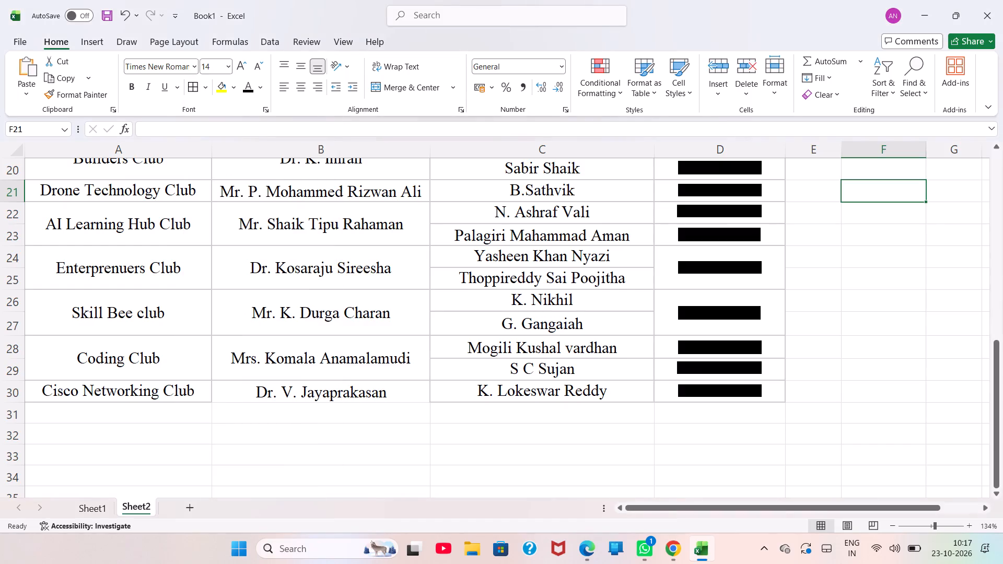
Apply all borders to the entire club table, from the header row to the Cisco Networking Club row.
{"action": "left_click", "coordinate": [348, 388]}
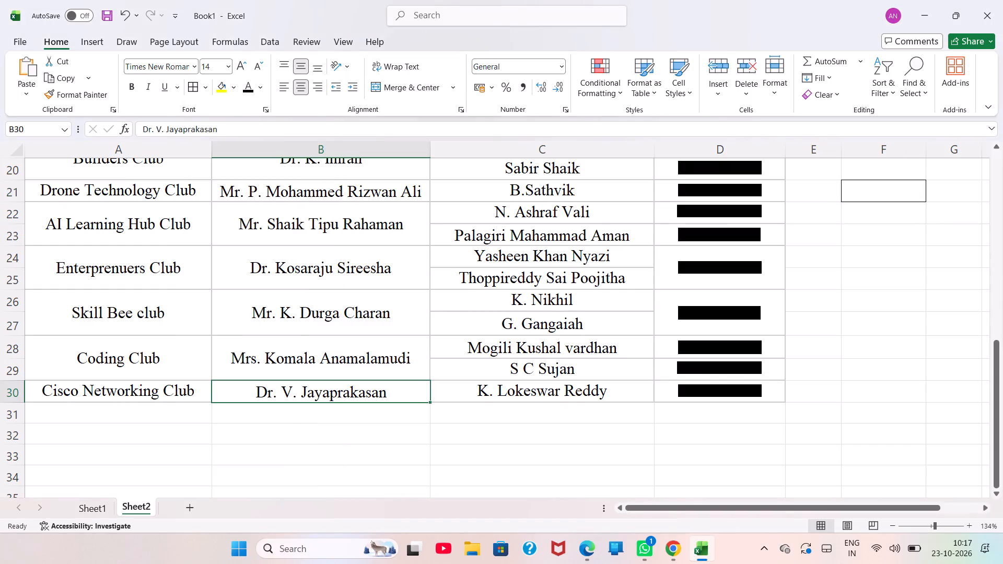
{"action": "key", "text": "ctrl+a"}
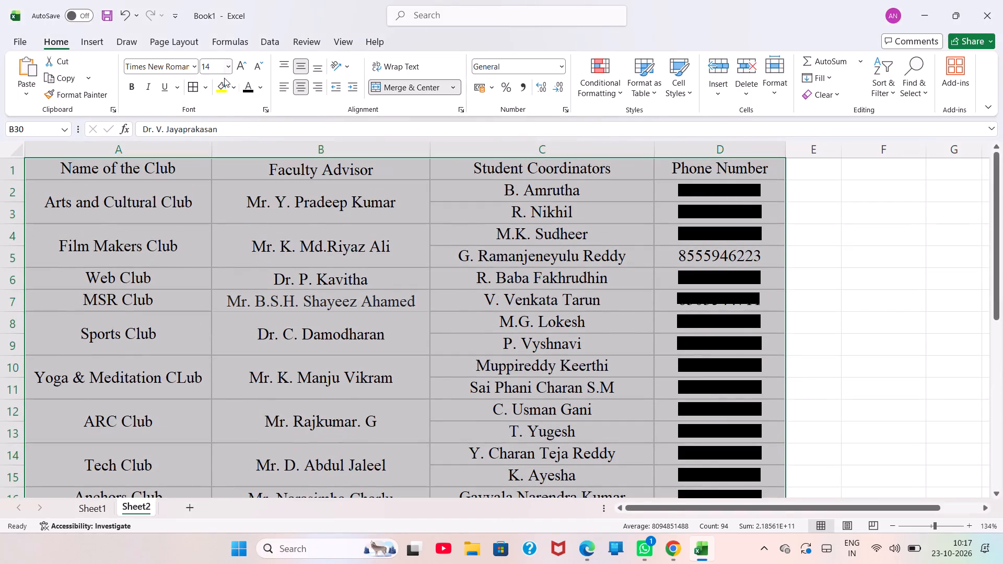
{"action": "left_click", "coordinate": [195, 87]}
{"action": "left_click", "coordinate": [543, 403]}
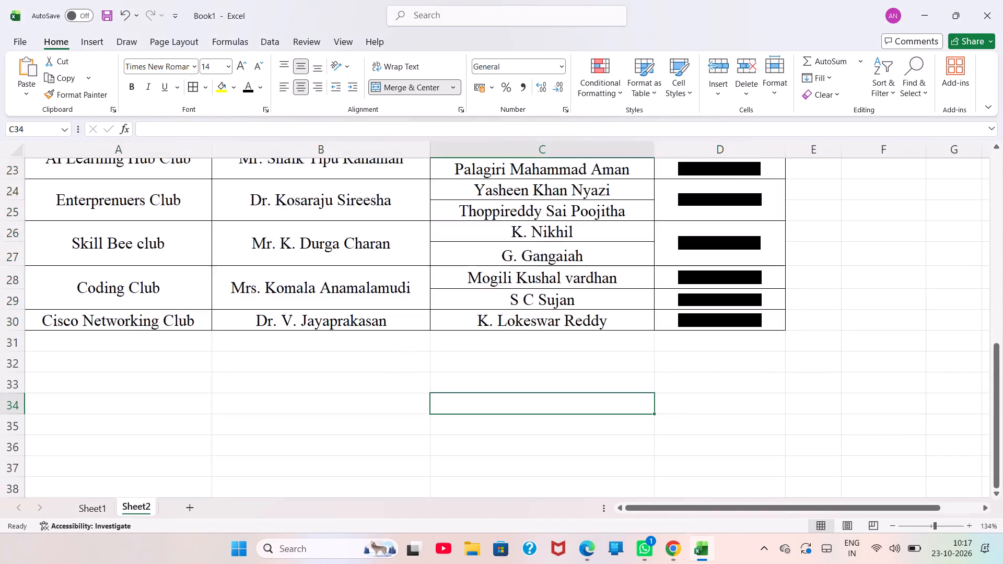
{"action": "scroll", "coordinate": [543, 403], "scroll_direction": "up", "scroll_amount": 8}
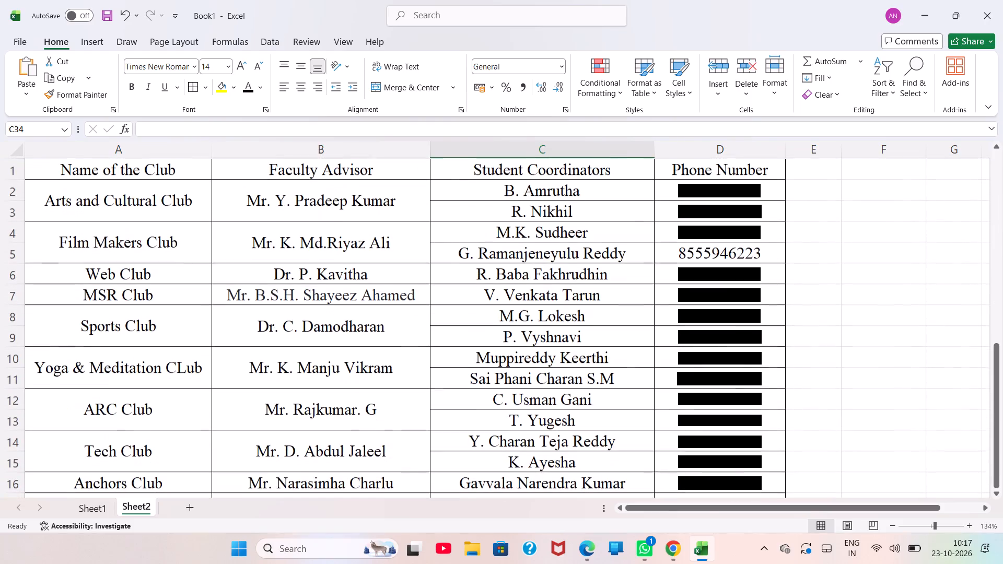
On Sheet1, set the office-bearers table from the Designation header to the Treasurer row to Times New Roman, size 14.
{"action": "left_click", "coordinate": [89, 508]}
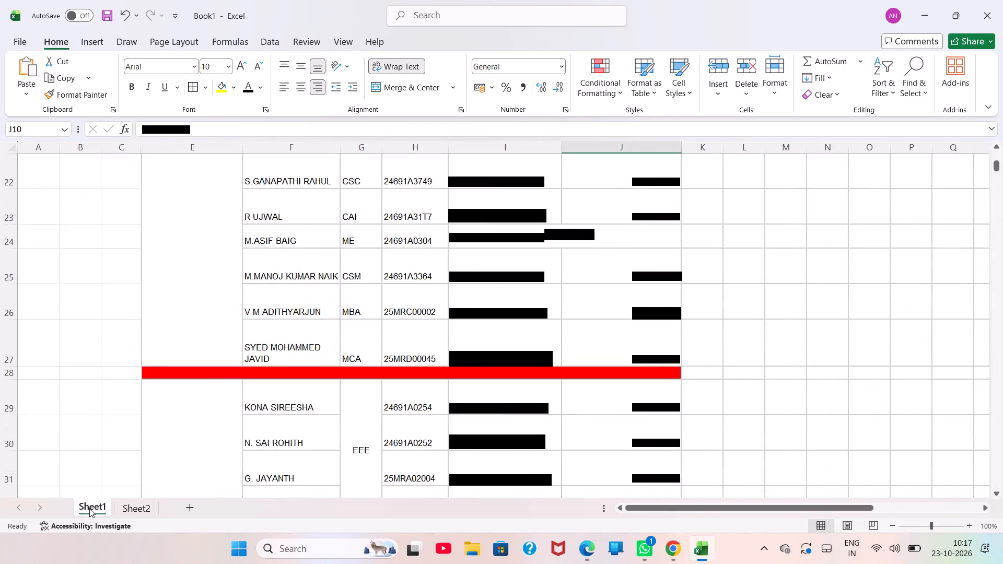
{"action": "scroll", "coordinate": [451, 308], "scroll_direction": "up", "scroll_amount": 9}
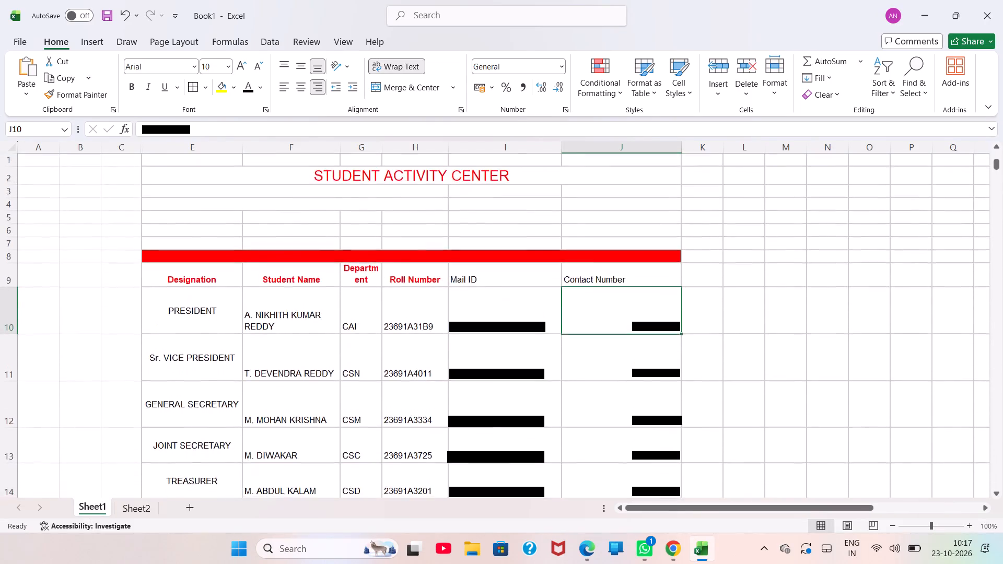
{"action": "scroll", "coordinate": [451, 308], "scroll_direction": "down", "scroll_amount": 1}
{"action": "left_click", "coordinate": [388, 231]}
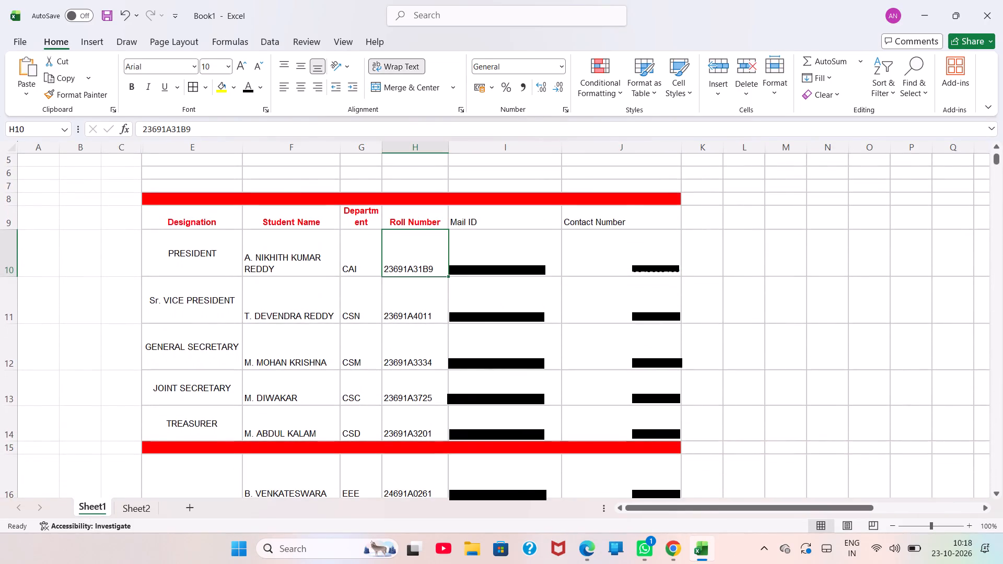
{"action": "key", "text": "ctrl+a"}
{"action": "left_click", "coordinate": [192, 66]}
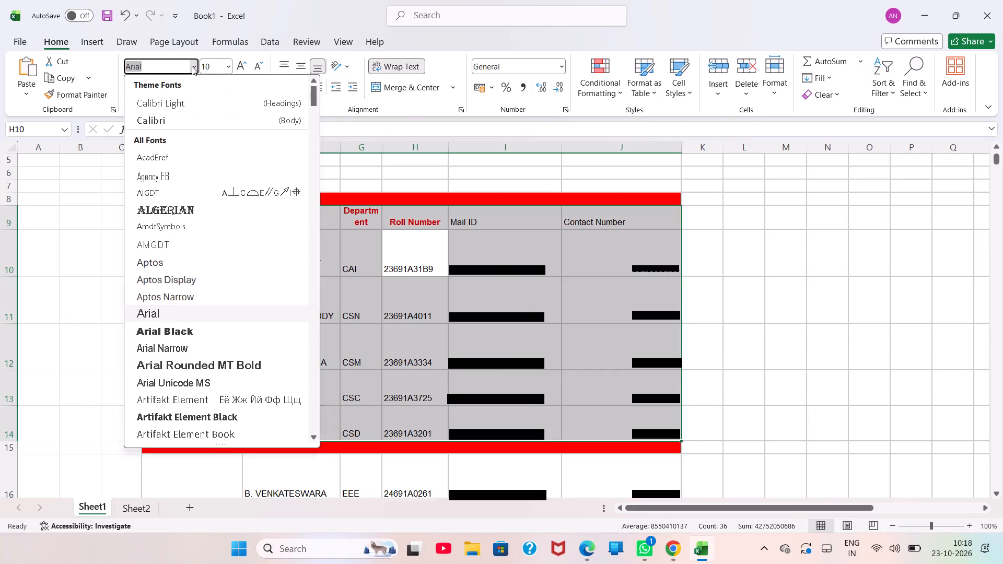
{"action": "type", "text": "Tim"}
{"action": "key", "text": "Return"}
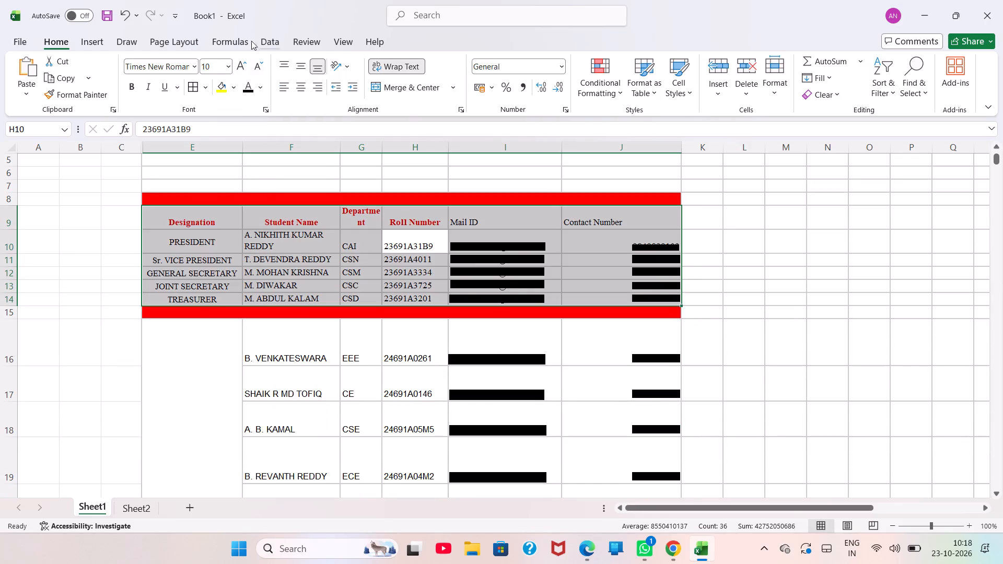
{"action": "left_click", "coordinate": [229, 72]}
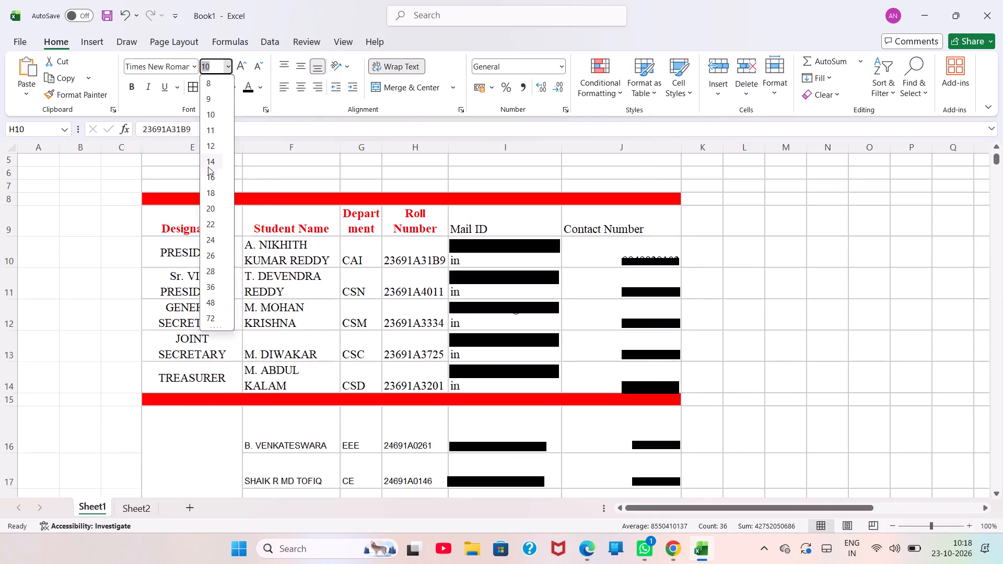
{"action": "left_click", "coordinate": [212, 163]}
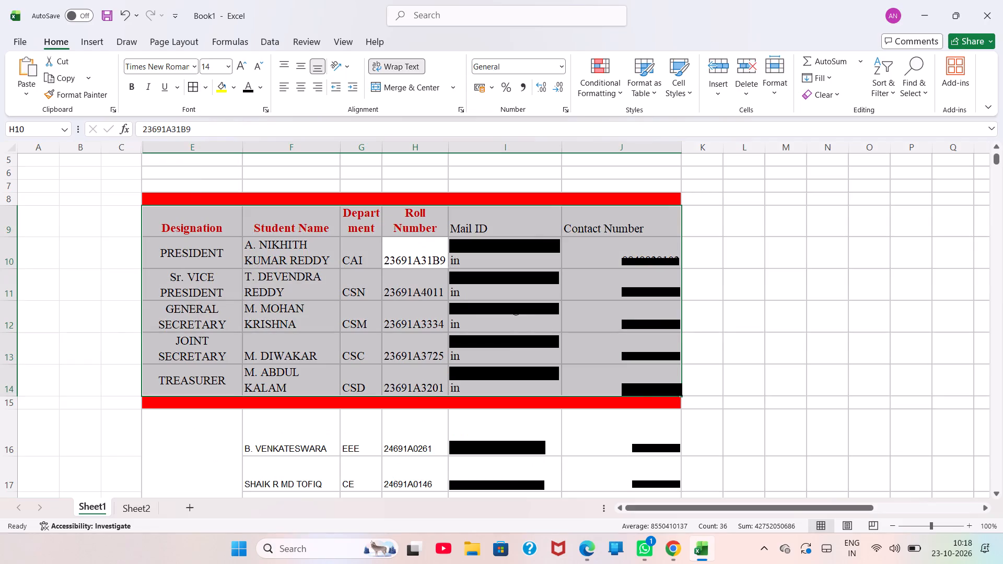
Delete entire rows 1 and 2 at the top of Sheet1, including the STUDENT ACTIVITY CENTER title.
{"action": "scroll", "coordinate": [42, 163], "scroll_direction": "up", "scroll_amount": 5}
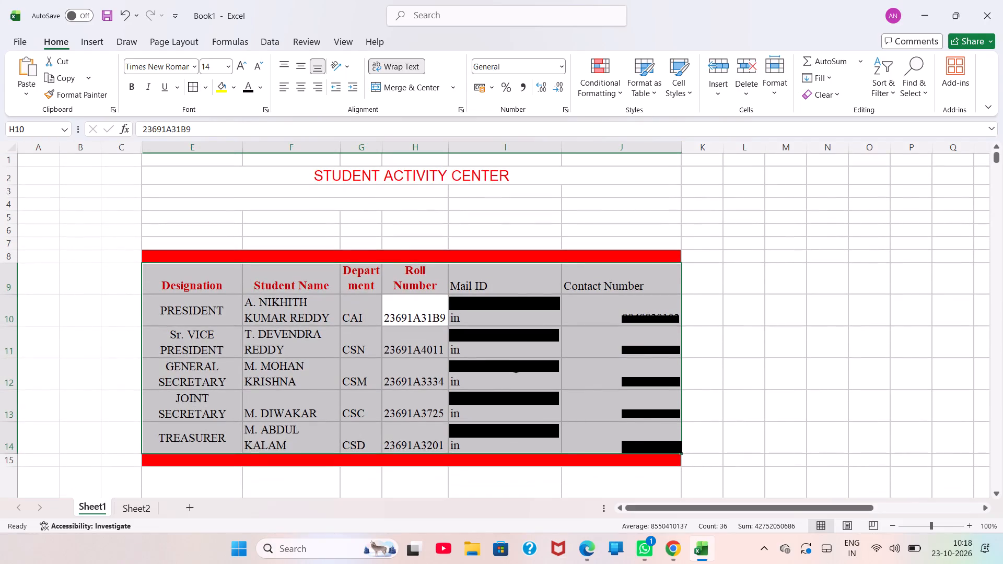
{"action": "left_click_drag", "start_coordinate": [34, 162], "coordinate": [127, 167]}
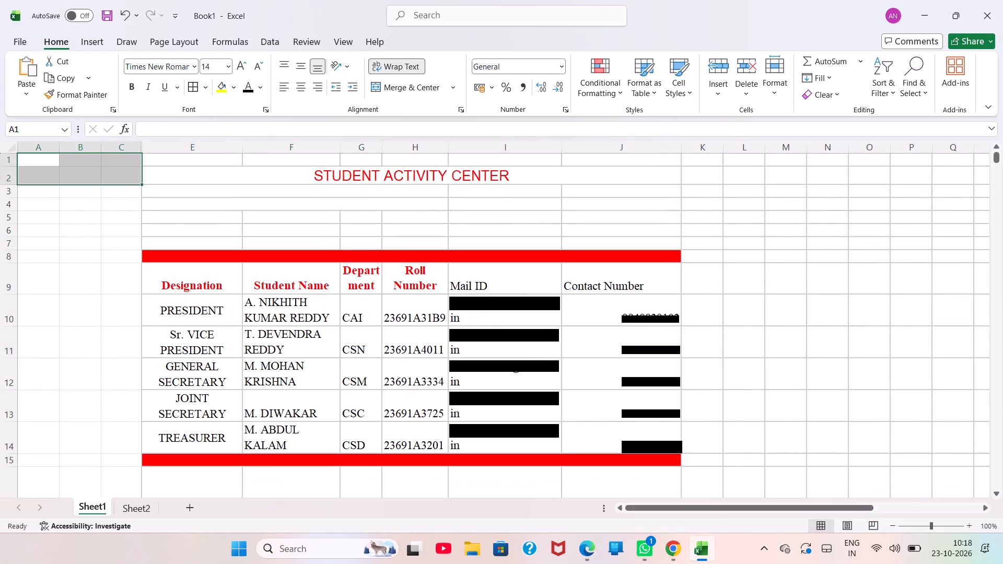
{"action": "right_click", "coordinate": [127, 167]}
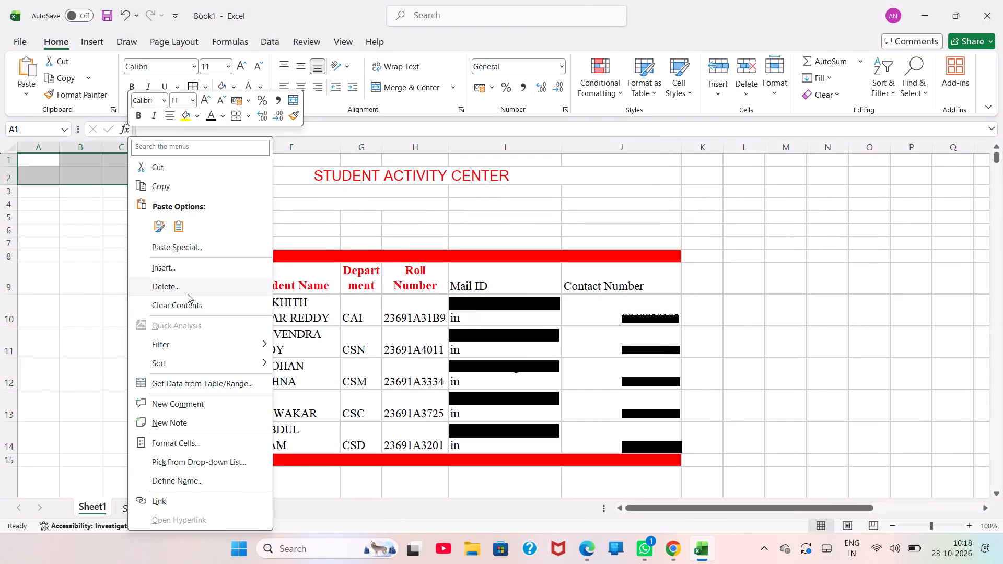
{"action": "left_click", "coordinate": [182, 291]}
{"action": "left_click", "coordinate": [160, 319]}
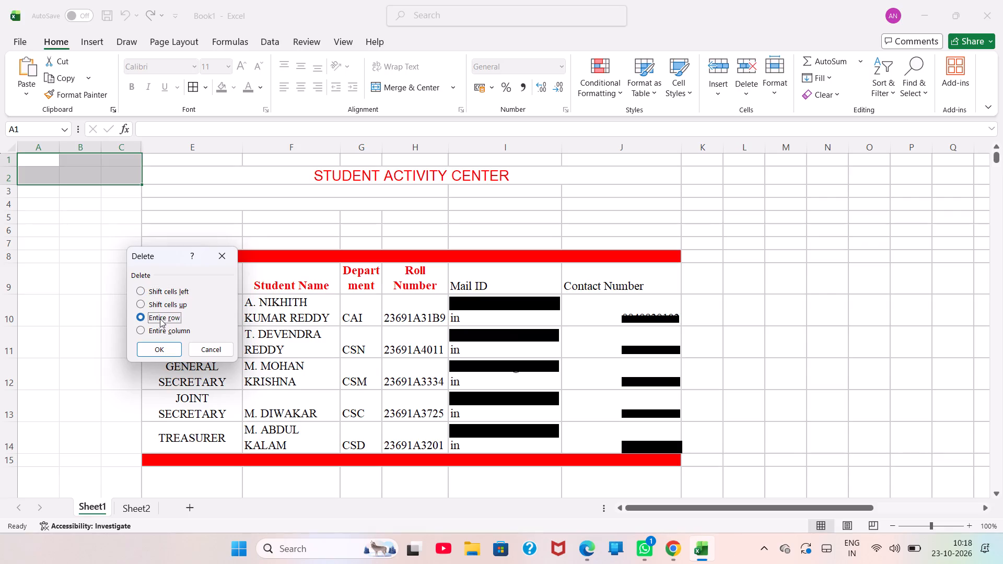
{"action": "left_click", "coordinate": [155, 351]}
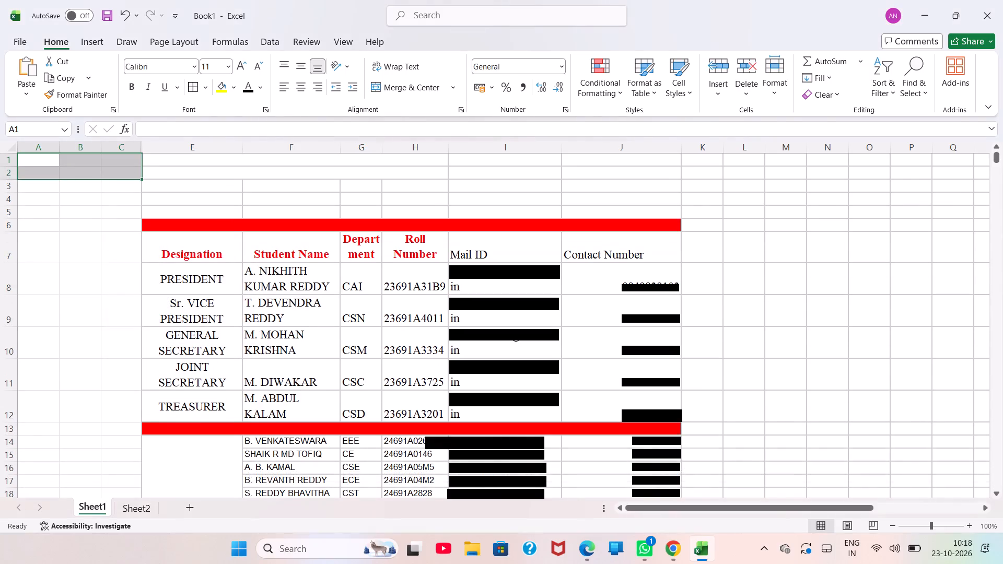
Widen the Department, Roll Number and Mail ID columns so their entries fit on one line, with Department about 20.7 wide.
{"action": "left_click", "coordinate": [108, 228]}
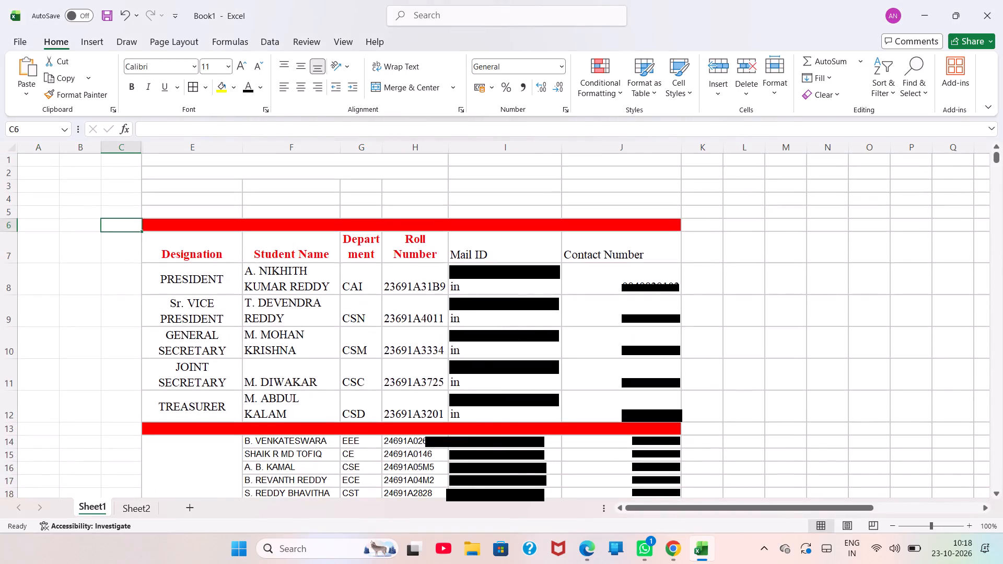
{"action": "left_click_drag", "start_coordinate": [379, 147], "coordinate": [462, 152]}
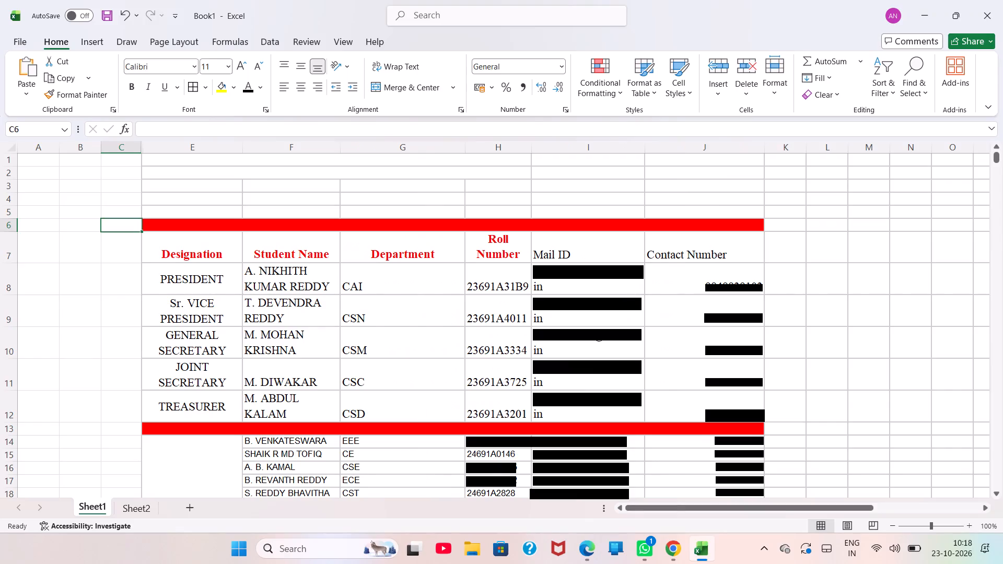
{"action": "left_click_drag", "start_coordinate": [465, 148], "coordinate": [441, 150]}
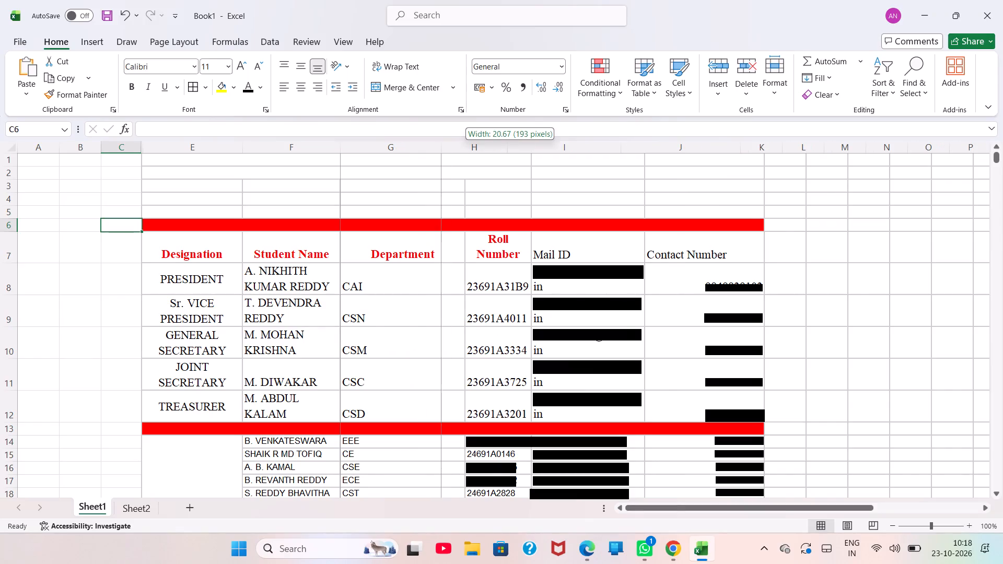
{"action": "left_click_drag", "start_coordinate": [441, 150], "coordinate": [441, 149]}
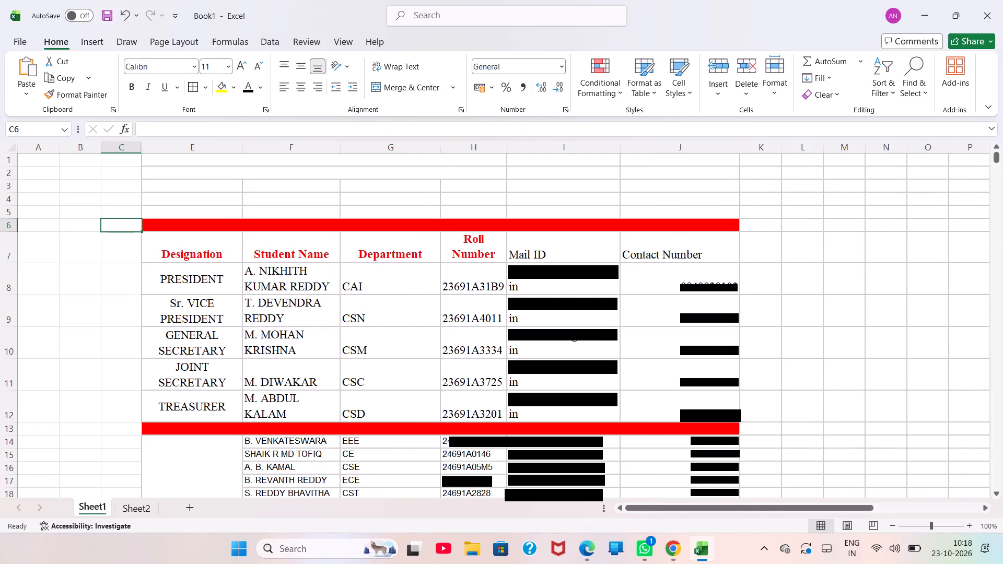
{"action": "left_click_drag", "start_coordinate": [507, 150], "coordinate": [534, 154]}
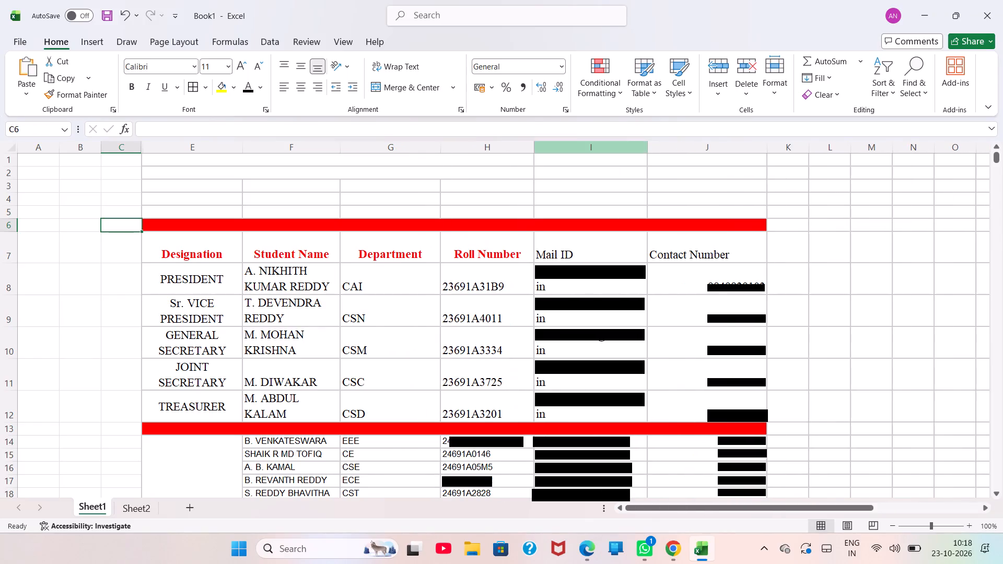
{"action": "left_click_drag", "start_coordinate": [648, 152], "coordinate": [707, 153]}
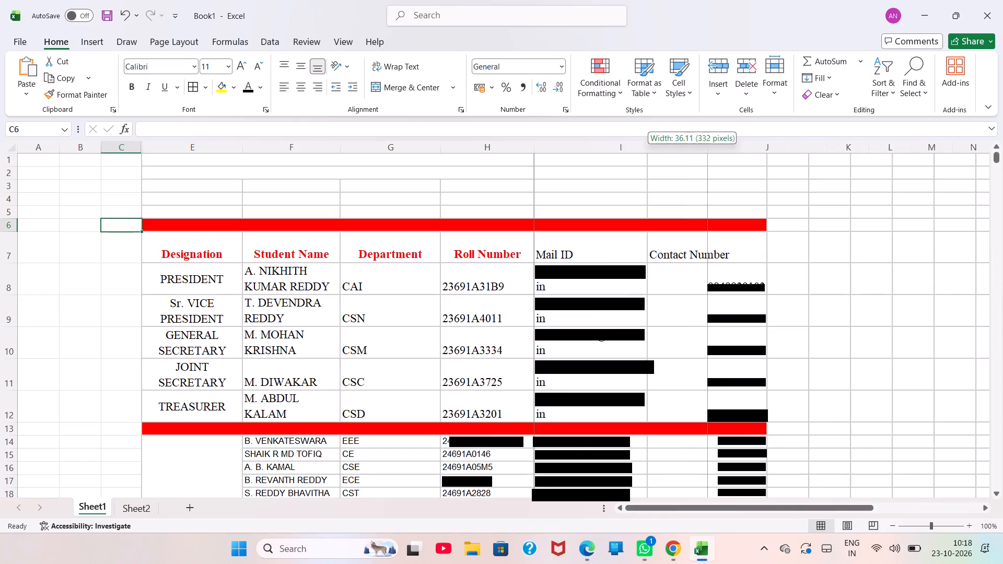
{"action": "left_click_drag", "start_coordinate": [707, 153], "coordinate": [692, 152]}
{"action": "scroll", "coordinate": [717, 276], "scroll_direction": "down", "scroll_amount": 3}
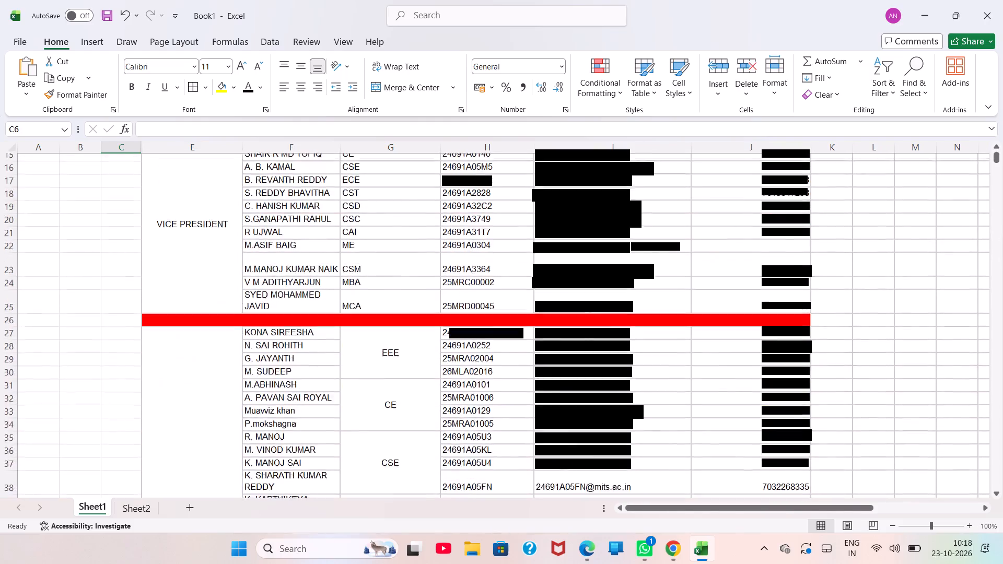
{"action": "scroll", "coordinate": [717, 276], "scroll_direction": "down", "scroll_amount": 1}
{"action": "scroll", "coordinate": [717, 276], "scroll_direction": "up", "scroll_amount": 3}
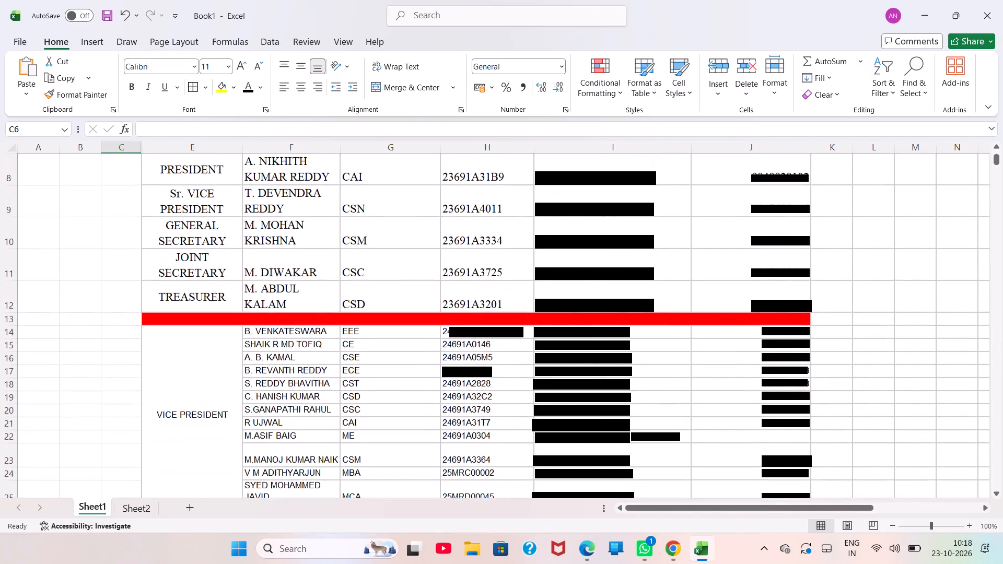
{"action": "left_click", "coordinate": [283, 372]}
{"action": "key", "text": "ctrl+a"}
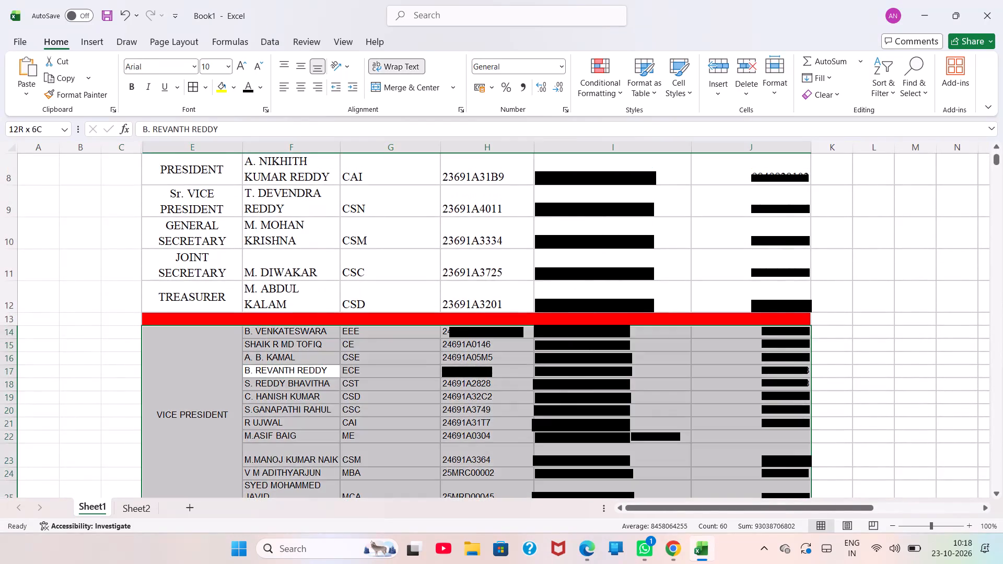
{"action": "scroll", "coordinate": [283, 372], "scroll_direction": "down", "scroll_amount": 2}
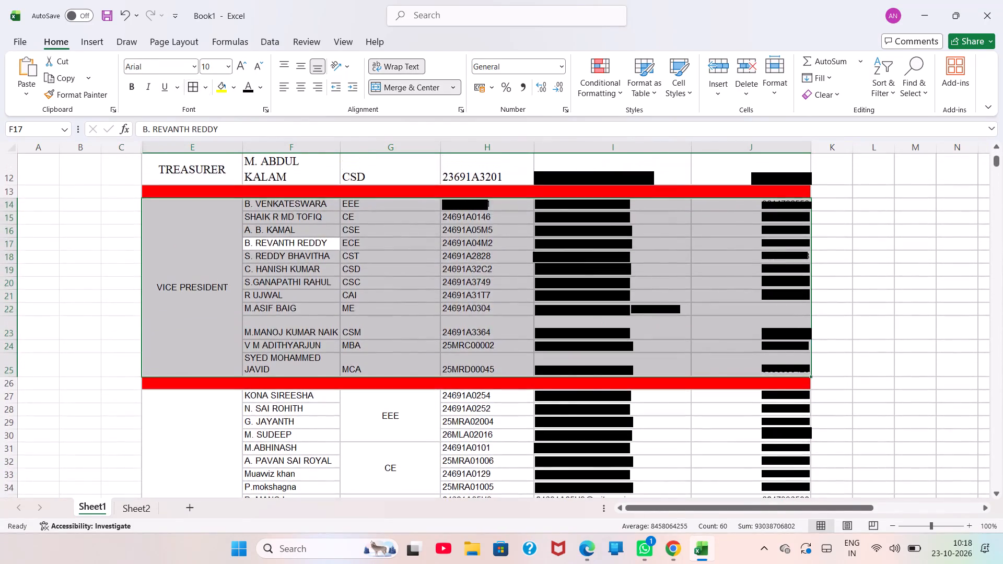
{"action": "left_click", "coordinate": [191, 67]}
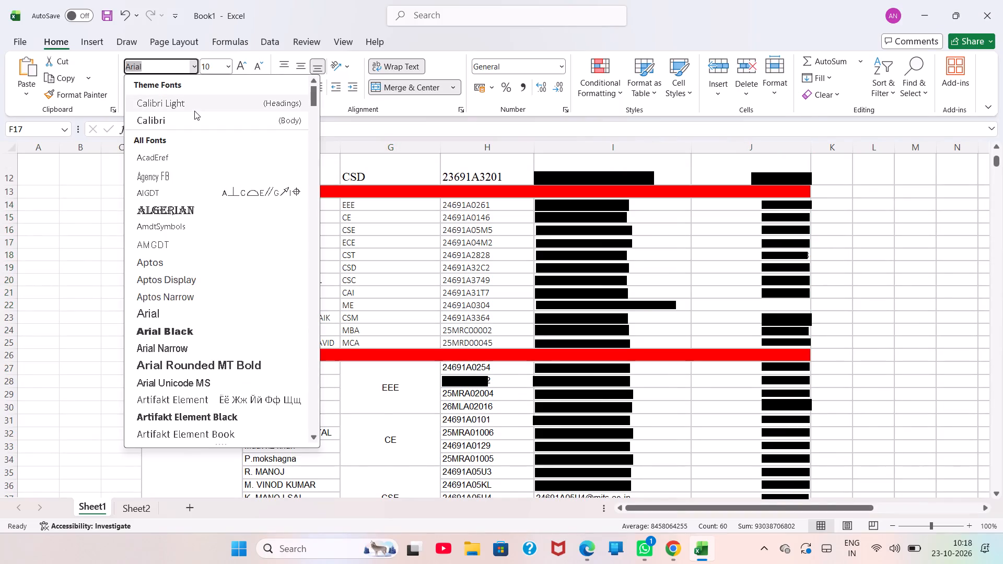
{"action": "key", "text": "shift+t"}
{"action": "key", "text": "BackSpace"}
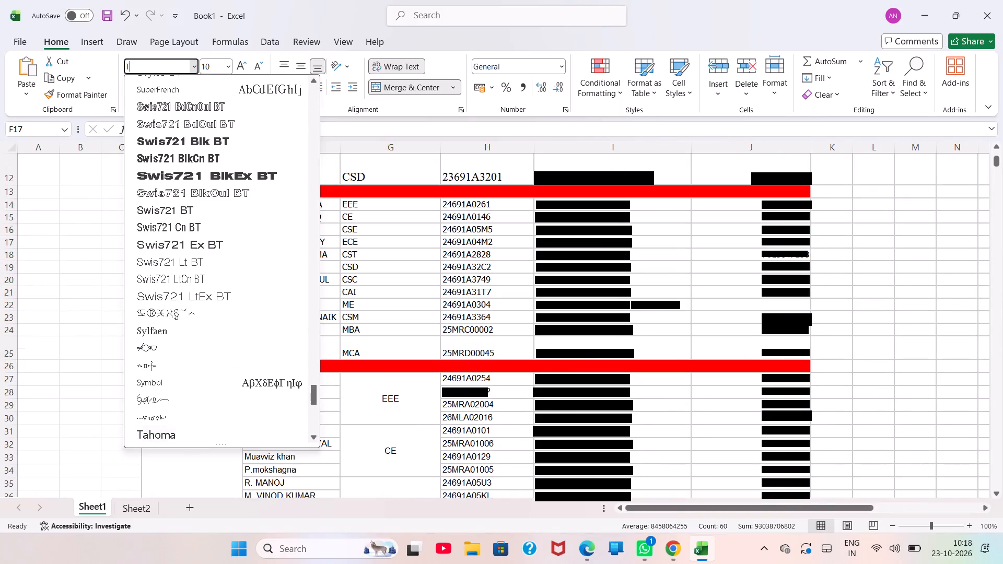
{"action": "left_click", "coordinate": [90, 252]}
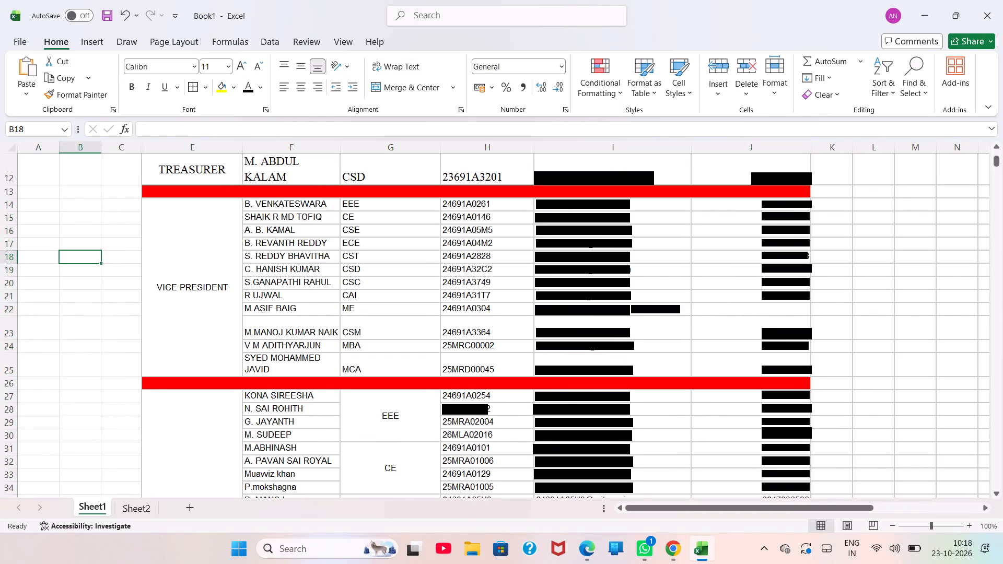
Set all cells of Sheet1 to Times New Roman, size 14.
{"action": "key", "text": "ctrl+a"}
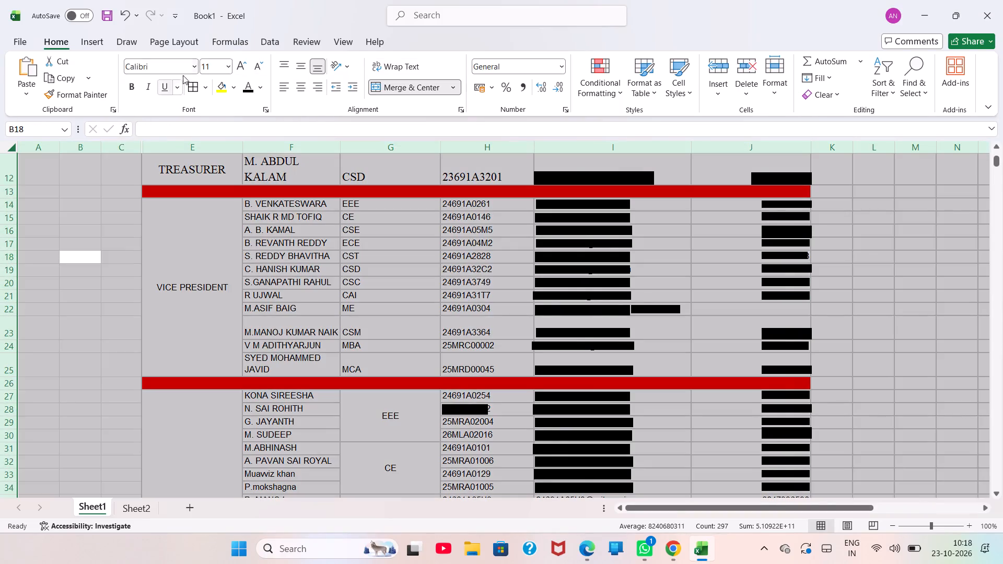
{"action": "left_click", "coordinate": [192, 64]}
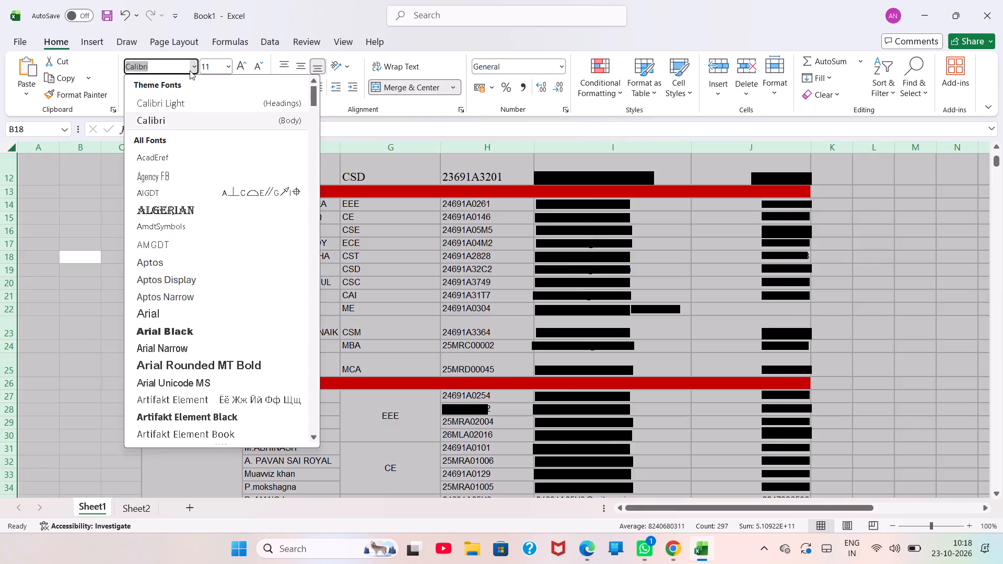
{"action": "key", "text": "shift+y"}
{"action": "key", "text": "shift+BackSpace"}
{"action": "type", "text": "Tim"}
{"action": "left_click", "coordinate": [189, 119]}
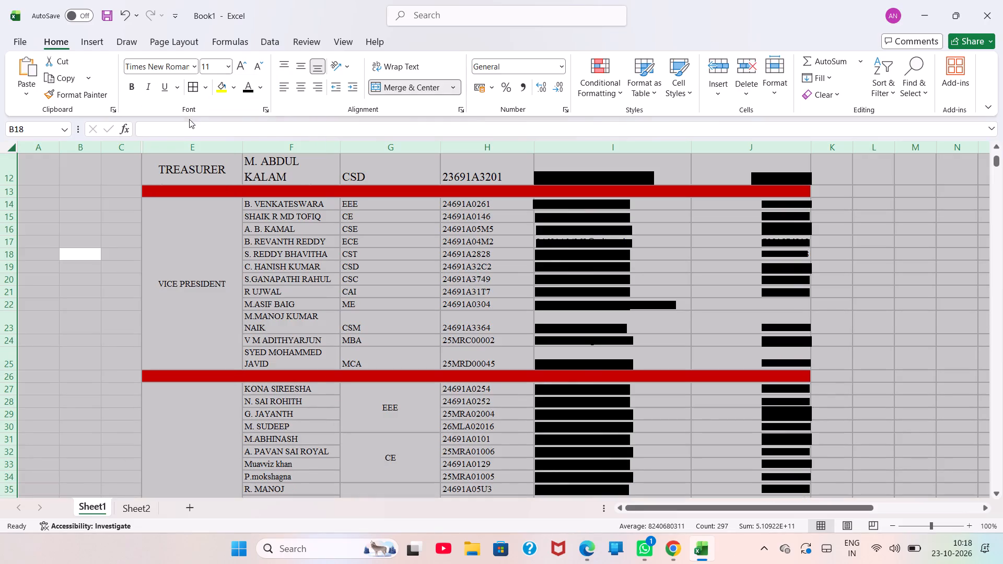
{"action": "left_click", "coordinate": [227, 69]}
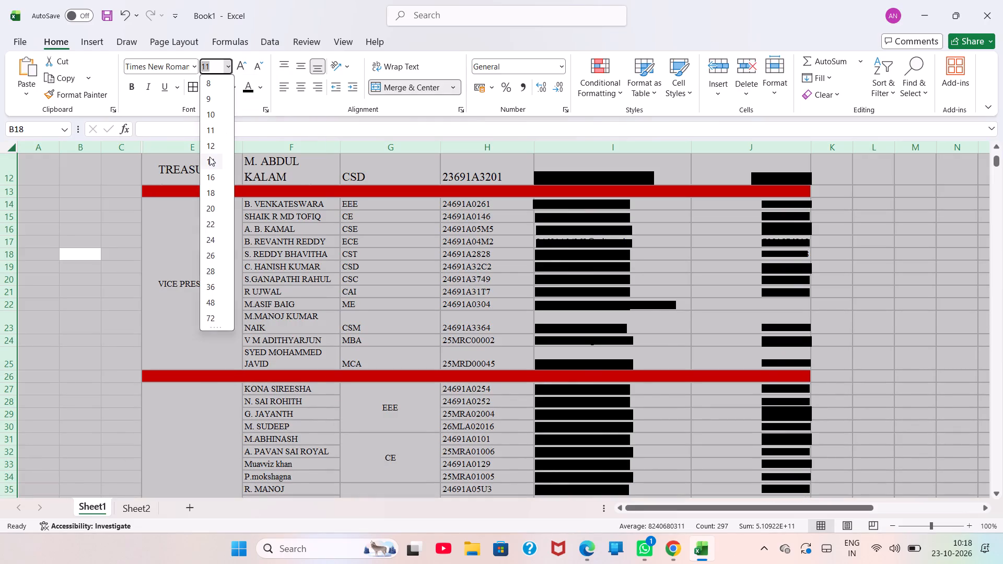
{"action": "left_click", "coordinate": [209, 158]}
{"action": "left_click", "coordinate": [83, 295]}
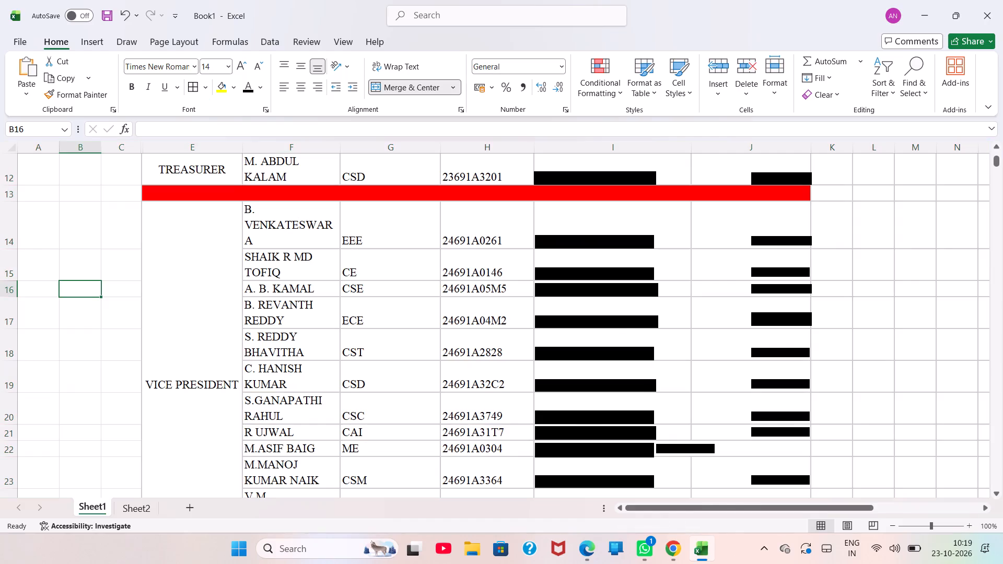
Widen the Designation and Student Name columns, and narrow the Department column slightly to about 19.
{"action": "scroll", "coordinate": [369, 251], "scroll_direction": "up", "scroll_amount": 4}
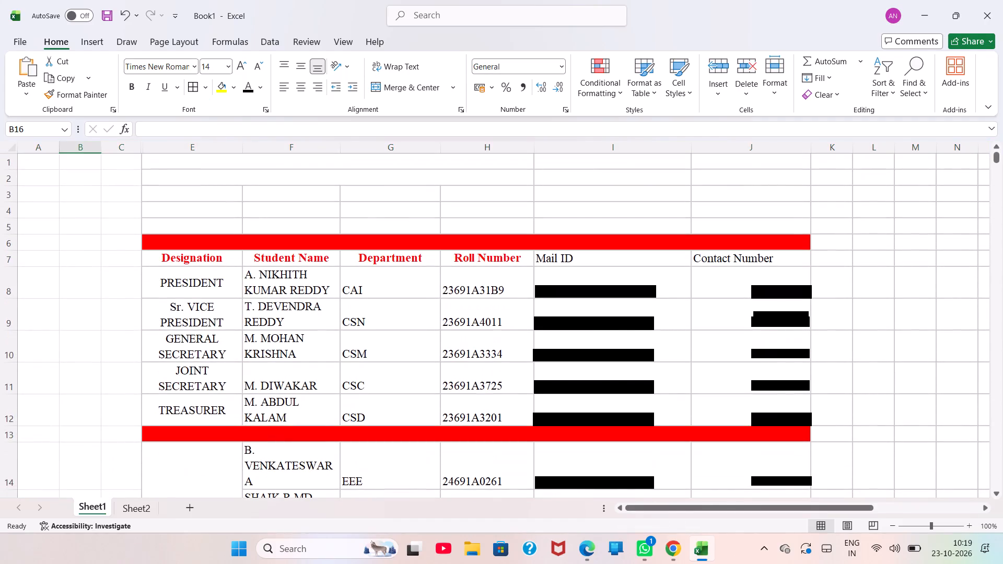
{"action": "scroll", "coordinate": [364, 296], "scroll_direction": "up", "scroll_amount": 6}
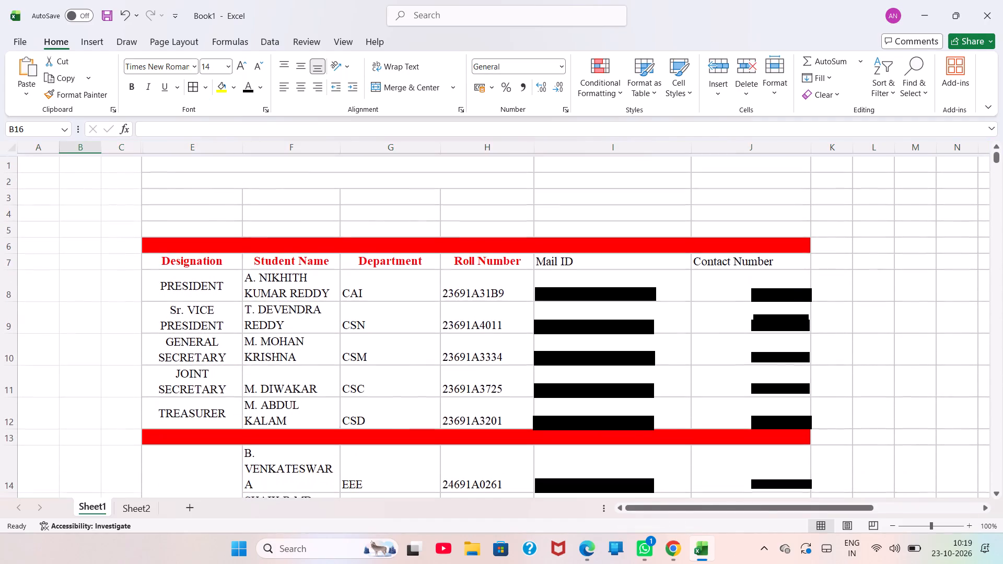
{"action": "scroll", "coordinate": [364, 296], "scroll_direction": "up", "scroll_amount": 4}
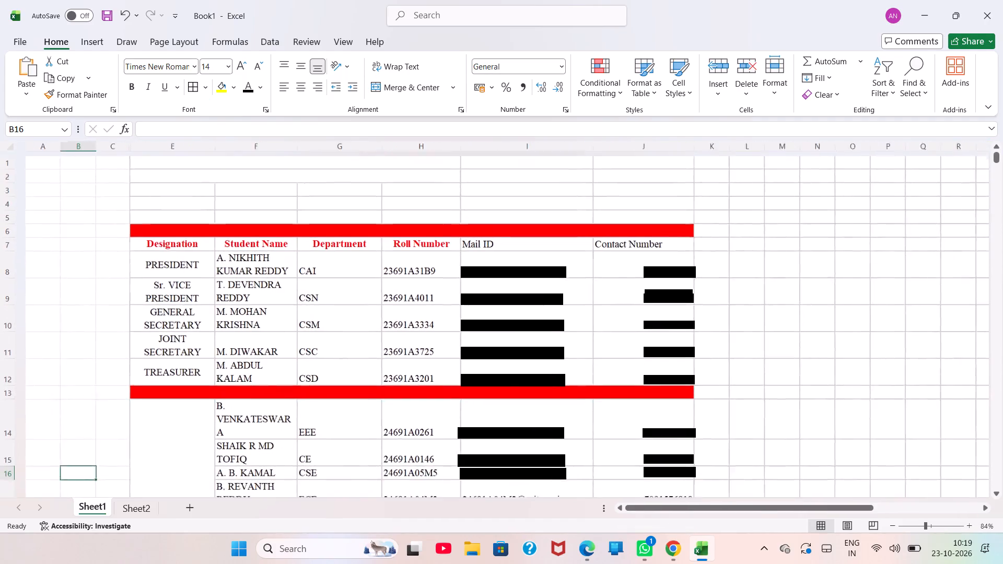
{"action": "scroll", "coordinate": [364, 296], "scroll_direction": "up", "scroll_amount": 4}
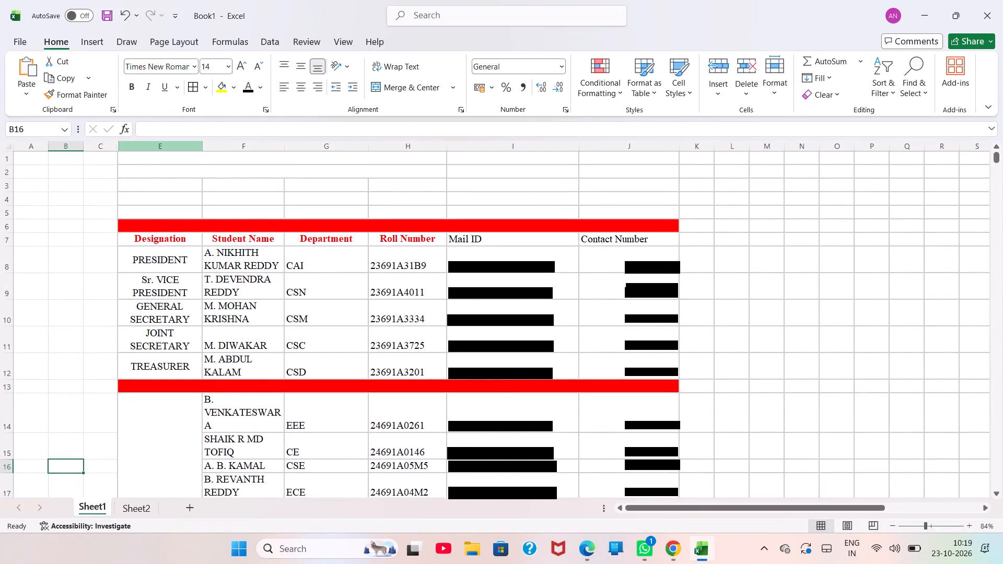
{"action": "scroll", "coordinate": [212, 179], "scroll_direction": "up", "scroll_amount": 2}
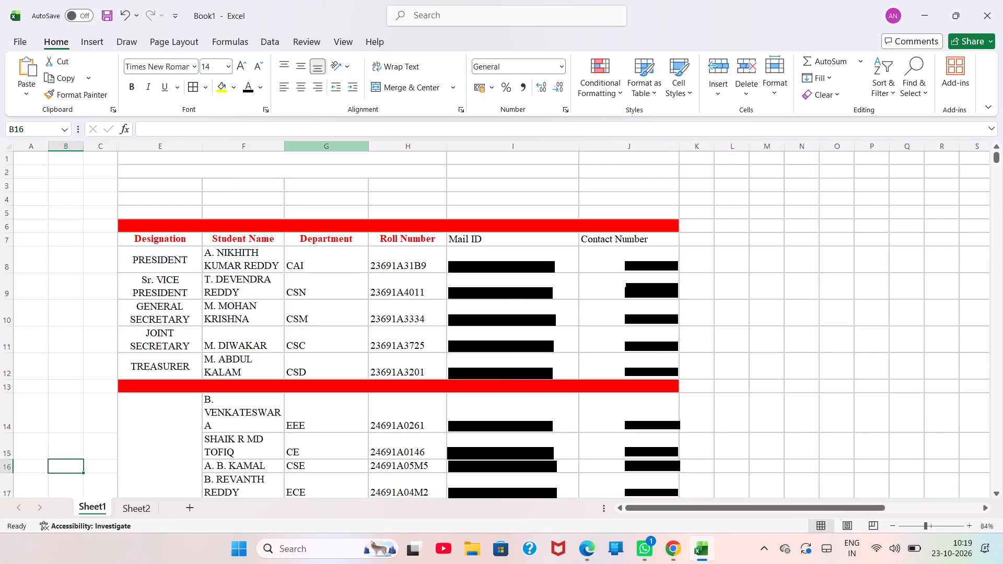
{"action": "left_click_drag", "start_coordinate": [204, 144], "coordinate": [216, 144]}
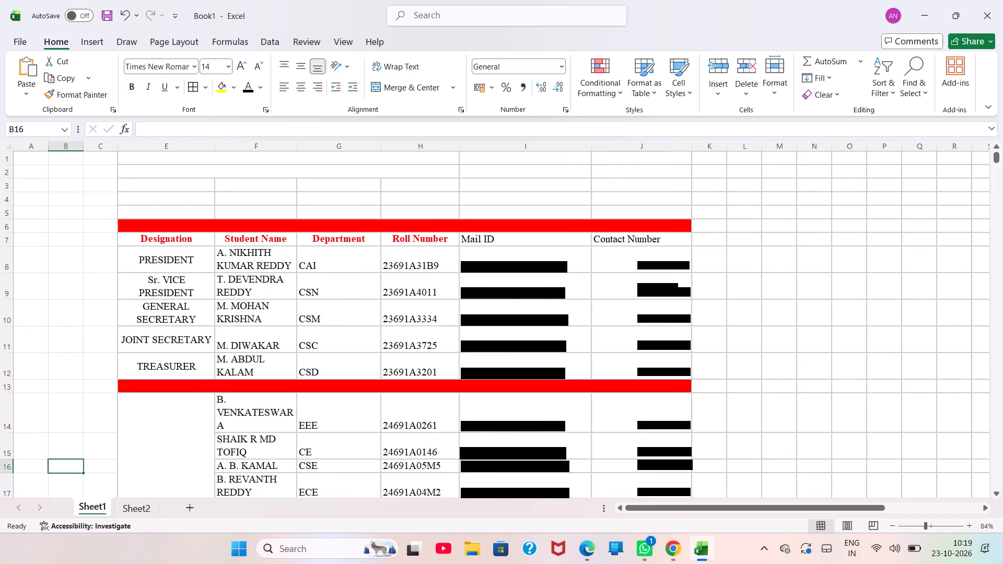
{"action": "left_click_drag", "start_coordinate": [296, 145], "coordinate": [309, 144]}
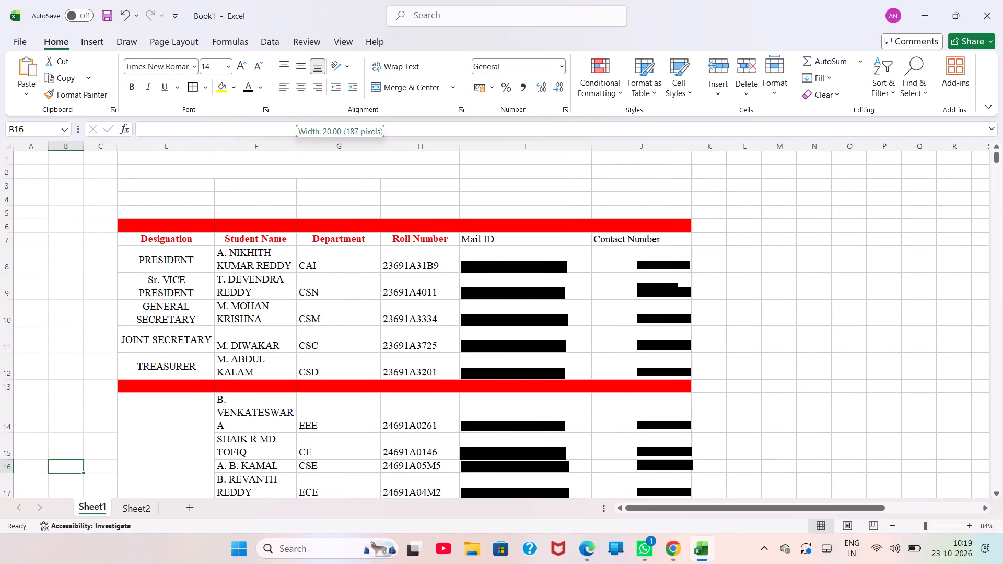
{"action": "left_click_drag", "start_coordinate": [309, 144], "coordinate": [331, 141]}
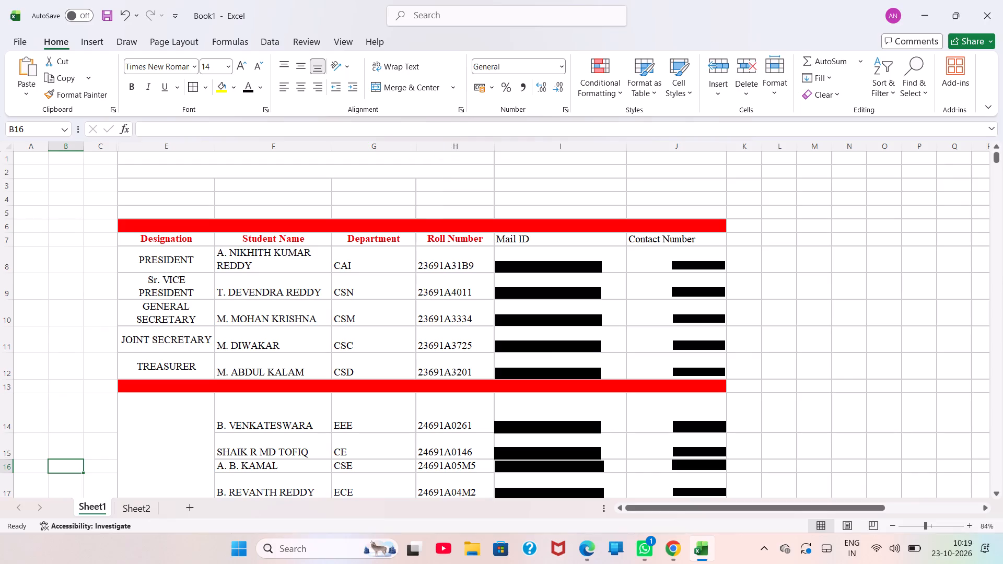
{"action": "left_click_drag", "start_coordinate": [415, 147], "coordinate": [411, 147]}
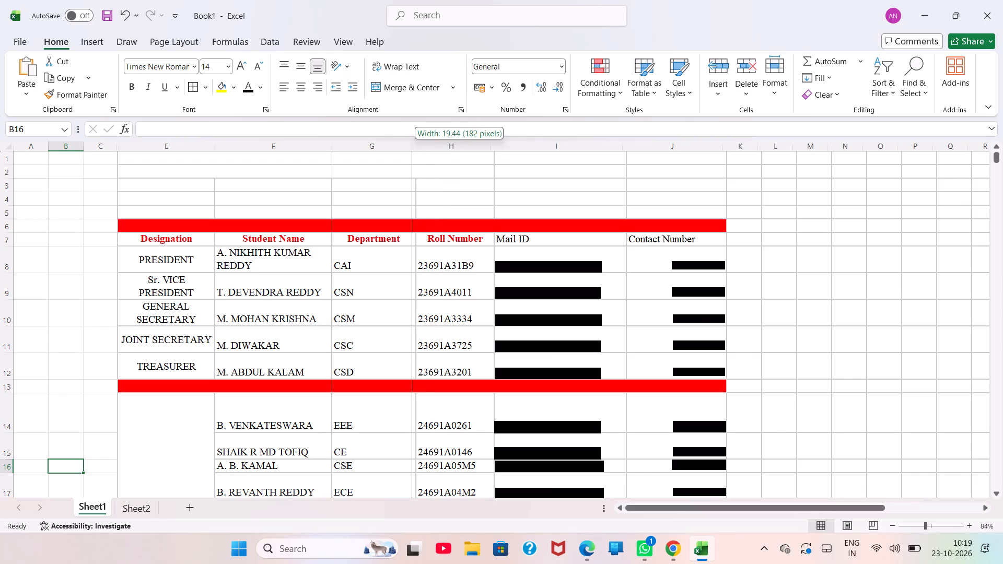
{"action": "left_click_drag", "start_coordinate": [411, 147], "coordinate": [409, 147]}
Widen the Student Name column further to about 36 so the full names fit on one line.
{"action": "scroll", "coordinate": [491, 255], "scroll_direction": "down", "scroll_amount": 3}
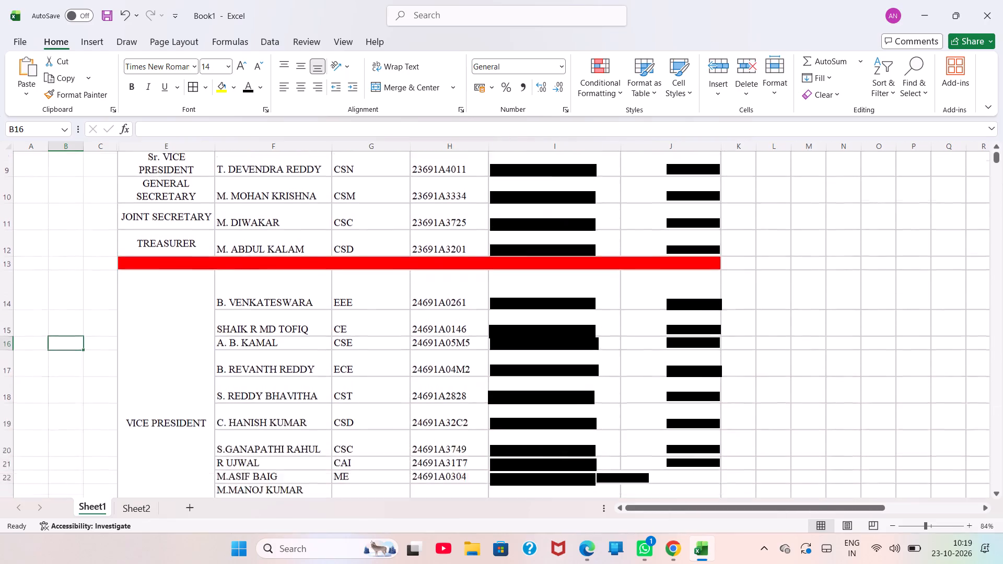
{"action": "scroll", "coordinate": [491, 255], "scroll_direction": "down", "scroll_amount": 1}
{"action": "scroll", "coordinate": [491, 255], "scroll_direction": "up", "scroll_amount": 1}
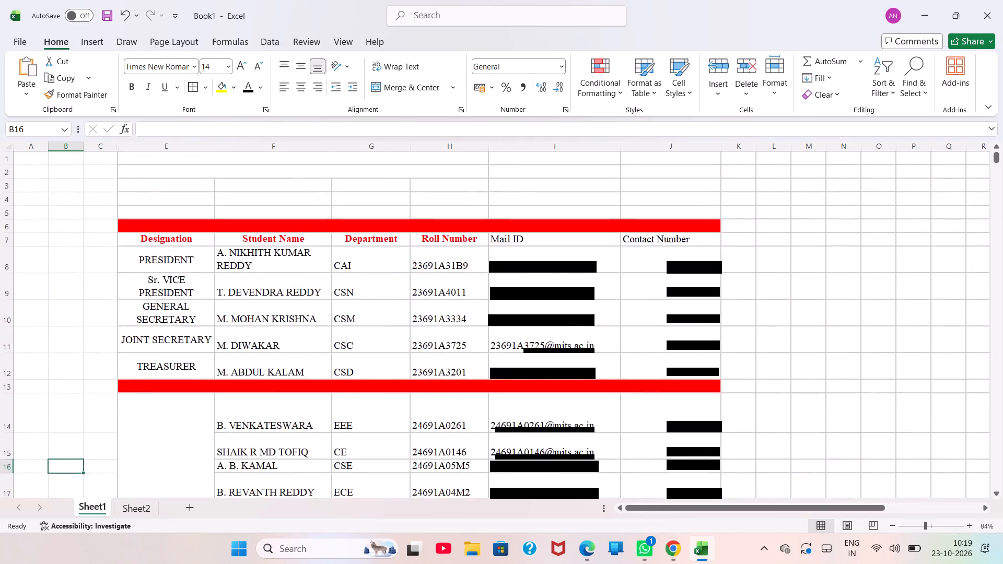
{"action": "left_click_drag", "start_coordinate": [328, 146], "coordinate": [356, 148]}
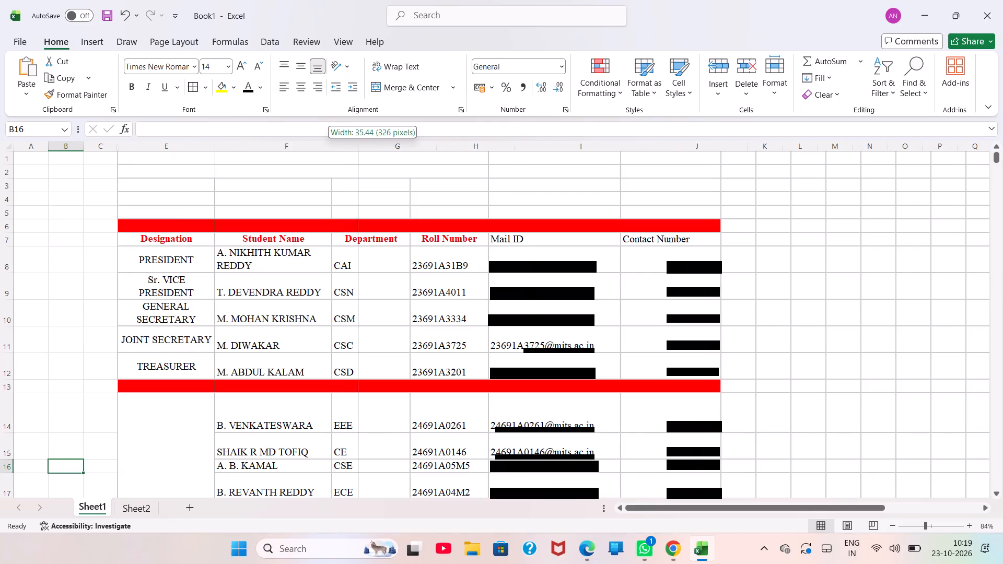
{"action": "left_click_drag", "start_coordinate": [356, 148], "coordinate": [357, 147]}
Reduce the height of row 20, the CSC entry in the Vice President section, to remove its extra space.
{"action": "scroll", "coordinate": [357, 147], "scroll_direction": "down", "scroll_amount": 4}
{"action": "scroll", "coordinate": [357, 147], "scroll_direction": "up", "scroll_amount": 1}
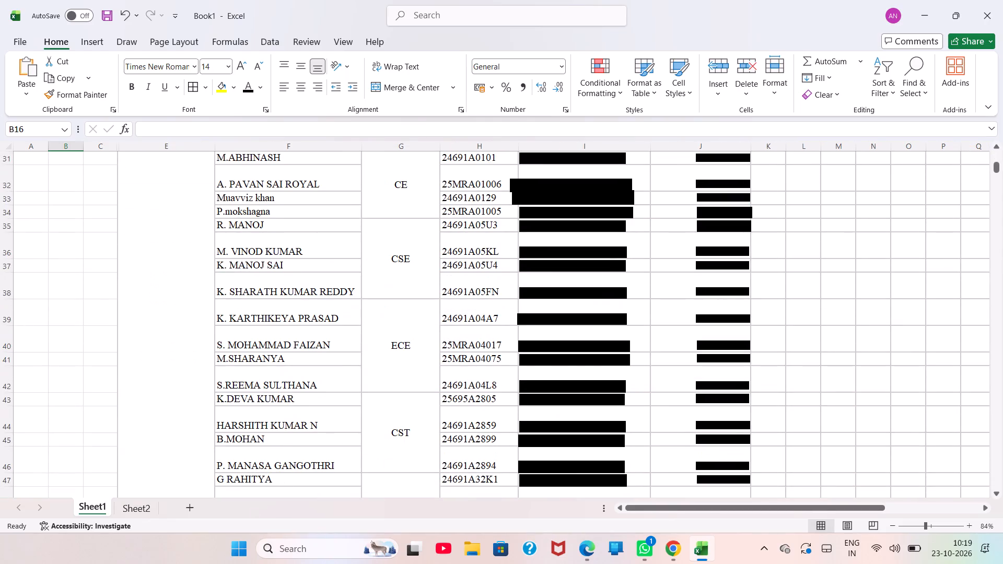
{"action": "scroll", "coordinate": [357, 147], "scroll_direction": "up", "scroll_amount": 3}
{"action": "scroll", "coordinate": [357, 147], "scroll_direction": "down", "scroll_amount": 1}
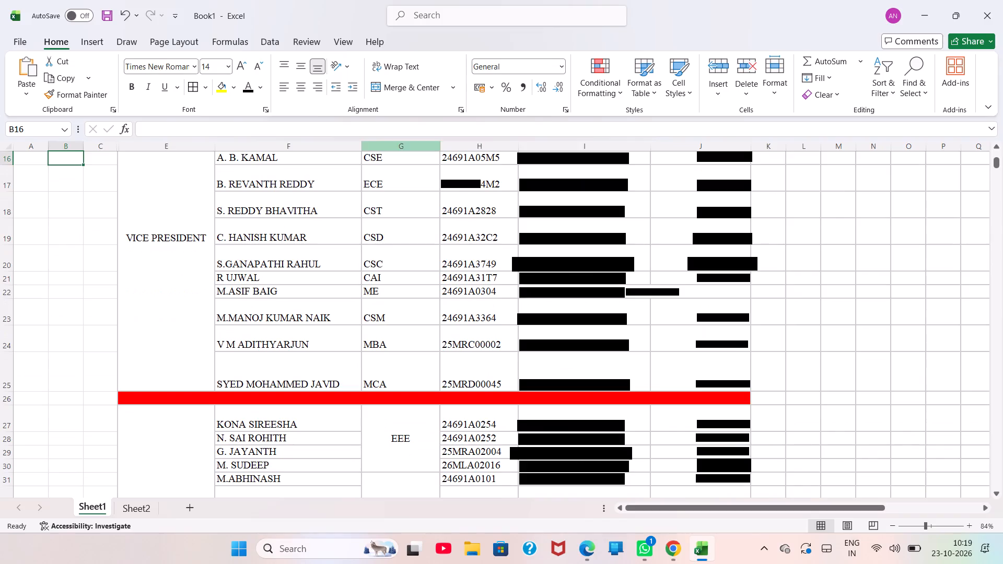
{"action": "left_click", "coordinate": [581, 264]}
{"action": "left_click", "coordinate": [581, 280]}
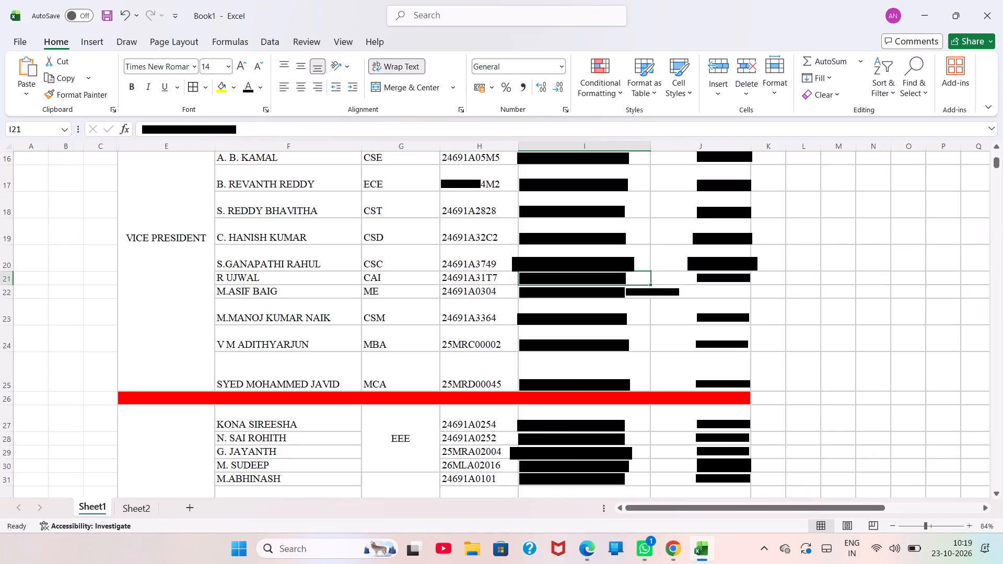
{"action": "left_click", "coordinate": [520, 254]}
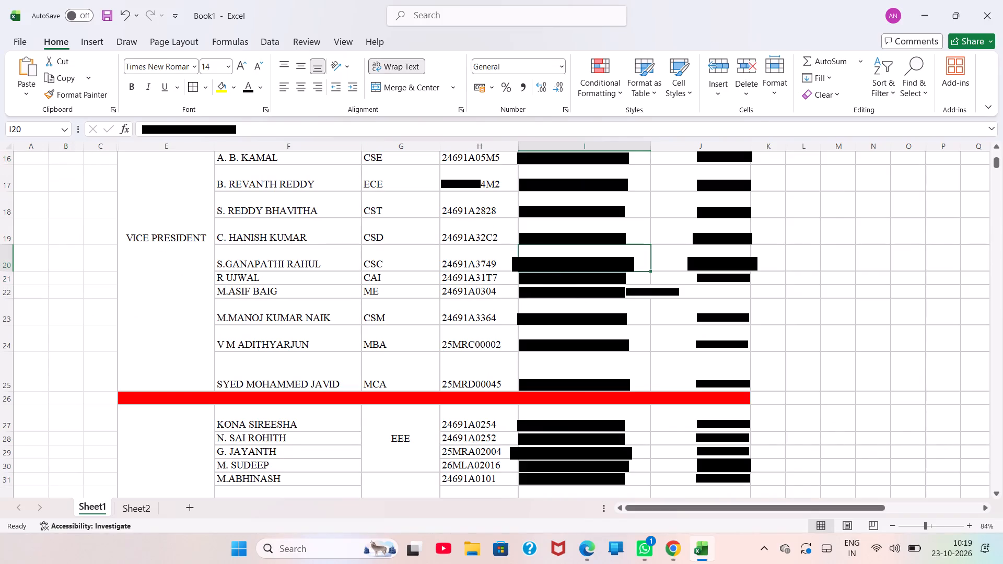
{"action": "left_click", "coordinate": [2, 256]}
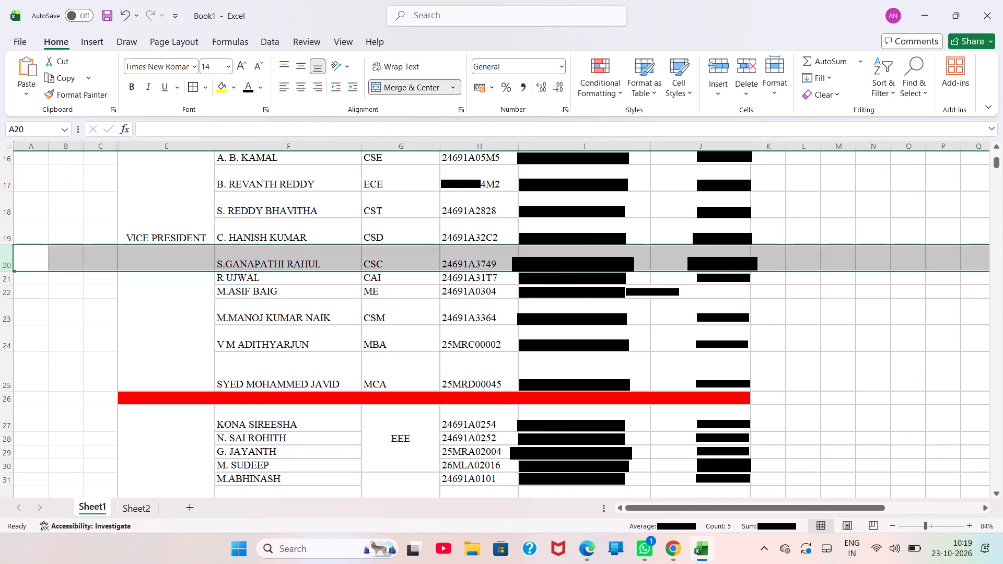
{"action": "left_click_drag", "start_coordinate": [5, 271], "coordinate": [4, 266]}
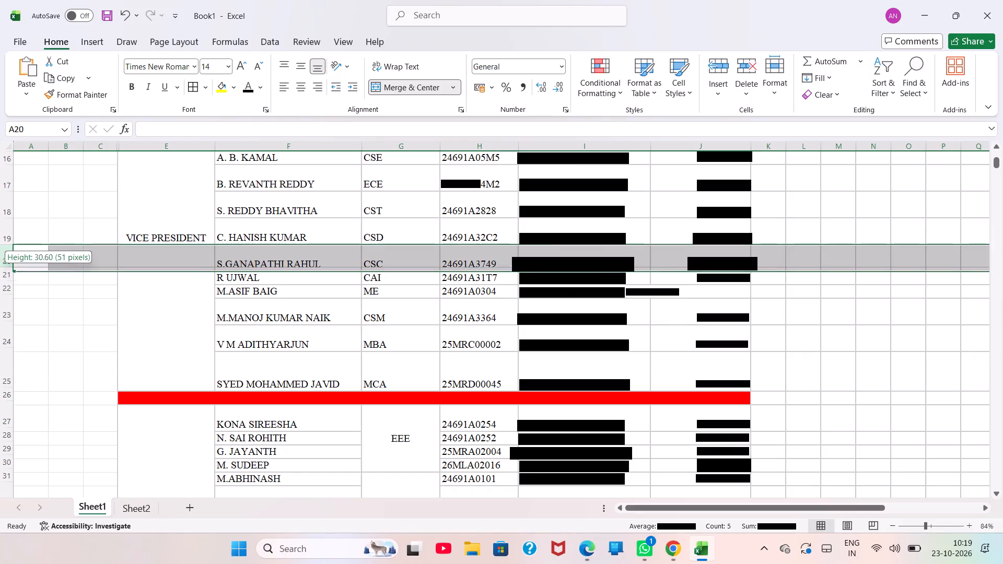
{"action": "left_click_drag", "start_coordinate": [4, 266], "coordinate": [3, 261]}
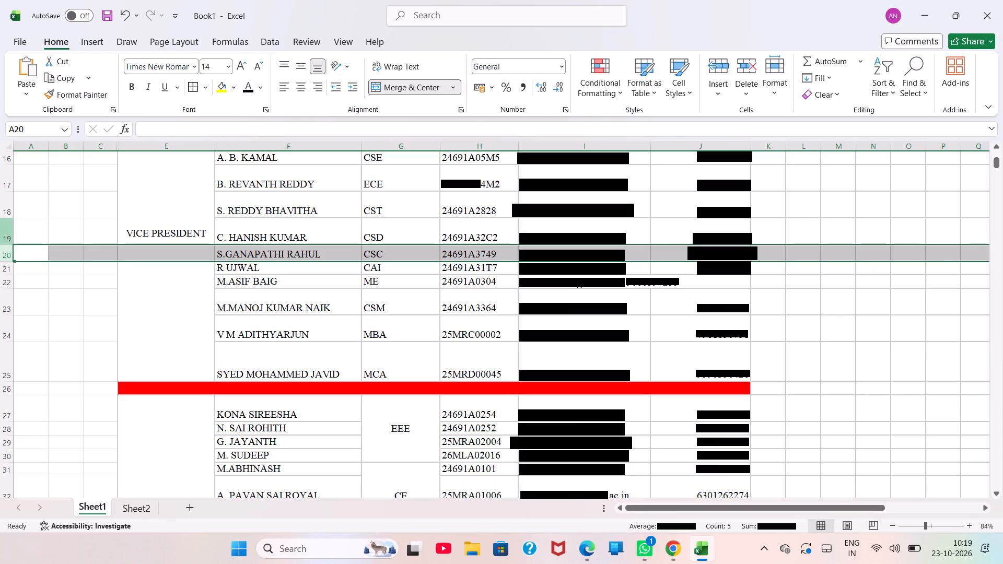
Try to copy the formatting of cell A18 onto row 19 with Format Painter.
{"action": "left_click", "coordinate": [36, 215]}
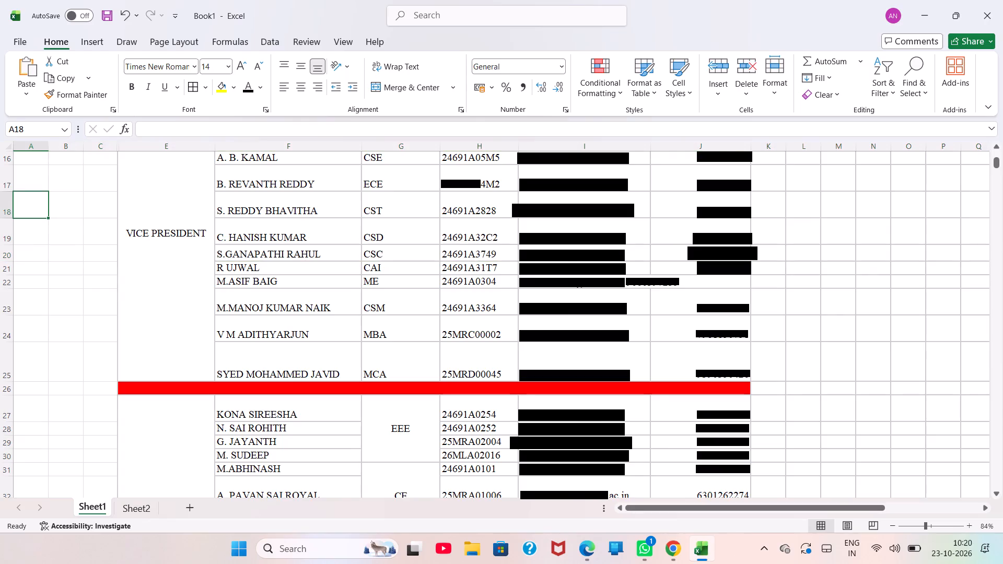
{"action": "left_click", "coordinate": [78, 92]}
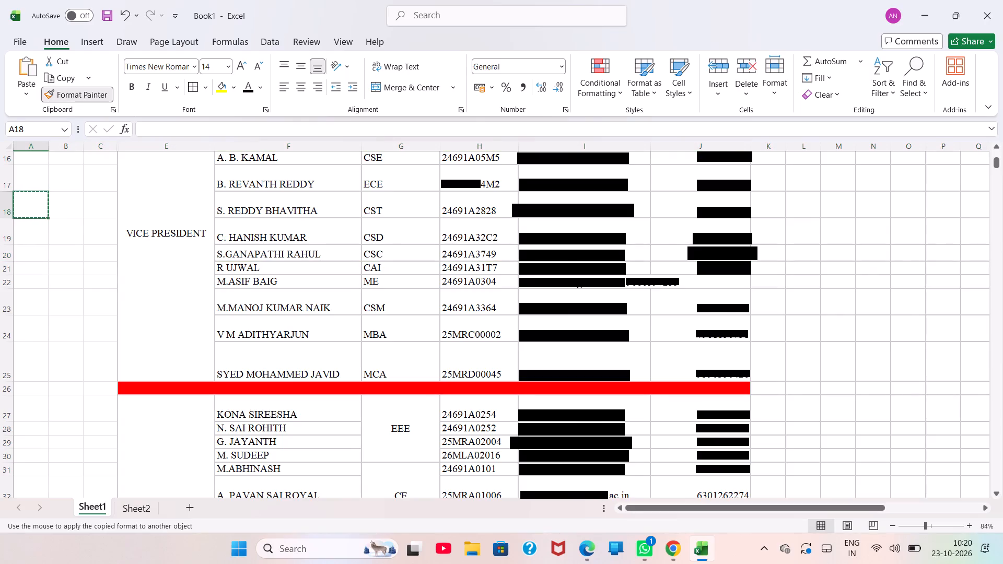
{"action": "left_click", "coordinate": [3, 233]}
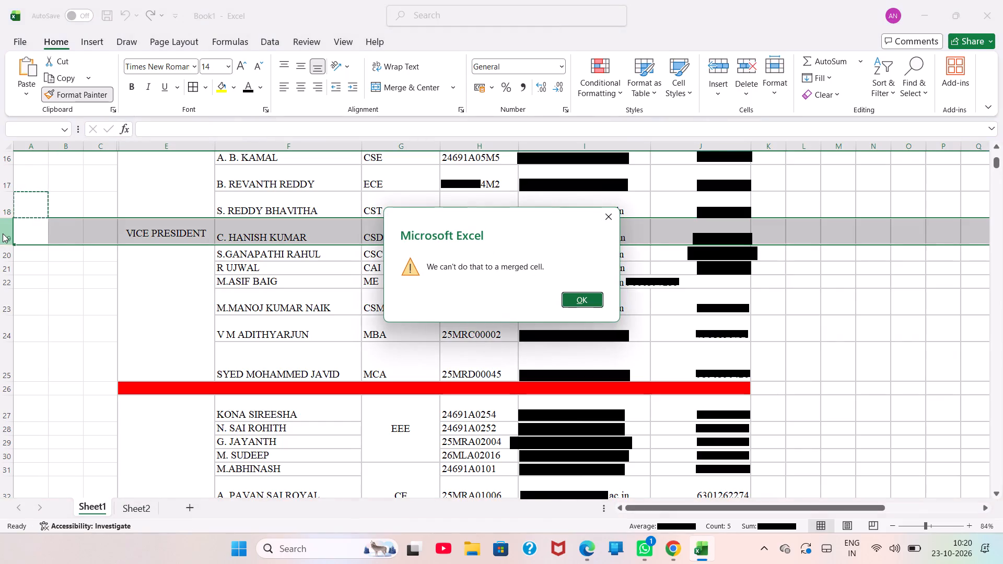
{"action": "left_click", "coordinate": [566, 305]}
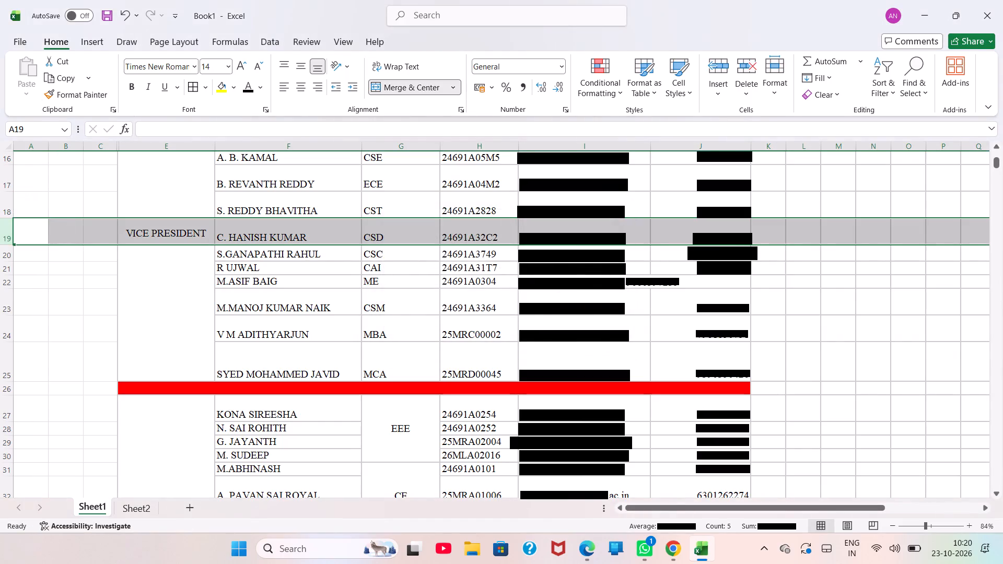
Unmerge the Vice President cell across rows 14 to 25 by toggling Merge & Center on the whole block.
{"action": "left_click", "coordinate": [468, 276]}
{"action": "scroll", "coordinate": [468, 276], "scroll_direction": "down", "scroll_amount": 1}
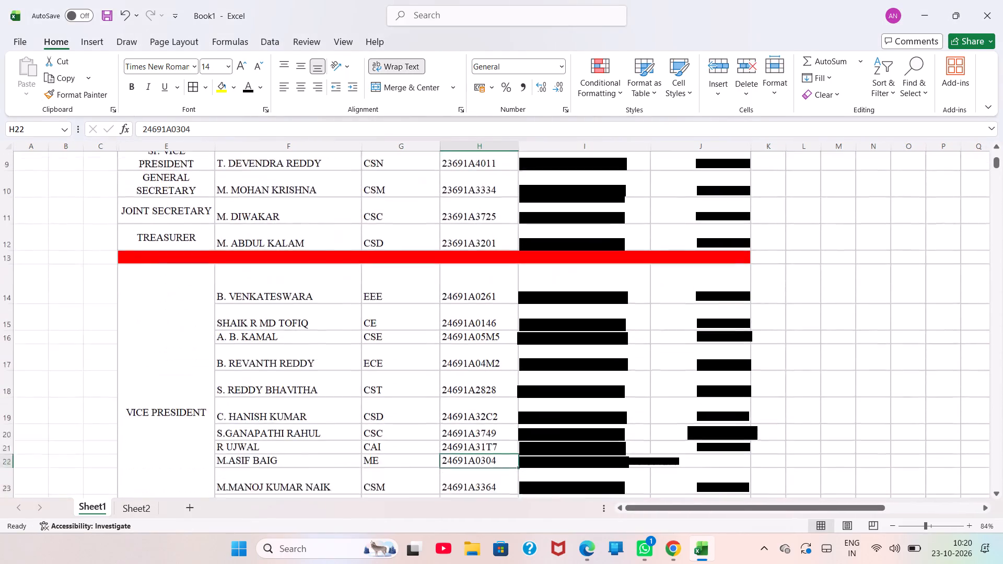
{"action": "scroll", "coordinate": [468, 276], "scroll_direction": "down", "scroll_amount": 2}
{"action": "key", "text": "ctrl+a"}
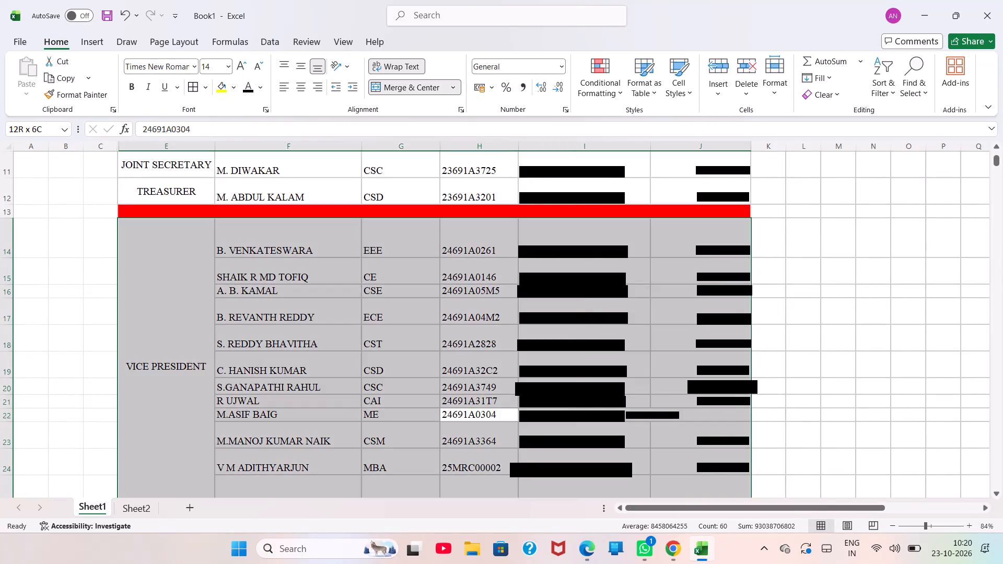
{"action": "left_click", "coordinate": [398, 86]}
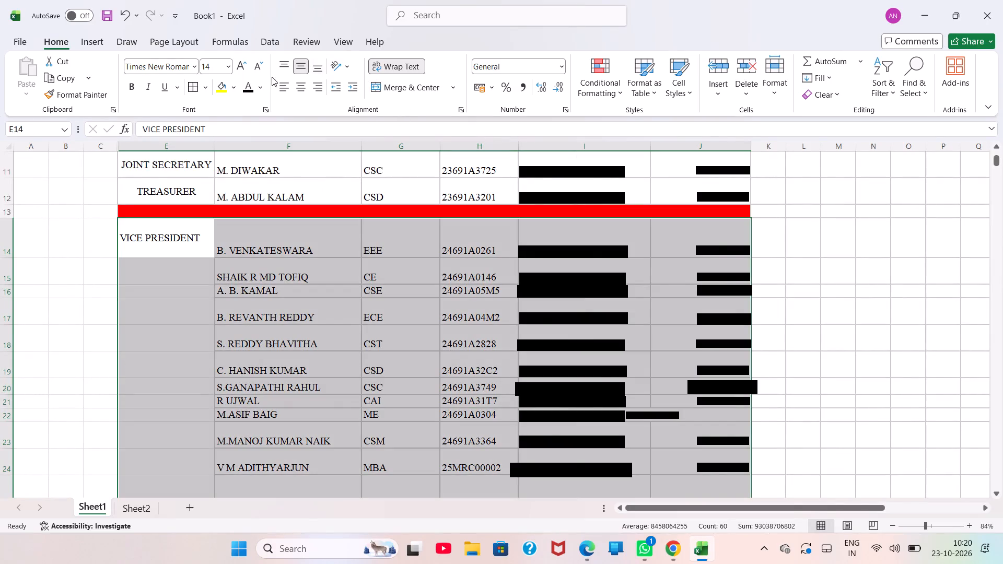
Align the contents of all Sheet1 cells to the vertical middle.
{"action": "left_click", "coordinate": [903, 296]}
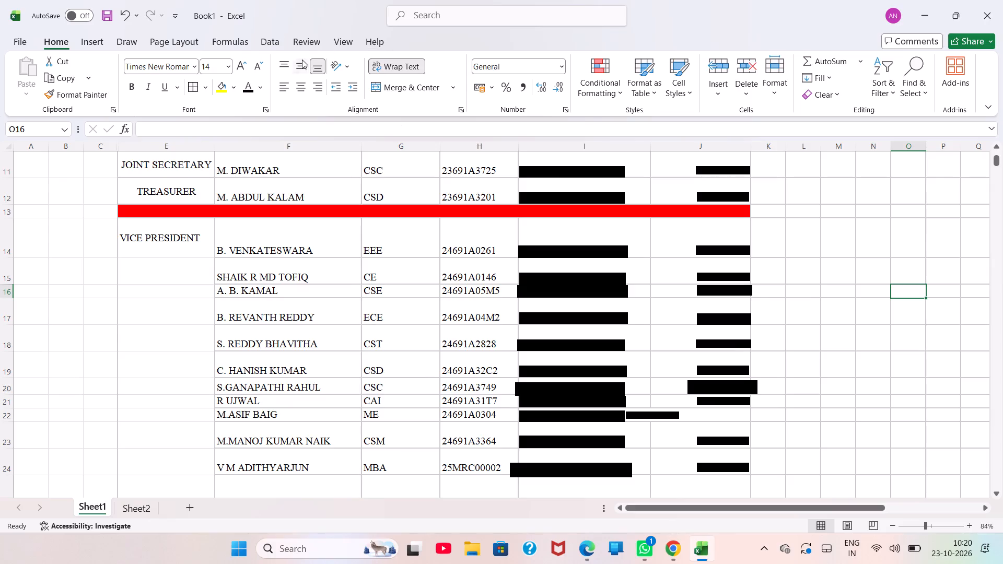
{"action": "key", "text": "ctrl+a"}
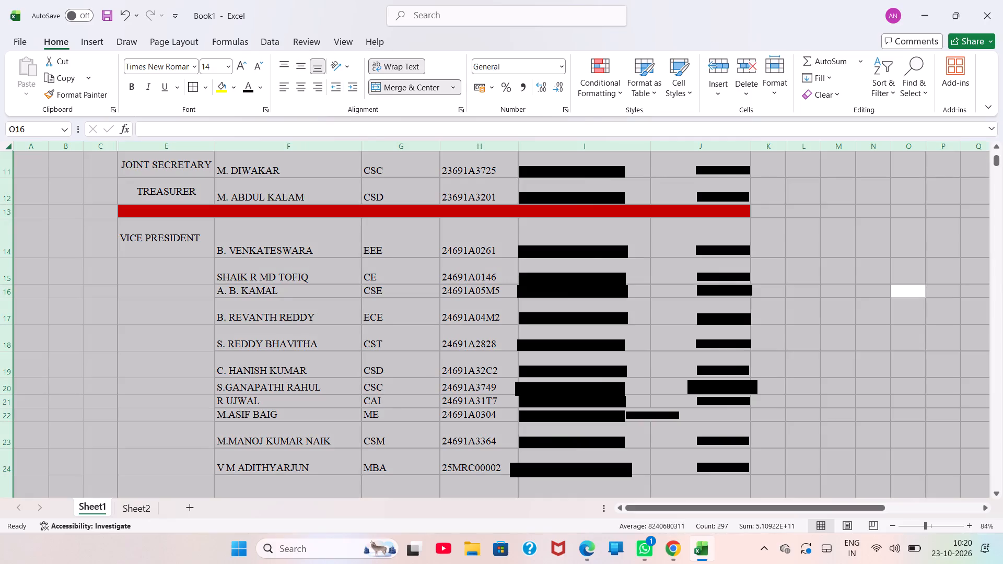
{"action": "left_click", "coordinate": [300, 67]}
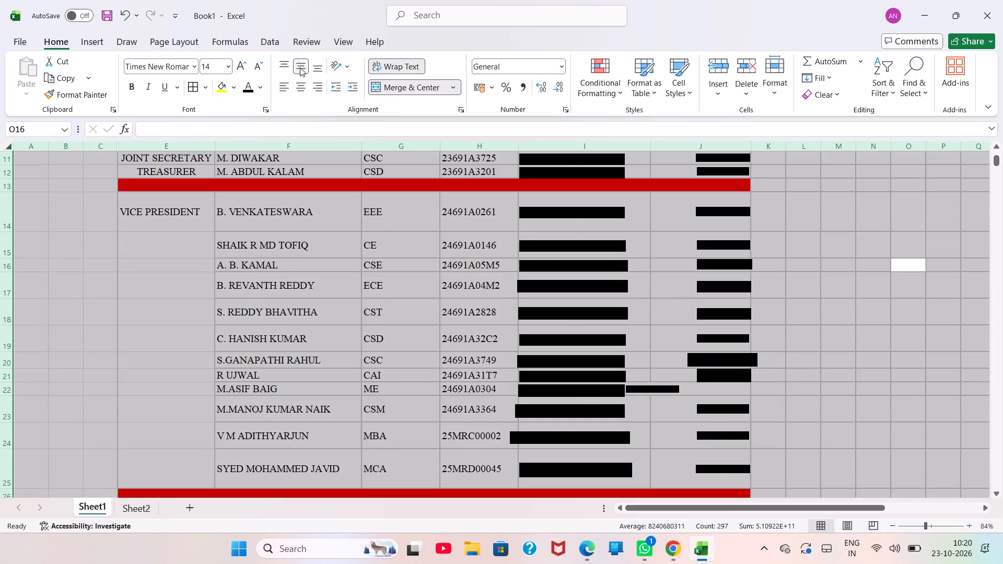
Merge and center the Vice President designation across cells E14 to E25.
{"action": "left_click", "coordinate": [169, 220]}
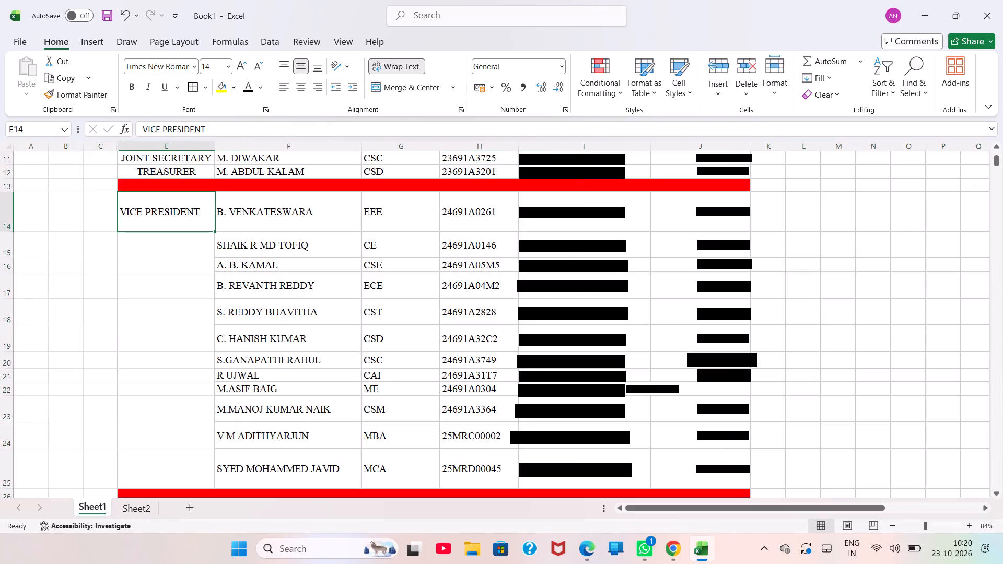
{"action": "left_click_drag", "start_coordinate": [169, 220], "coordinate": [175, 478]}
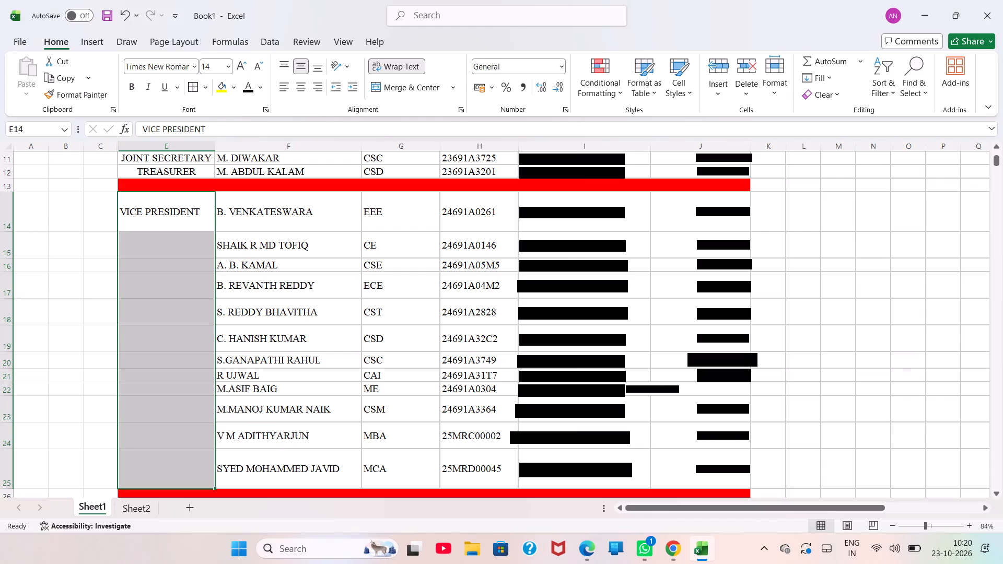
{"action": "left_click", "coordinate": [385, 83]}
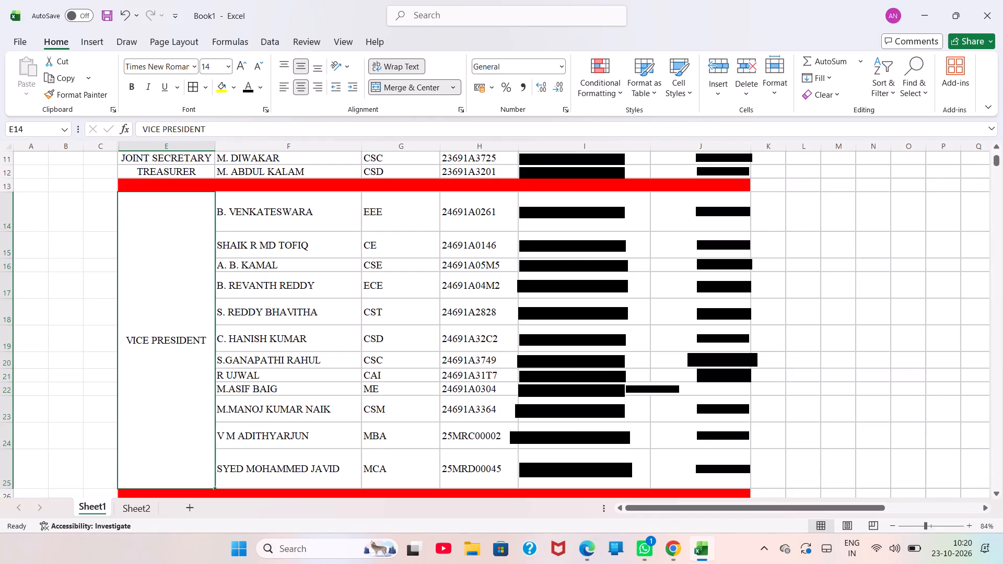
Look over the row heights and alignment throughout the list, from the top designations to the Event Organizer section.
{"action": "scroll", "coordinate": [154, 342], "scroll_direction": "down", "scroll_amount": 10}
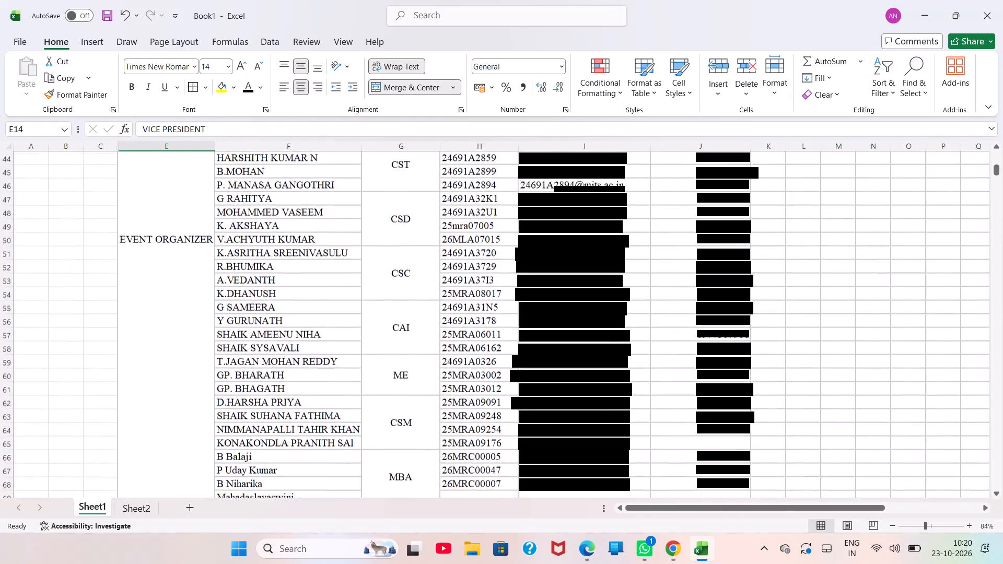
{"action": "scroll", "coordinate": [154, 342], "scroll_direction": "down", "scroll_amount": 1}
{"action": "scroll", "coordinate": [154, 342], "scroll_direction": "up", "scroll_amount": 6}
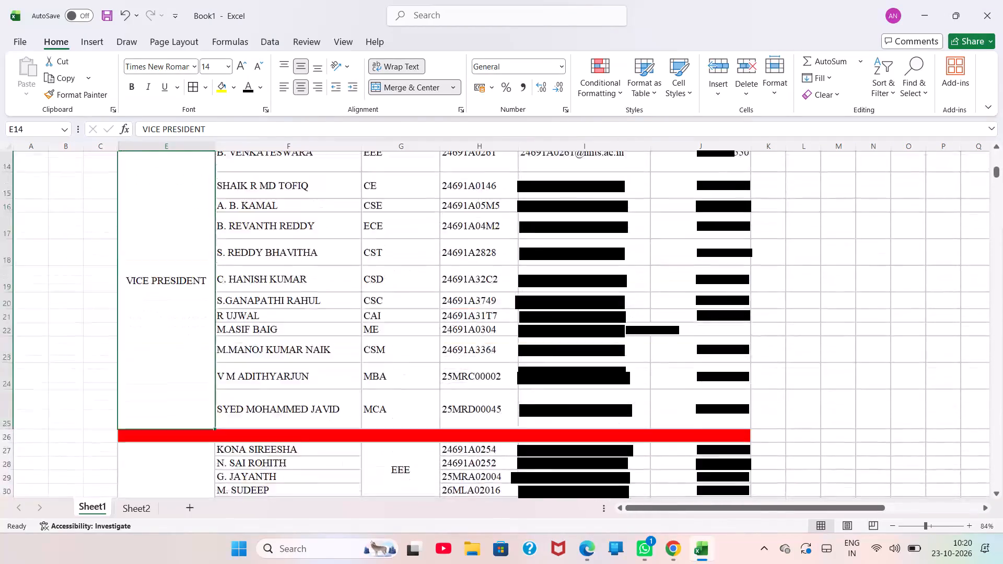
{"action": "scroll", "coordinate": [154, 342], "scroll_direction": "up", "scroll_amount": 1}
{"action": "scroll", "coordinate": [154, 342], "scroll_direction": "down", "scroll_amount": 2}
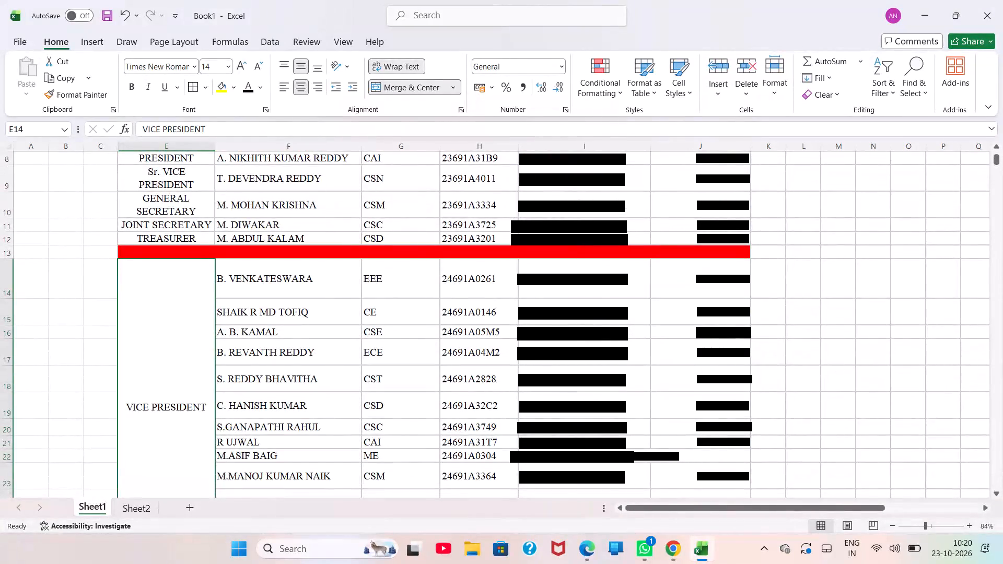
Reduce the heights of rows 14, 15, 17, 18 and 19 so the Vice President entries sit closer together.
{"action": "left_click_drag", "start_coordinate": [19, 281], "coordinate": [2, 298]}
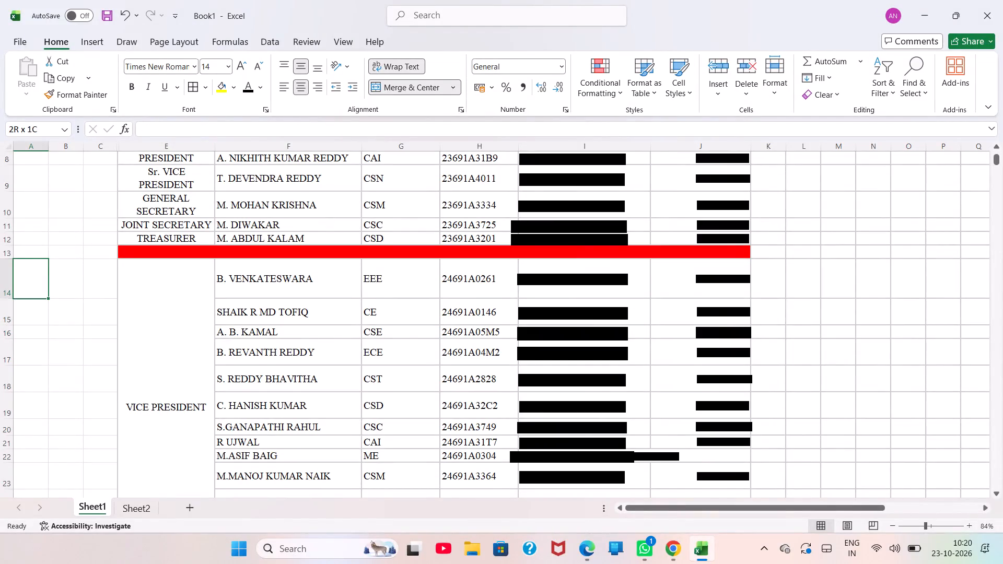
{"action": "left_click_drag", "start_coordinate": [2, 298], "coordinate": [8, 293]}
{"action": "left_click", "coordinate": [9, 294]}
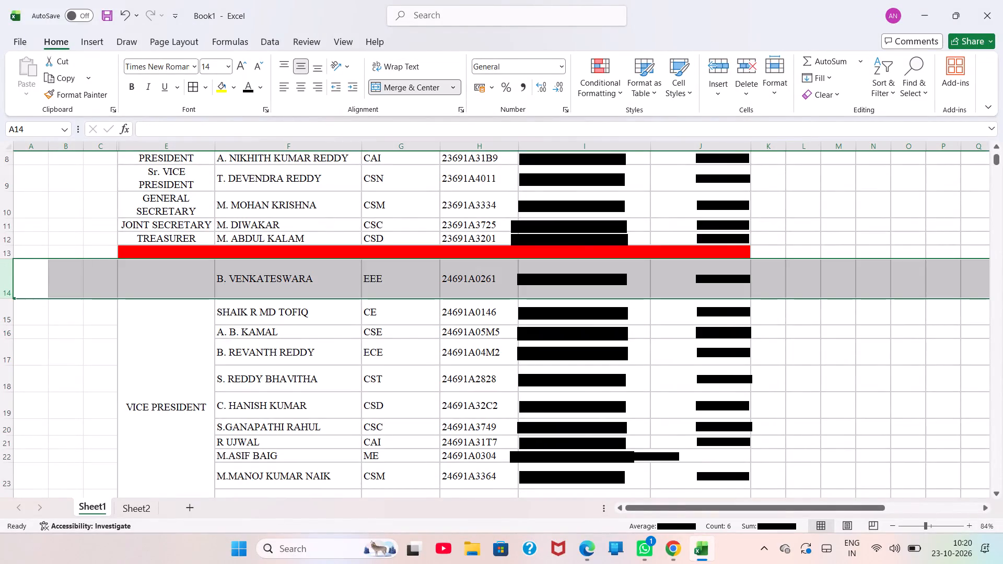
{"action": "left_click_drag", "start_coordinate": [7, 296], "coordinate": [5, 290]}
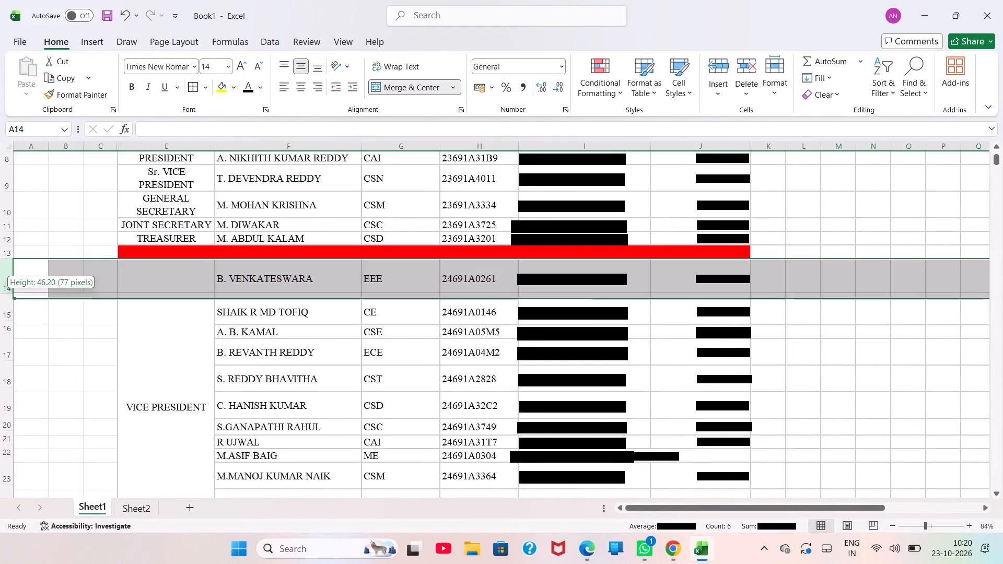
{"action": "left_click_drag", "start_coordinate": [5, 290], "coordinate": [5, 284]}
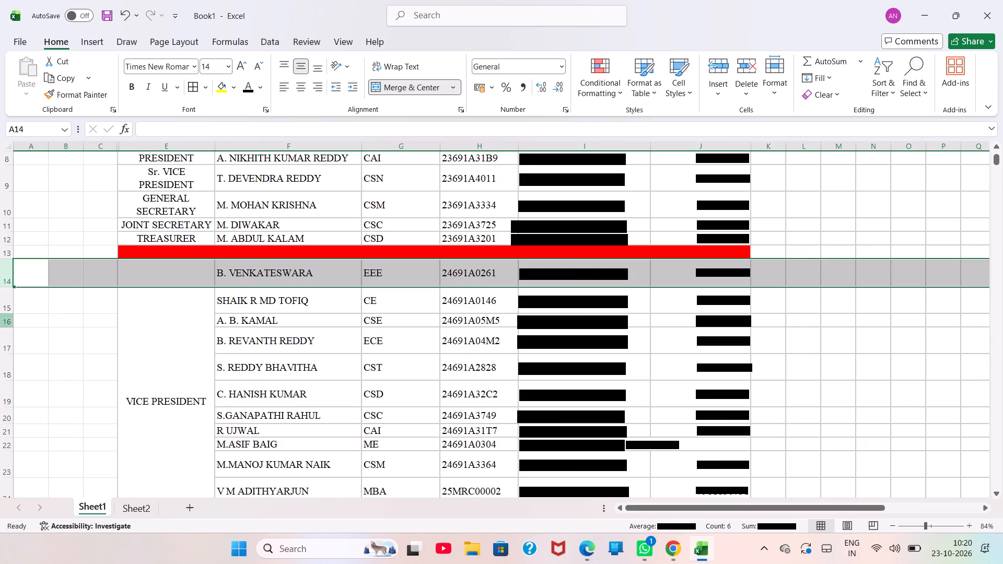
{"action": "left_click", "coordinate": [8, 311]}
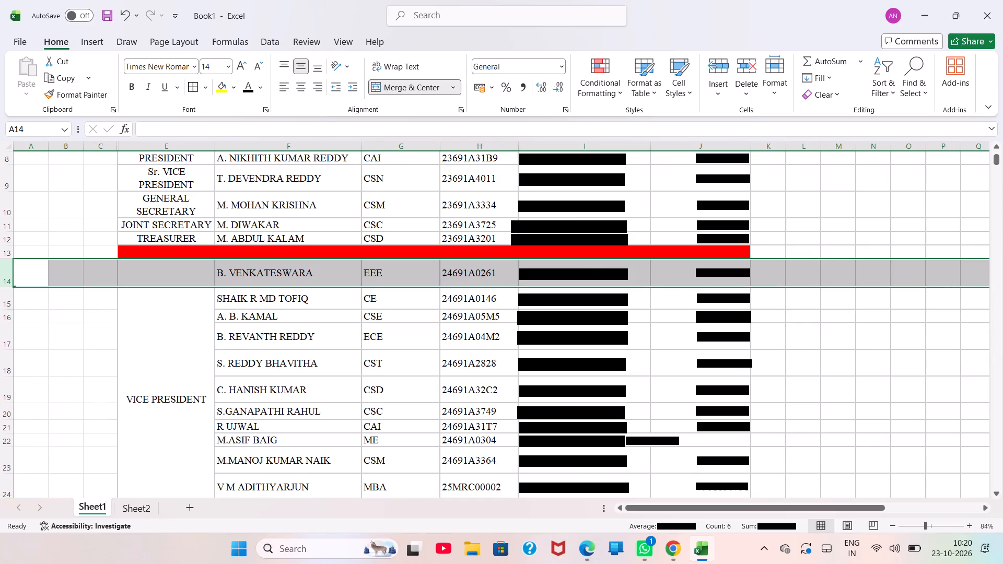
{"action": "left_click_drag", "start_coordinate": [7, 348], "coordinate": [7, 346]}
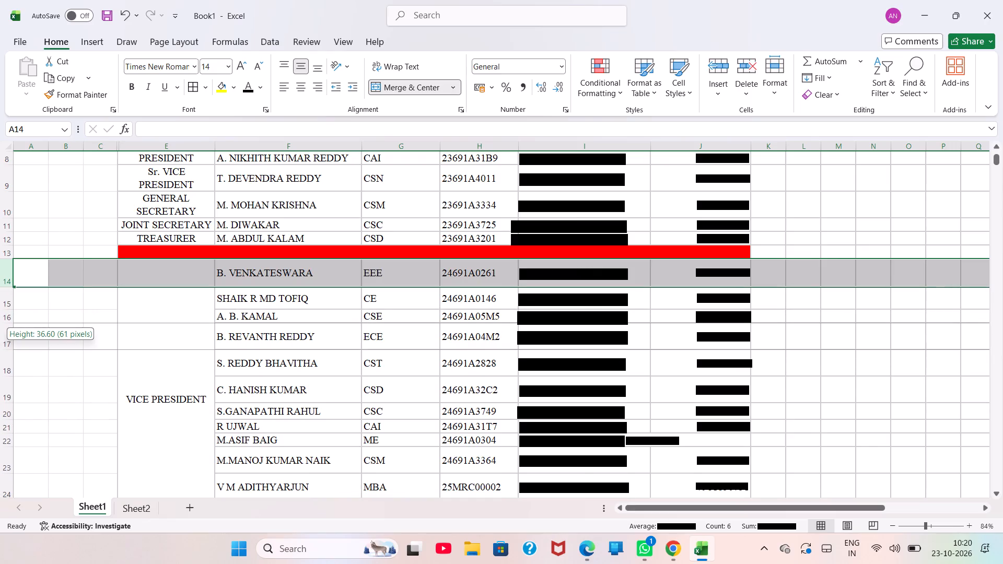
{"action": "left_click_drag", "start_coordinate": [7, 346], "coordinate": [8, 342]}
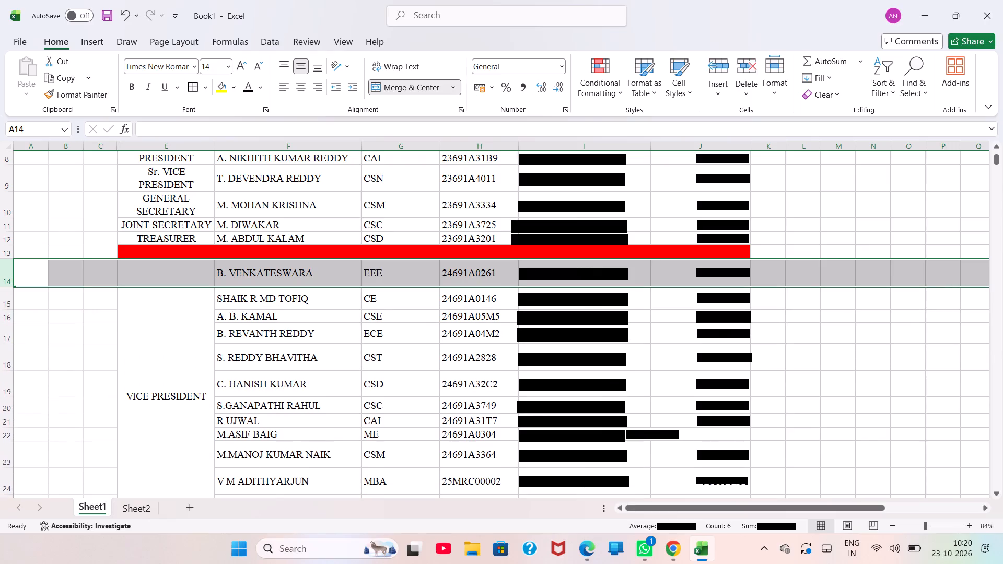
{"action": "left_click_drag", "start_coordinate": [10, 371], "coordinate": [12, 358]}
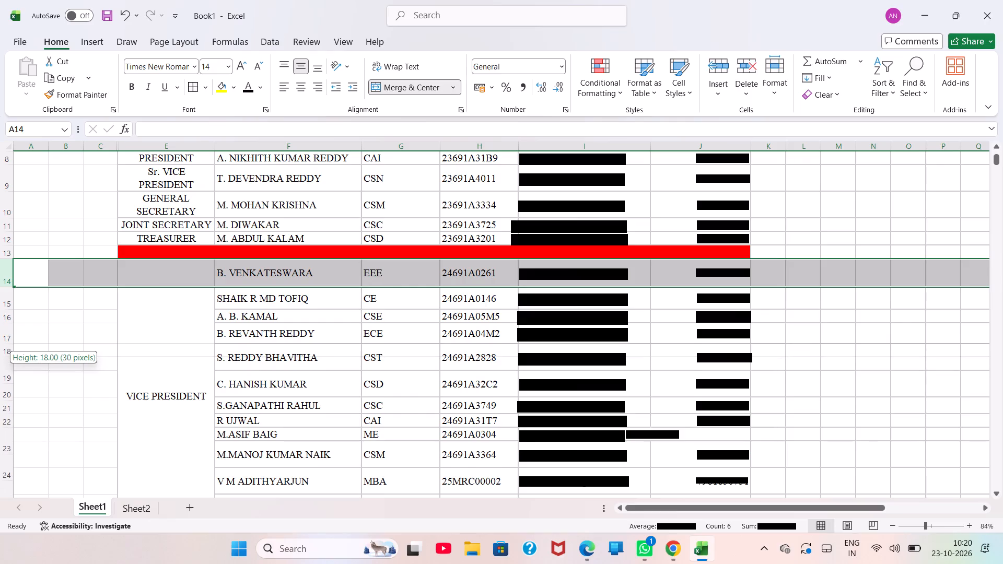
{"action": "left_click_drag", "start_coordinate": [12, 358], "coordinate": [11, 360]}
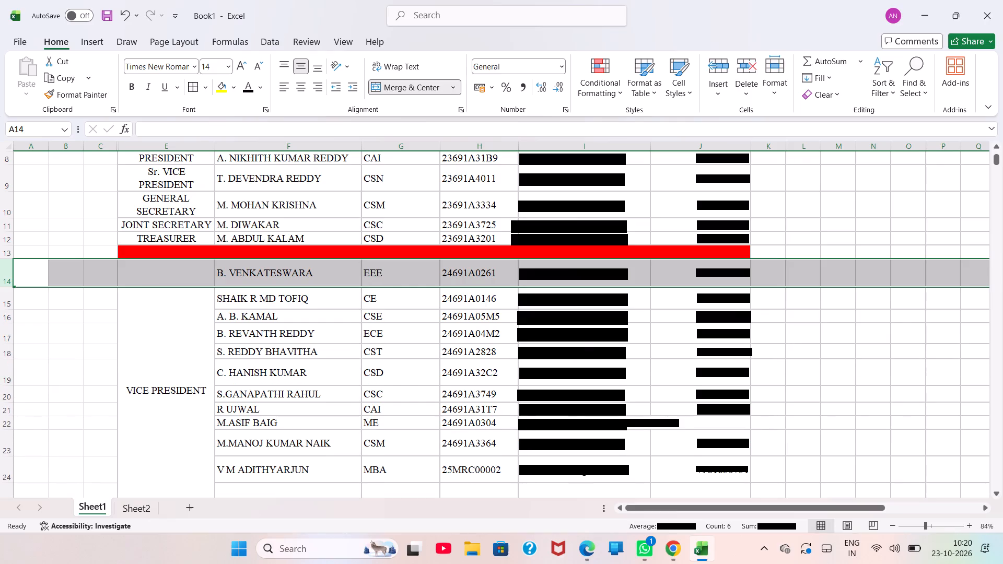
{"action": "left_click_drag", "start_coordinate": [7, 383], "coordinate": [9, 373]}
Reduce the heights of rows 23, 24, 25 and 14 to tighten the remaining tall Vice President entries.
{"action": "scroll", "coordinate": [9, 373], "scroll_direction": "down", "scroll_amount": 1}
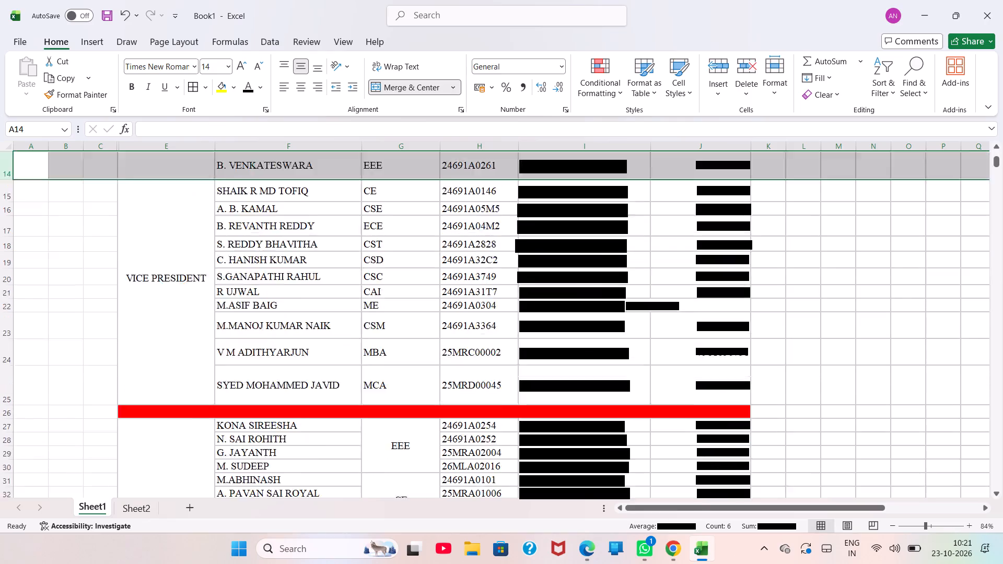
{"action": "scroll", "coordinate": [9, 373], "scroll_direction": "down", "scroll_amount": 1}
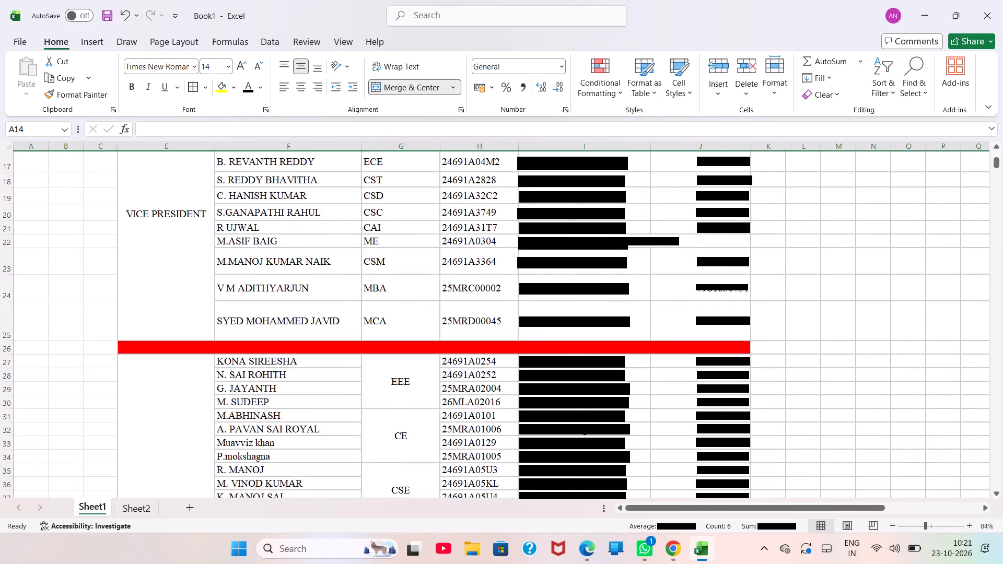
{"action": "left_click_drag", "start_coordinate": [6, 272], "coordinate": [5, 262]}
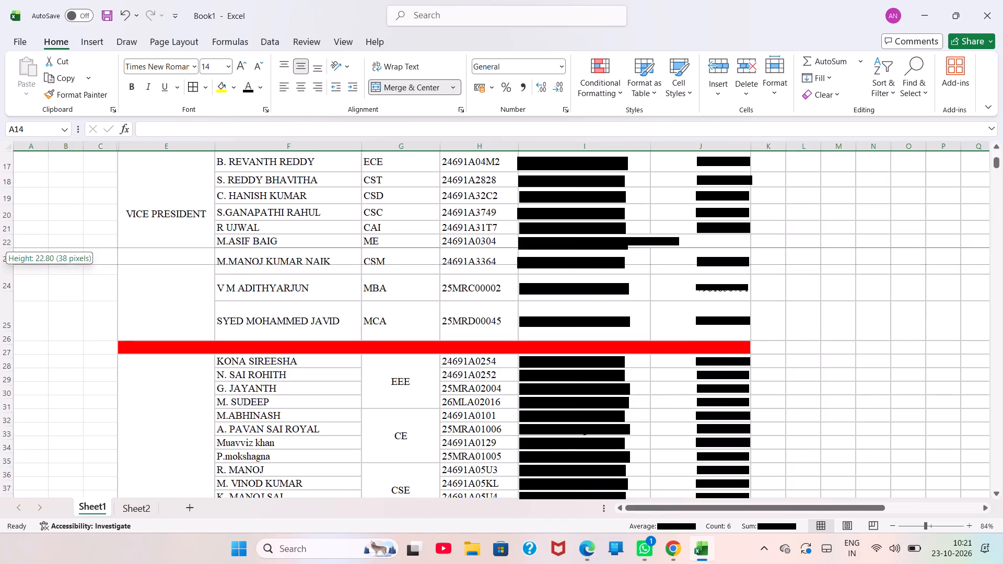
{"action": "left_click_drag", "start_coordinate": [5, 262], "coordinate": [4, 260]}
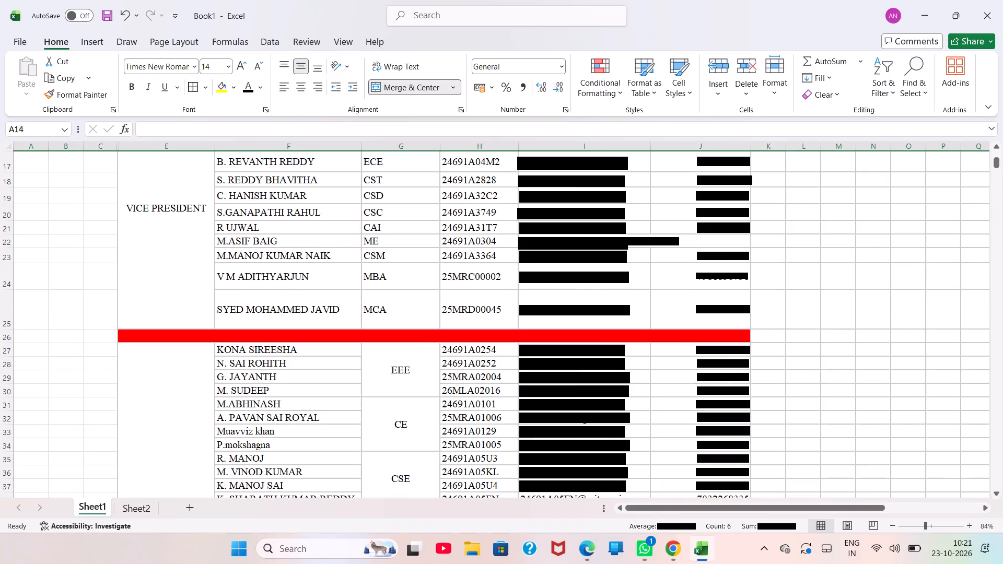
{"action": "left_click_drag", "start_coordinate": [6, 289], "coordinate": [5, 273]}
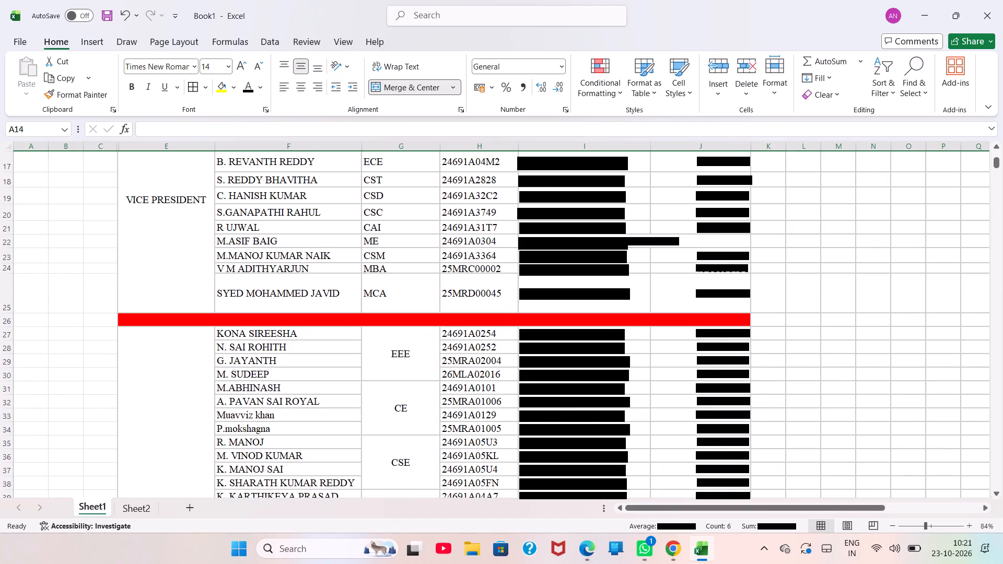
{"action": "left_click_drag", "start_coordinate": [8, 311], "coordinate": [9, 299]}
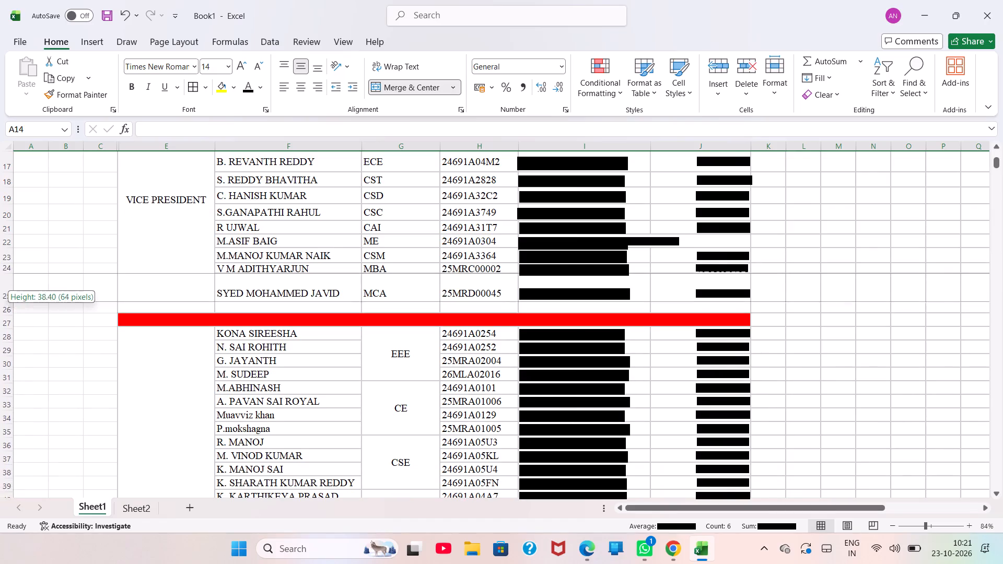
{"action": "left_click_drag", "start_coordinate": [9, 299], "coordinate": [9, 288]}
{"action": "scroll", "coordinate": [9, 288], "scroll_direction": "up", "scroll_amount": 4}
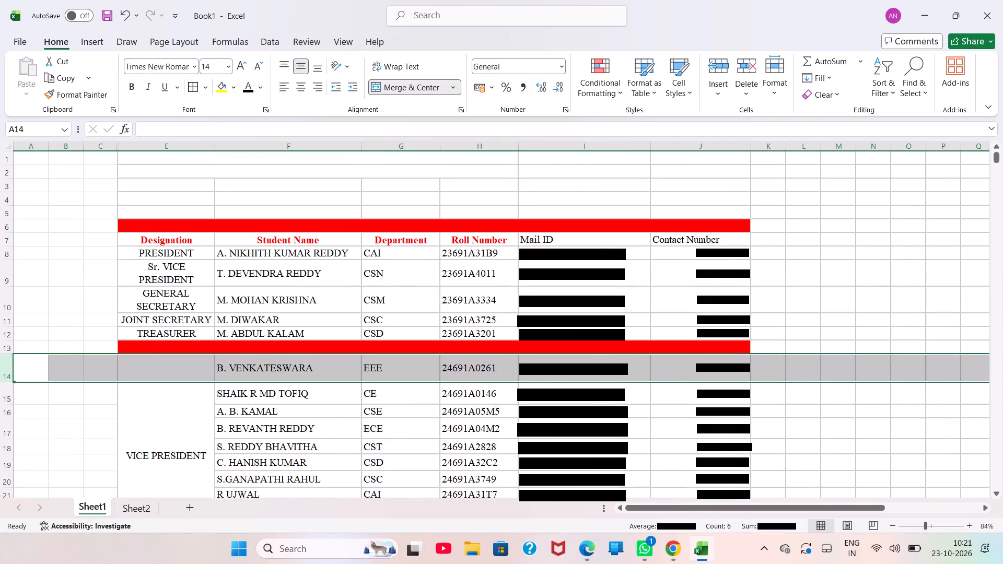
{"action": "scroll", "coordinate": [9, 288], "scroll_direction": "down", "scroll_amount": 1}
{"action": "left_click", "coordinate": [34, 317]}
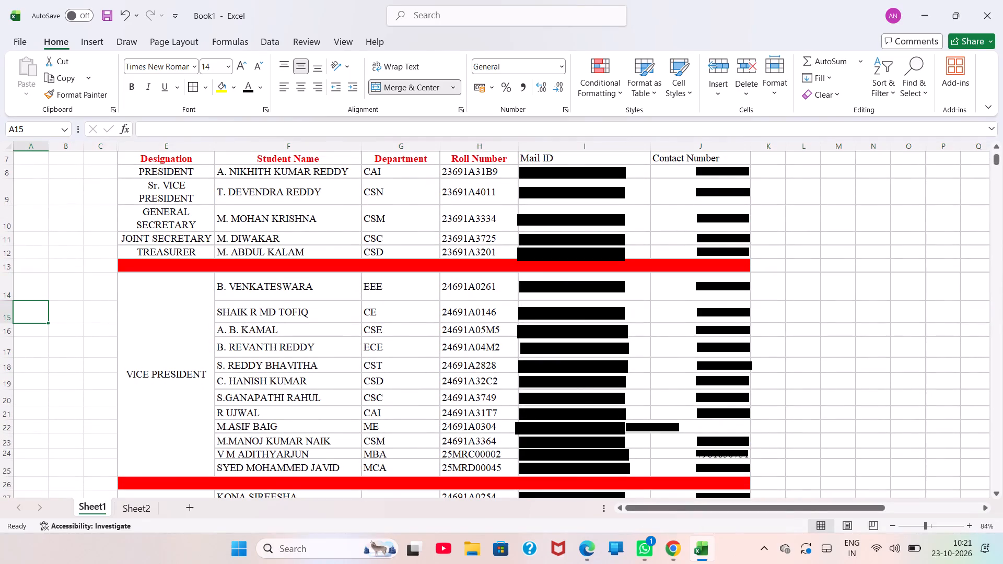
{"action": "left_click_drag", "start_coordinate": [4, 300], "coordinate": [2, 289]}
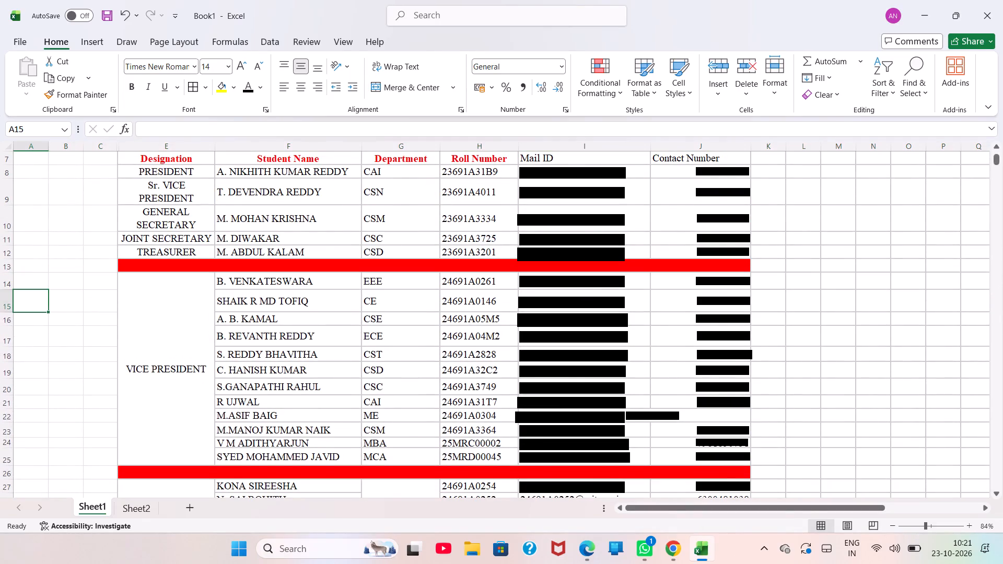
Right-align the empty Contact Number cell J22 in the ME Vice President's row.
{"action": "left_click", "coordinate": [650, 418]}
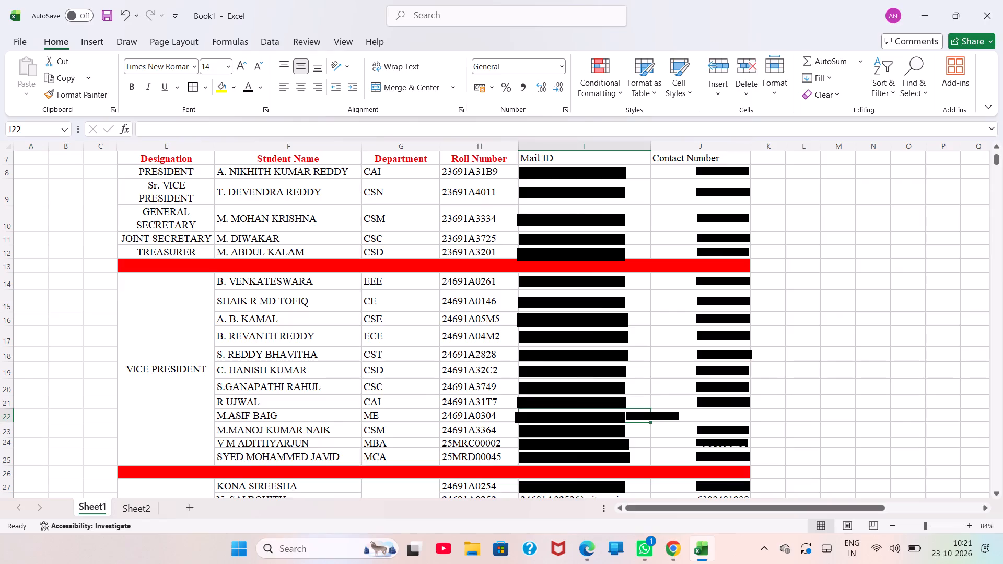
{"action": "left_click", "coordinate": [673, 418]}
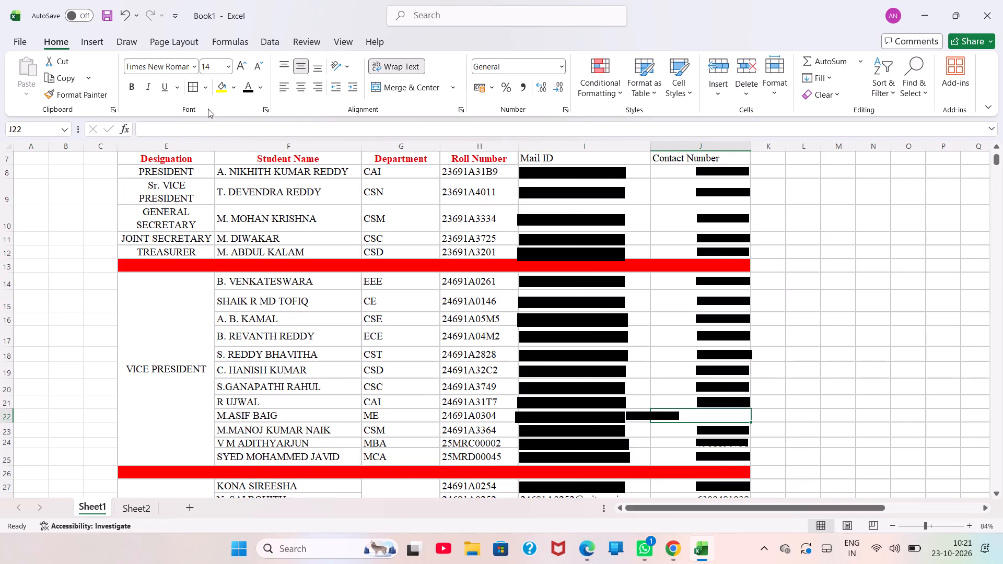
{"action": "left_click", "coordinate": [319, 81]}
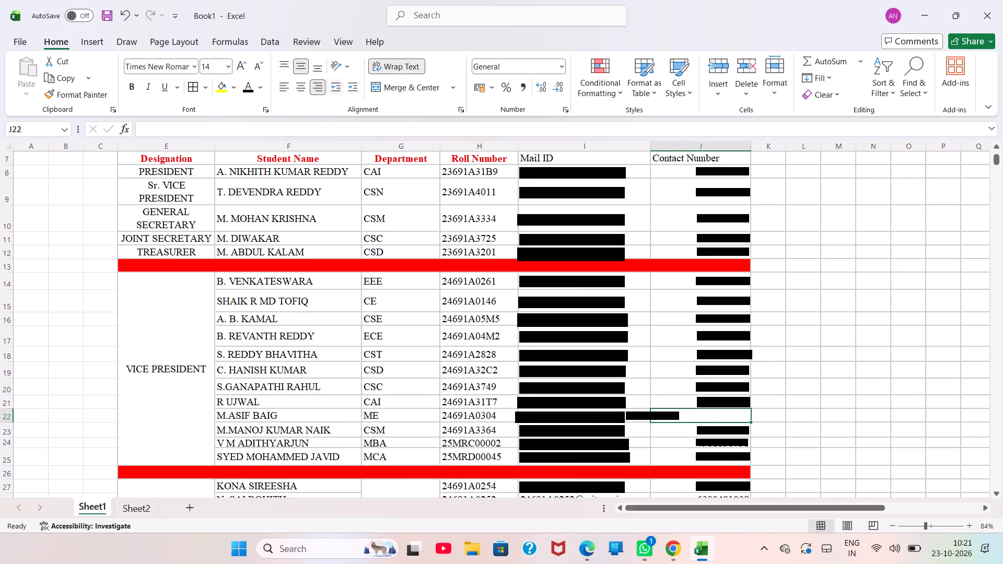
Move the contact number out of the end of Mail ID cell I22 into Contact Number cell J22.
{"action": "left_click", "coordinate": [639, 416]}
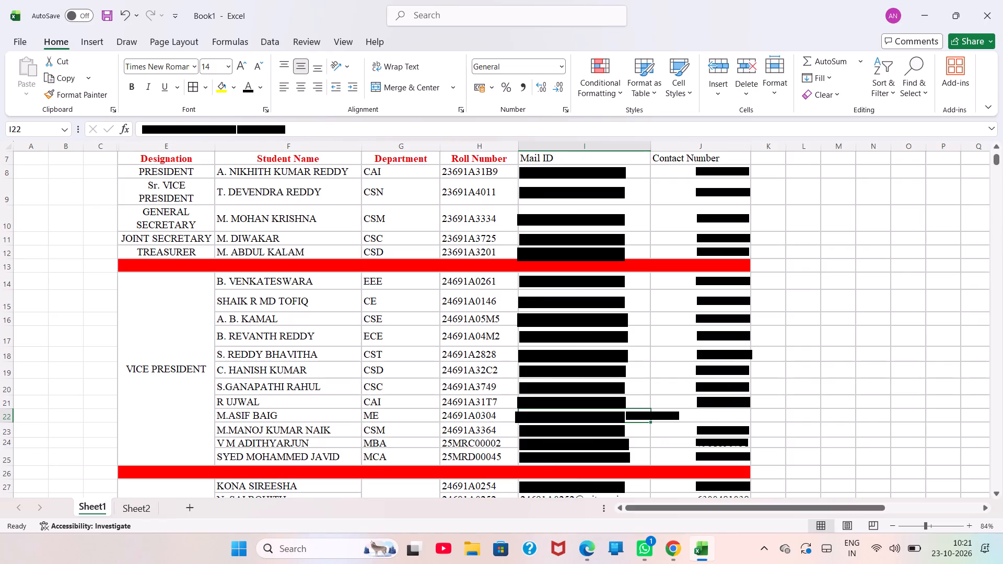
{"action": "left_click_drag", "start_coordinate": [287, 128], "coordinate": [238, 131]}
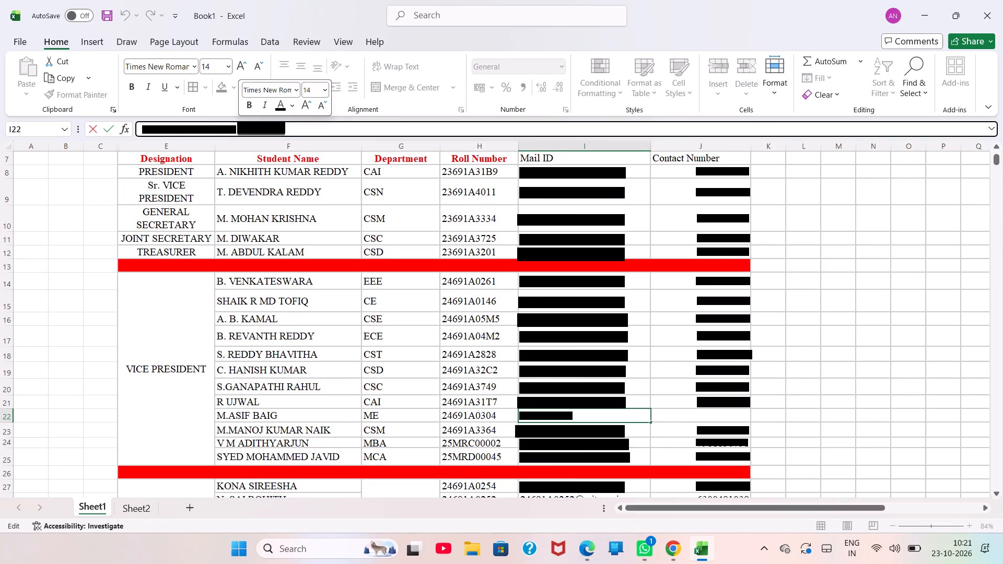
{"action": "key", "text": "ctrl+c"}
{"action": "key", "text": "ctrl+x"}
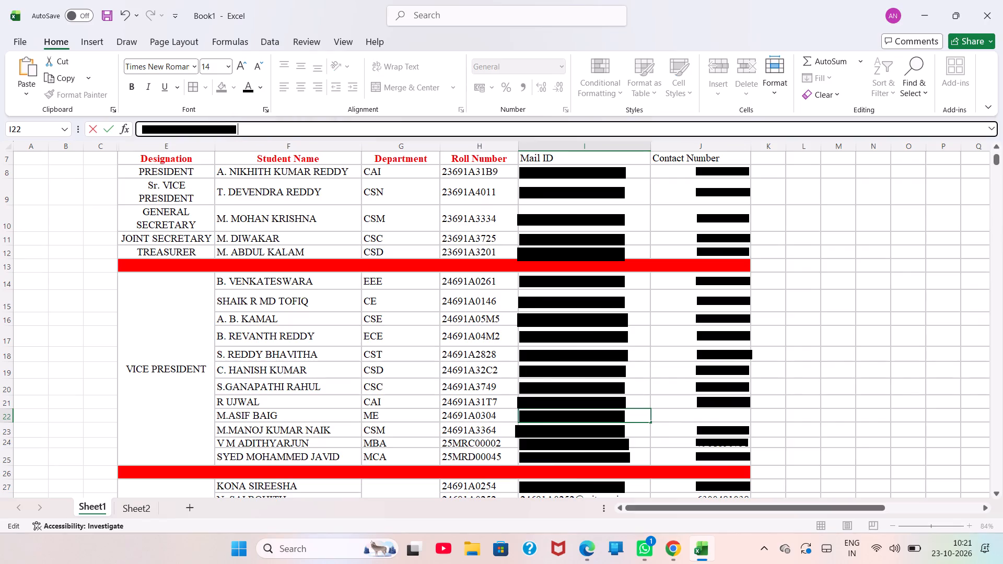
{"action": "left_click", "coordinate": [702, 412]}
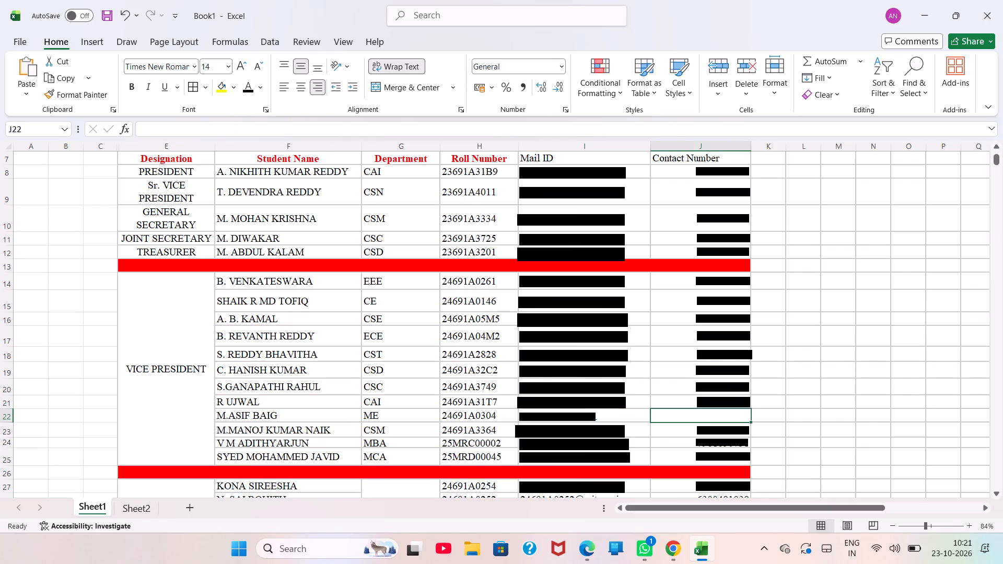
Paste the contact number into Contact Number cell J22 in the ME Vice President's row.
{"action": "key", "text": "ctrl+v"}
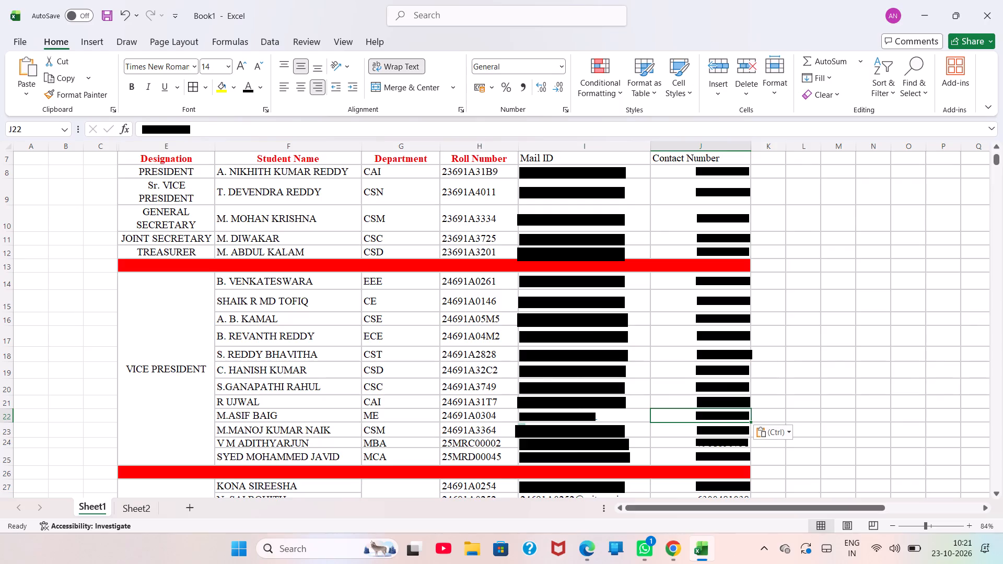
Clear the Mail ID in cell I22 of the ME Vice President's row and re-enter the mail address.
{"action": "left_click", "coordinate": [597, 416]}
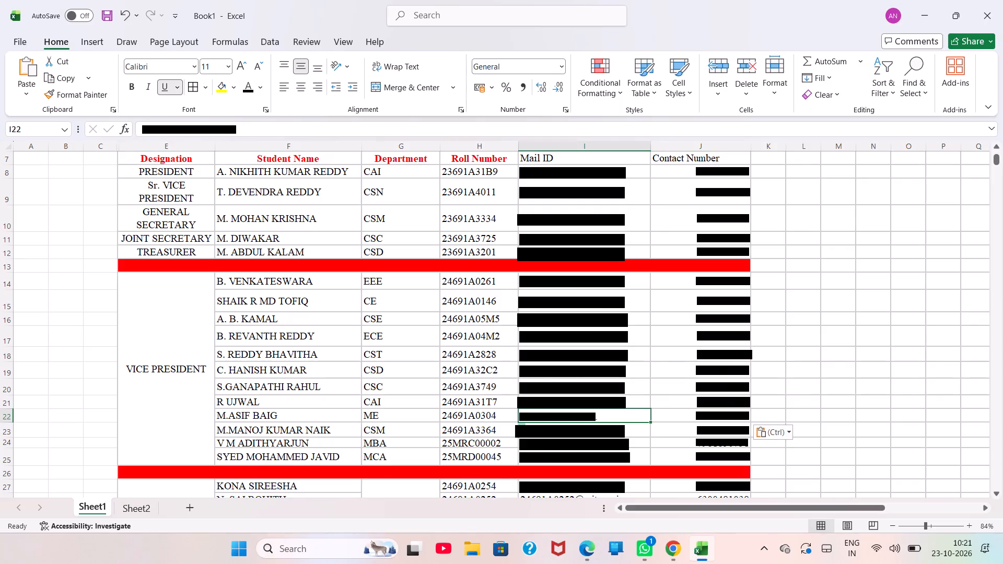
{"action": "left_click", "coordinate": [248, 134]}
{"action": "key", "text": "BackSpace"}
{"action": "key", "text": "BackSpace"}
{"action": "key", "text": "BackSpace"}
{"action": "key", "text": "BackSpace"}
{"action": "key", "text": "BackSpace"}
{"action": "key", "text": "BackSpace"}
{"action": "key", "text": "BackSpace"}
{"action": "key", "text": "BackSpace"}
{"action": "key", "text": "BackSpace"}
{"action": "key", "text": "BackSpace"}
{"action": "key", "text": "BackSpace"}
{"action": "key", "text": "BackSpace"}
{"action": "key", "text": "BackSpace"}
{"action": "key", "text": "BackSpace"}
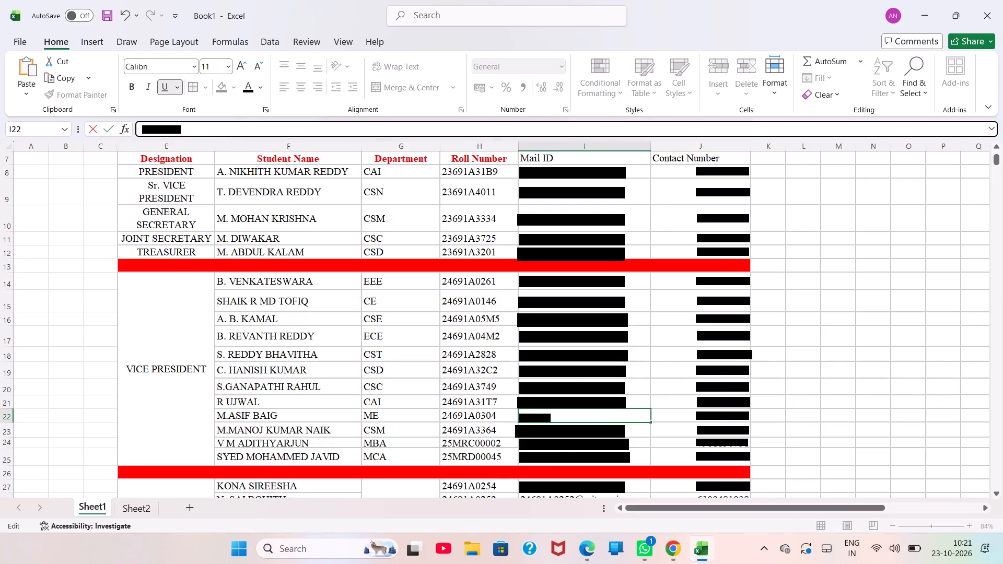
{"action": "key", "text": "BackSpace"}
{"action": "key", "text": "BackSpace"}
{"action": "key", "text": "BackSpace"}
{"action": "key", "text": "BackSpace"}
{"action": "key", "text": "BackSpace"}
{"action": "key", "text": "BackSpace"}
{"action": "key", "text": "BackSpace"}
{"action": "key", "text": "BackSpace"}
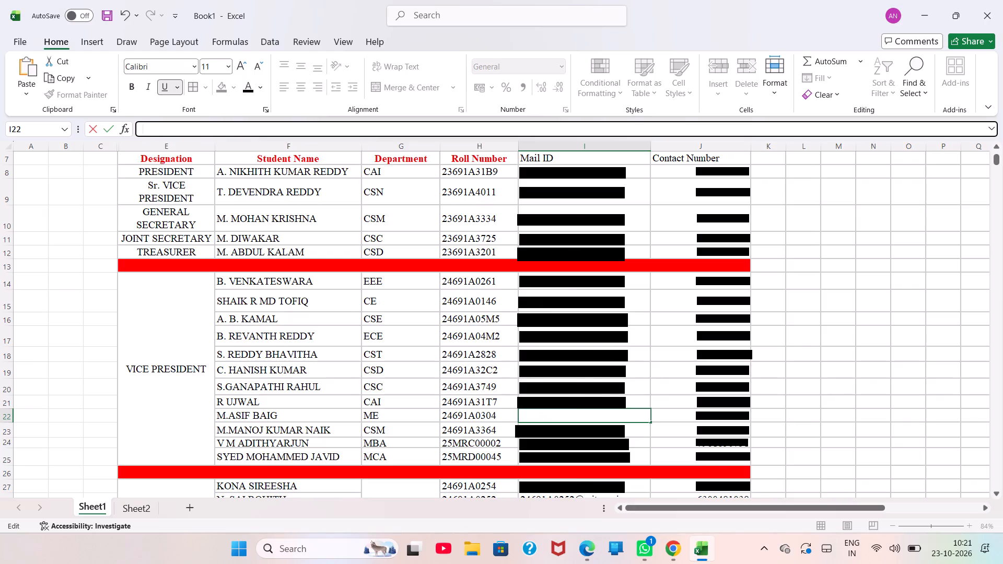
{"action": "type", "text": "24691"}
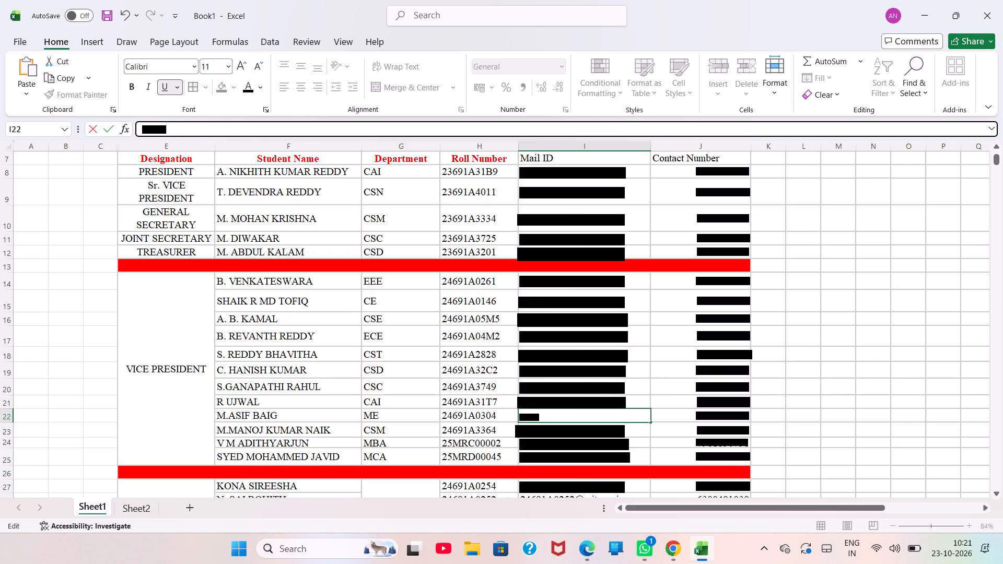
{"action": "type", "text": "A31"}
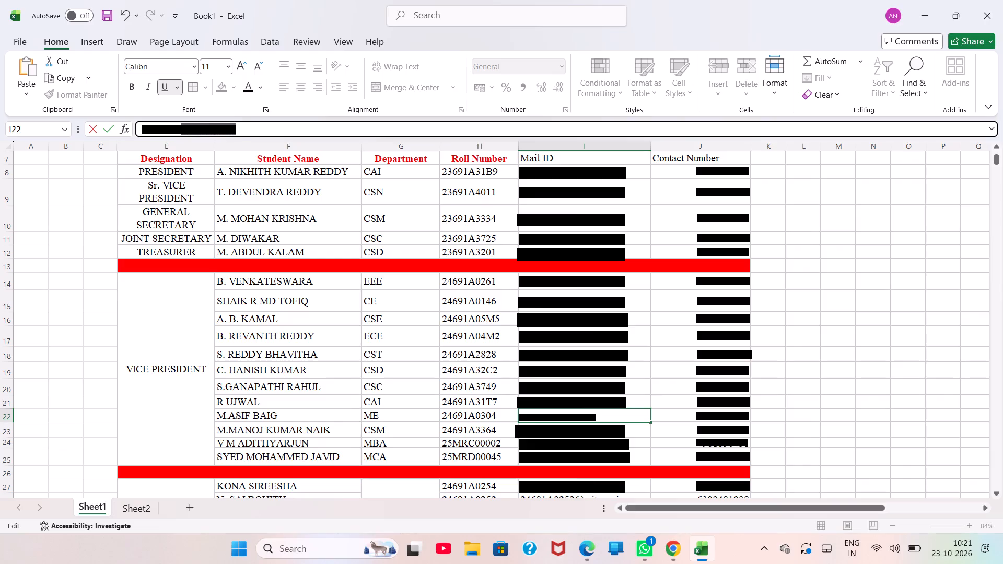
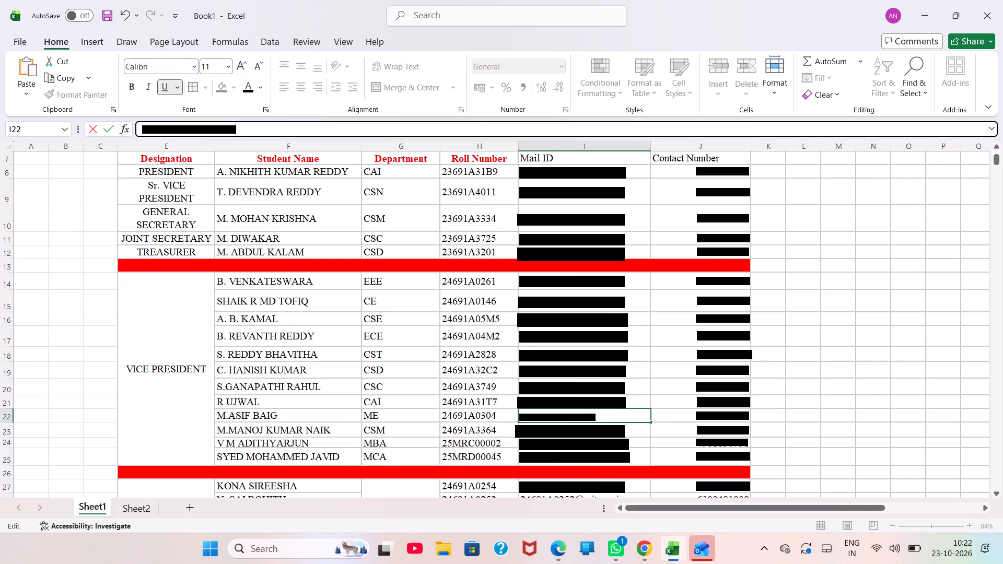
Delete the trailing character from the end of the ME Vice President's Mail ID in cell I22.
{"action": "key", "text": "Return"}
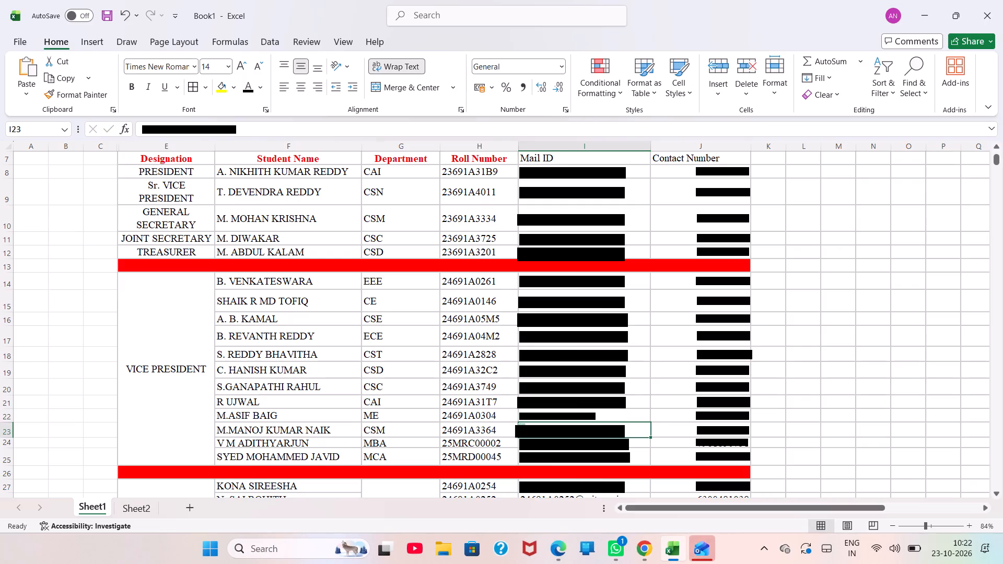
{"action": "left_click", "coordinate": [598, 418]}
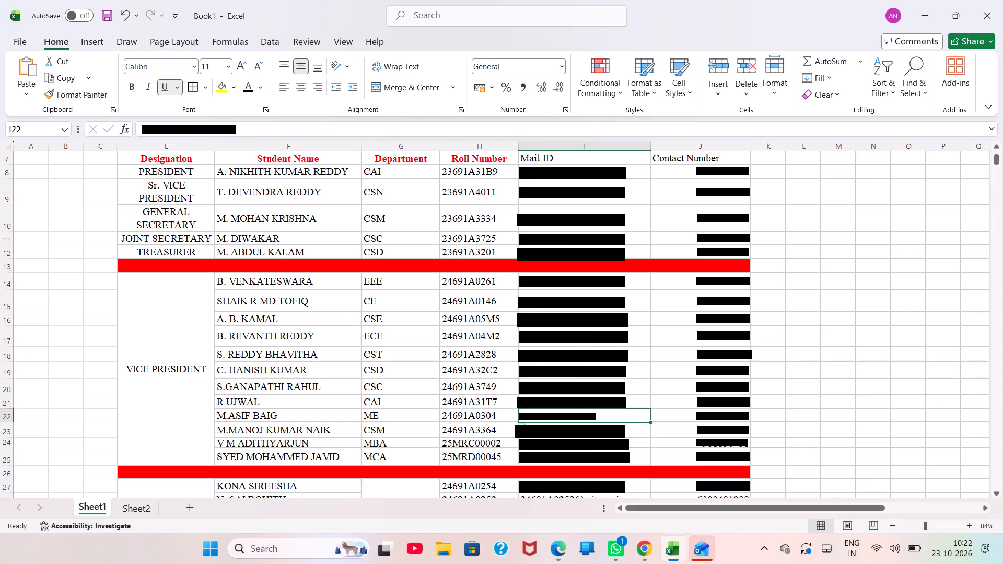
{"action": "triple_click", "coordinate": [617, 414]}
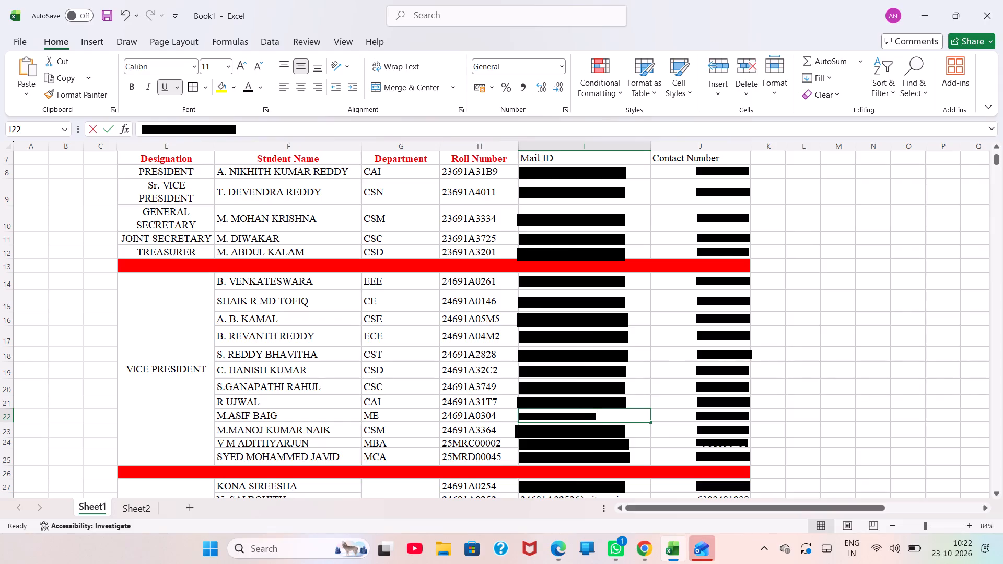
{"action": "key", "text": "BackSpace"}
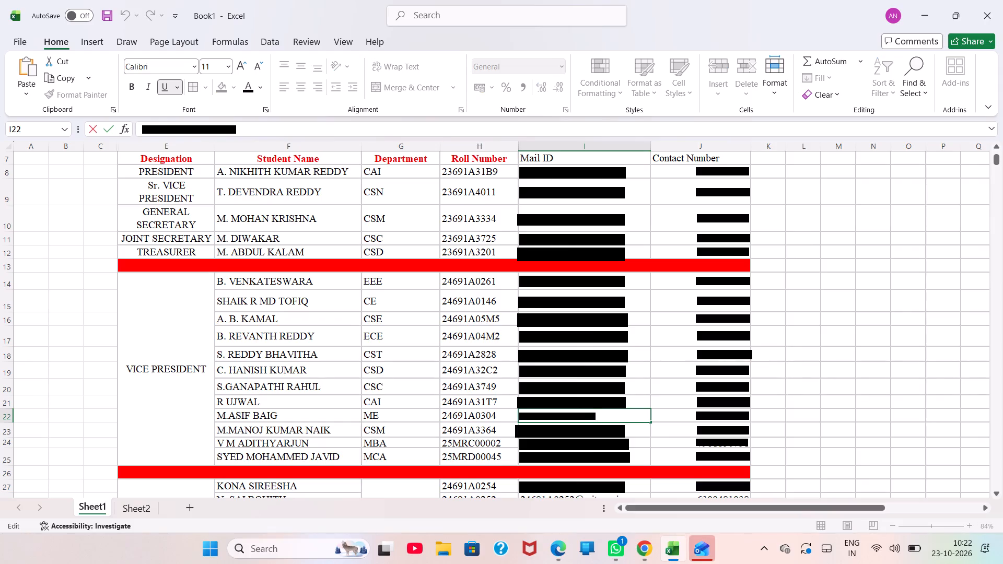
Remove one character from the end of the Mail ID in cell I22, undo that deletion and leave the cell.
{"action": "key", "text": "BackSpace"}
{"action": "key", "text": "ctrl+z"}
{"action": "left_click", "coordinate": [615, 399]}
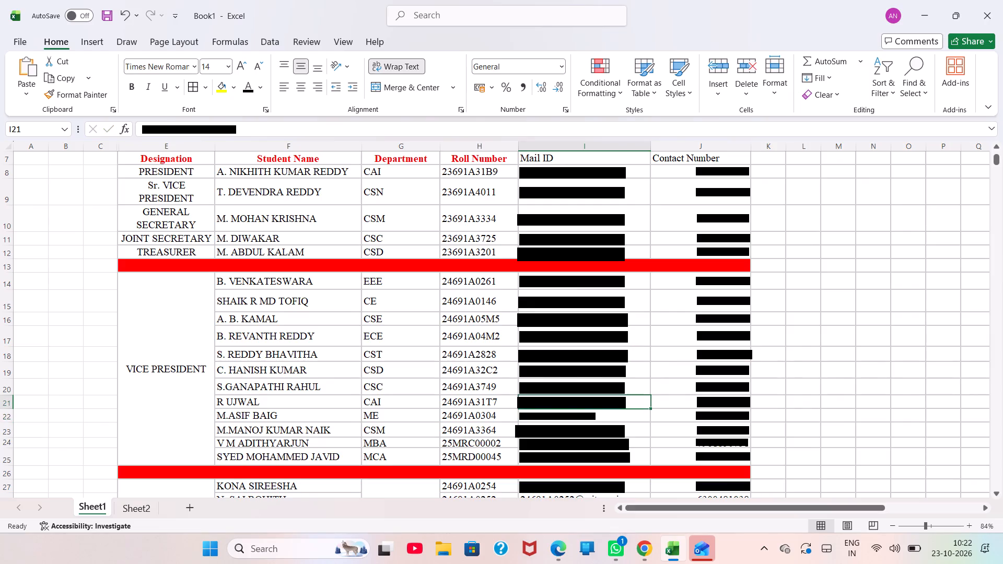
Copy the Mail ID from cell I21 into cell I22, replacing the ME Vice President's entry.
{"action": "key", "text": "ctrl+c"}
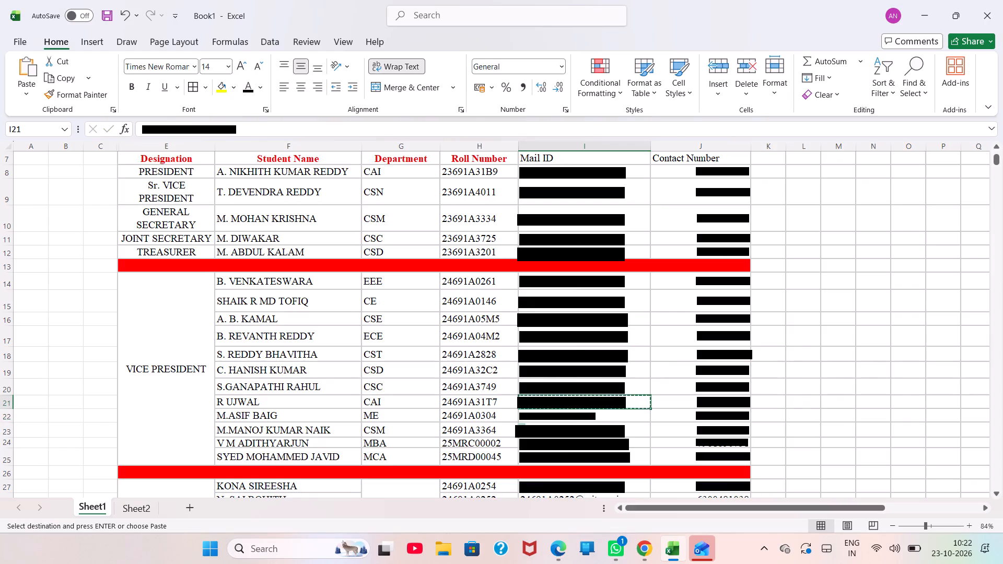
{"action": "left_click", "coordinate": [614, 421]}
{"action": "key", "text": "ctrl+v"}
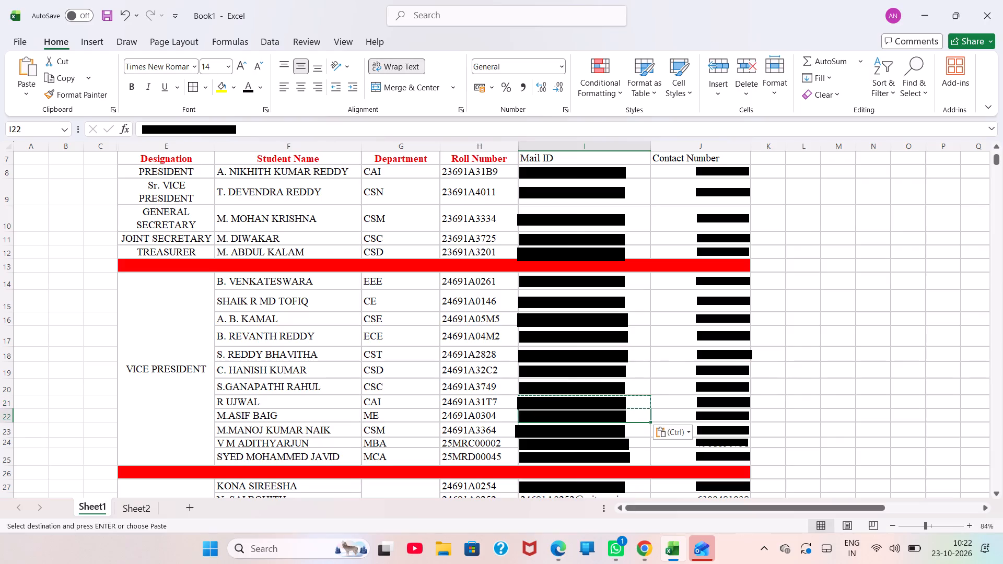
Replace the last four roll-number characters in the copied Mail ID in I22 to match the ME Vice President's roll number.
{"action": "double_click", "coordinate": [578, 417]}
{"action": "key", "text": "BackSpace"}
{"action": "key", "text": "BackSpace"}
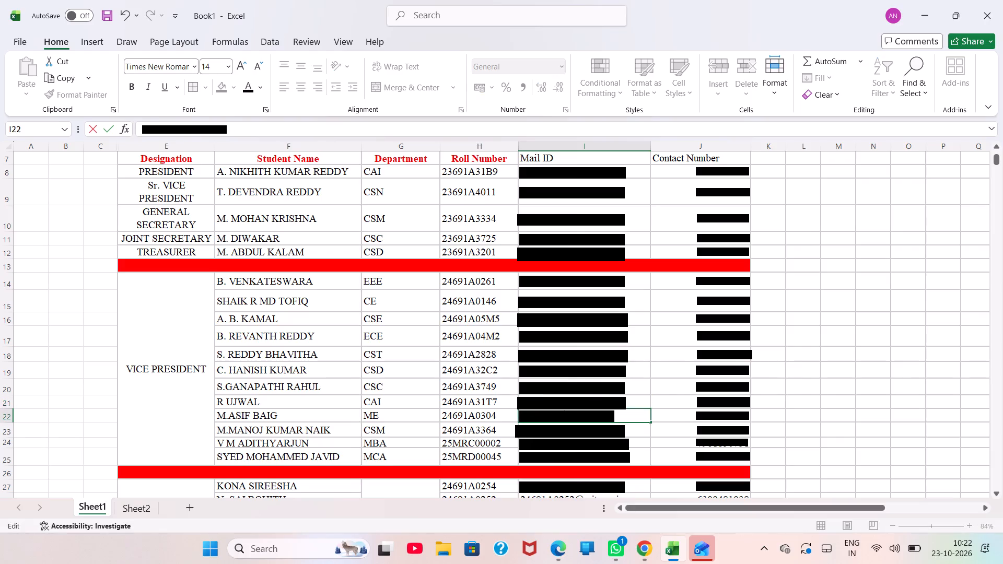
{"action": "key", "text": "BackSpace"}
{"action": "key", "text": "BackSpace"}
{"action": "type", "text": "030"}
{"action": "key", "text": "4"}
{"action": "left_click", "coordinate": [833, 347]}
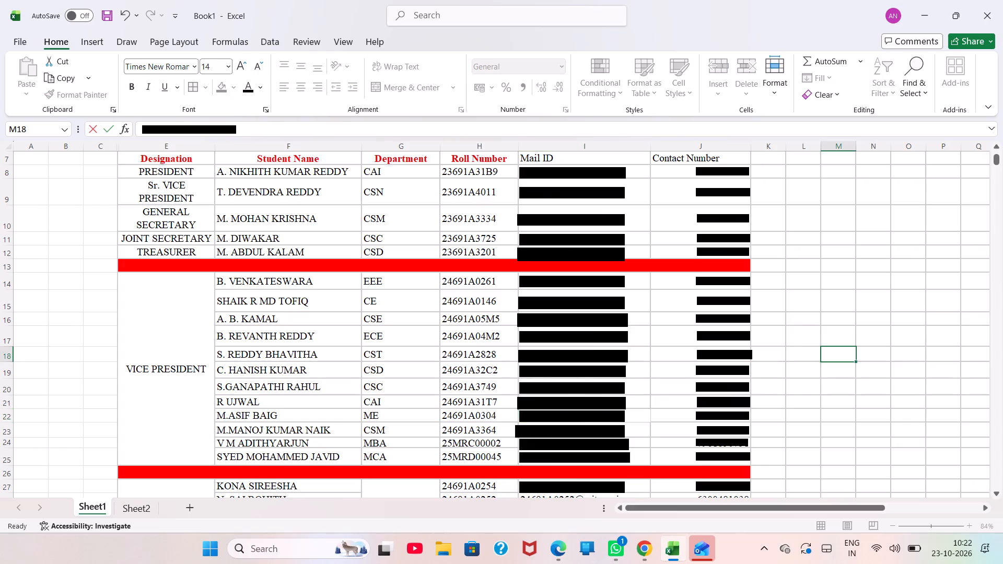
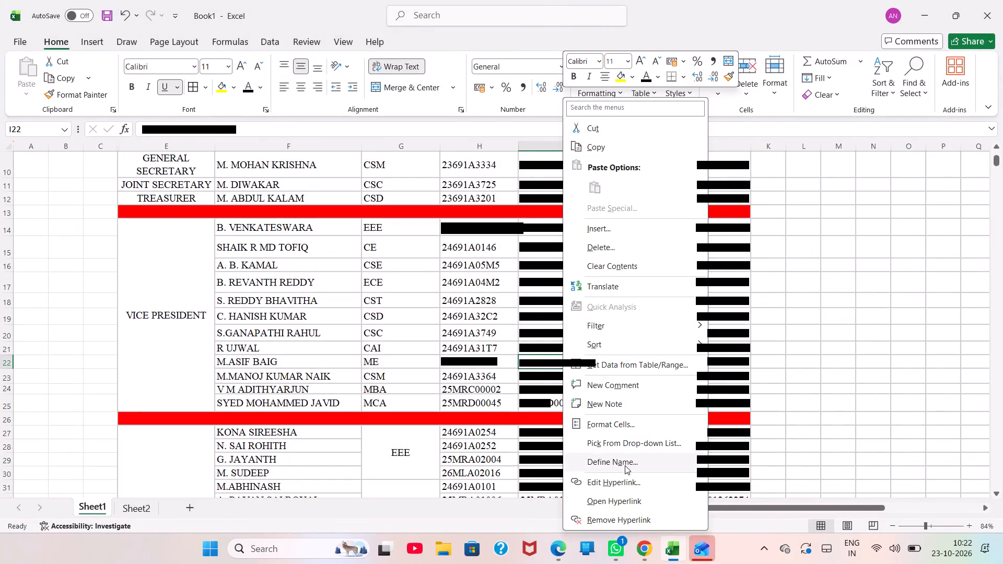
Open the Mail ID hyperlink in cell I22 of the ME Vice President's row for editing.
{"action": "left_click", "coordinate": [623, 483]}
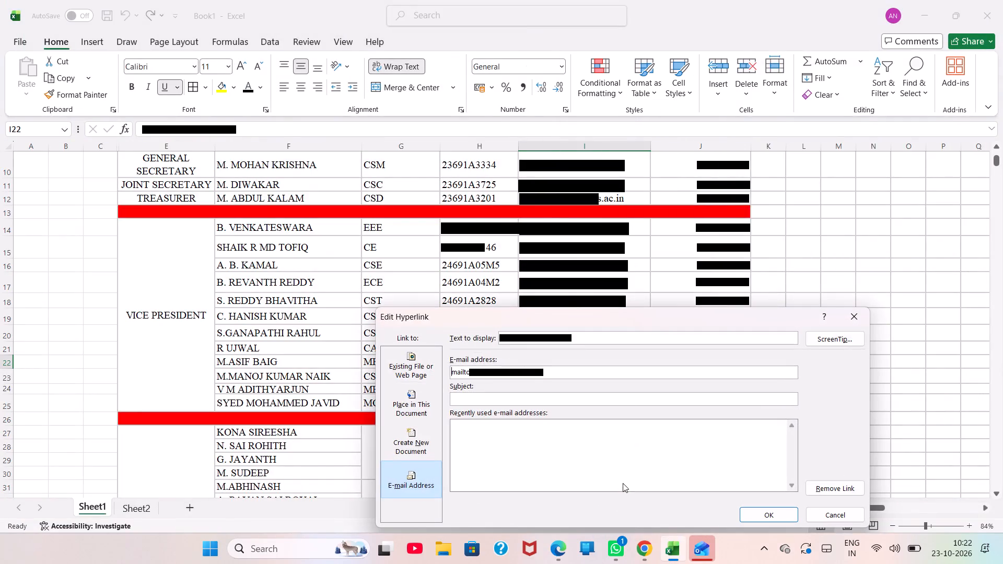
Remove the e-mail hyperlink from the Mail ID in cell I22.
{"action": "left_click", "coordinate": [835, 486]}
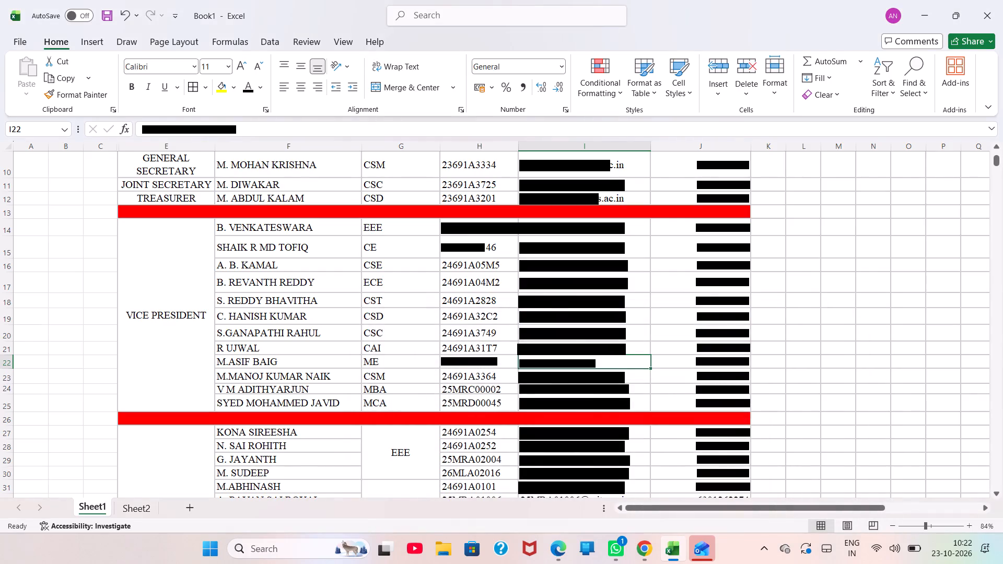
Clear the Mail ID from cell I22 and start re-entering it.
{"action": "left_click", "coordinate": [603, 363]}
{"action": "key", "text": "BackSpace"}
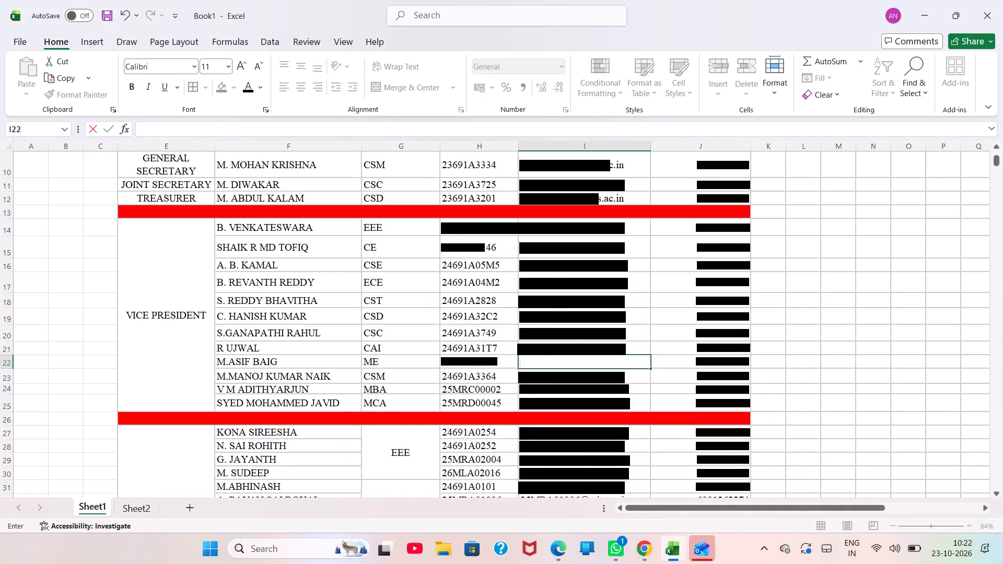
{"action": "key", "text": "2"}
{"action": "key", "text": "BackSpace"}
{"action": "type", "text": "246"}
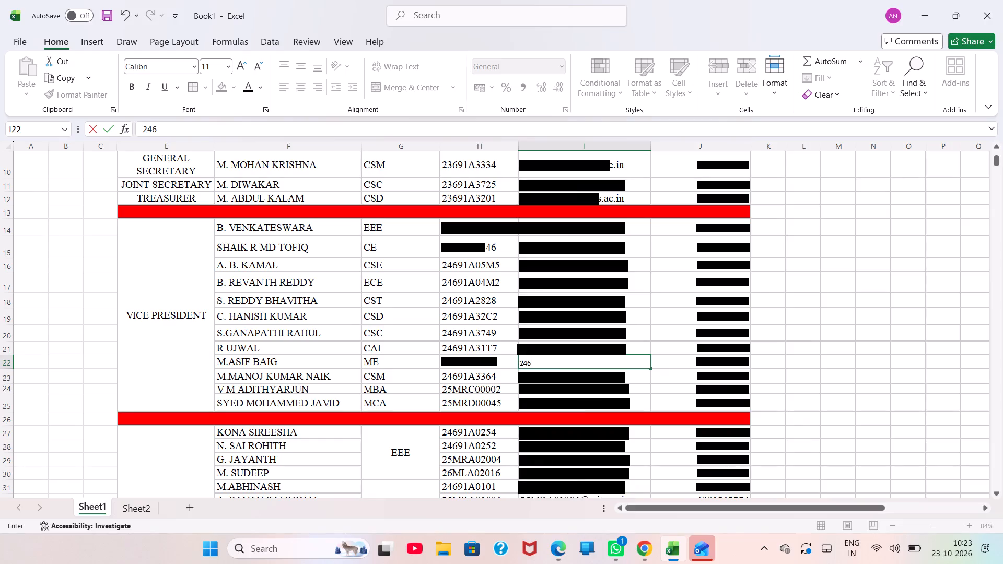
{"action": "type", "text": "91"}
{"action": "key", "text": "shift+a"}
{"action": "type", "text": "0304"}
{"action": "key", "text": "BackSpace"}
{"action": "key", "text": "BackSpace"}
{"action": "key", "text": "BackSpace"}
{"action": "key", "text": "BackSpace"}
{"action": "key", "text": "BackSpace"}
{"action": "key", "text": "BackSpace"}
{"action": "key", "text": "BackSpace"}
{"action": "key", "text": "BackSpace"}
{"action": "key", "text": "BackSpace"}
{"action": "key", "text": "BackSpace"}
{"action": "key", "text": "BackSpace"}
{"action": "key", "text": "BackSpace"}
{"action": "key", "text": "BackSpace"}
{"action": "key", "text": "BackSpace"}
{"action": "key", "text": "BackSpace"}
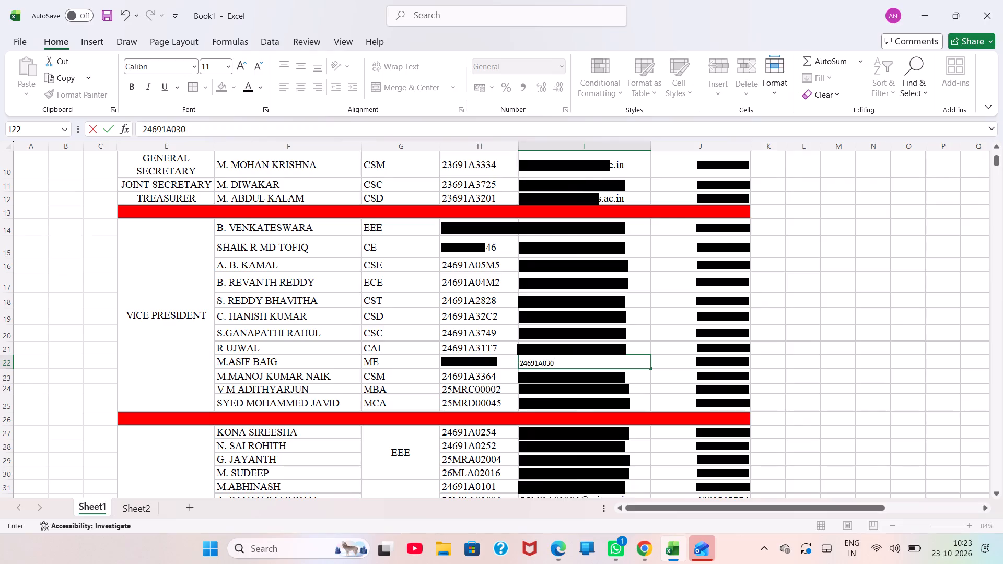
Copy the CAI Vice President's Mail ID from cell I21 into the ME Vice President's cell I22.
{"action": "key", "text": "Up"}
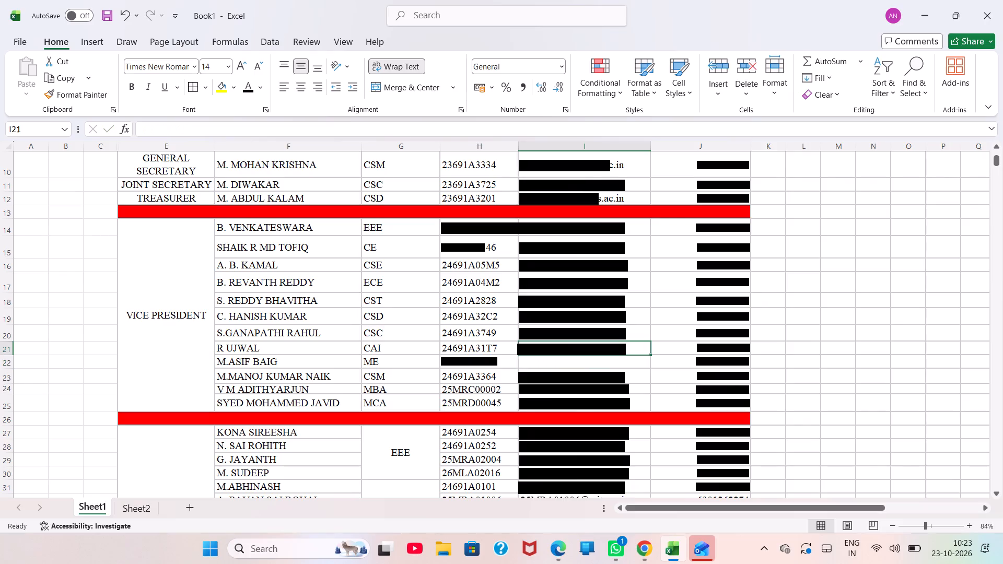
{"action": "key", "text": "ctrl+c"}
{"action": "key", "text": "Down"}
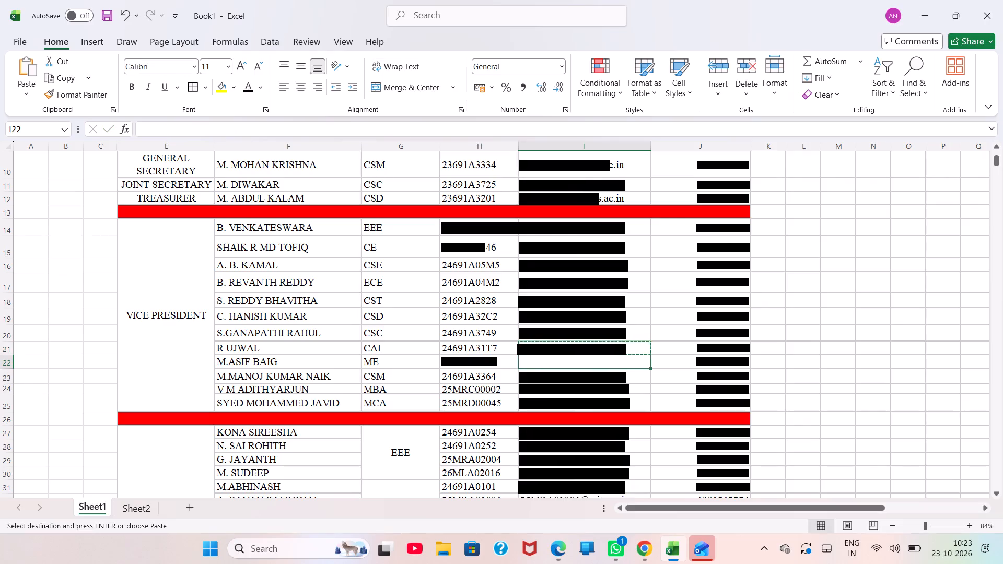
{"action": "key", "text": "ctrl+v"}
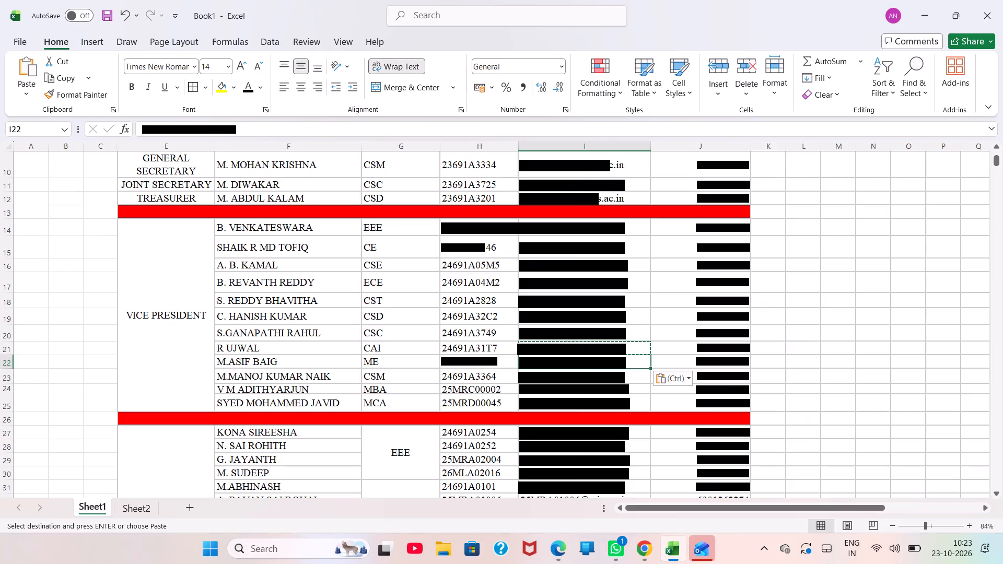
Replace the last four roll-number characters in the Mail ID in cell I22 with the ME Vice President's and leave the cell.
{"action": "double_click", "coordinate": [576, 359]}
{"action": "key", "text": "BackSpace"}
{"action": "key", "text": "BackSpace"}
{"action": "key", "text": "BackSpace"}
{"action": "key", "text": "BackSpace"}
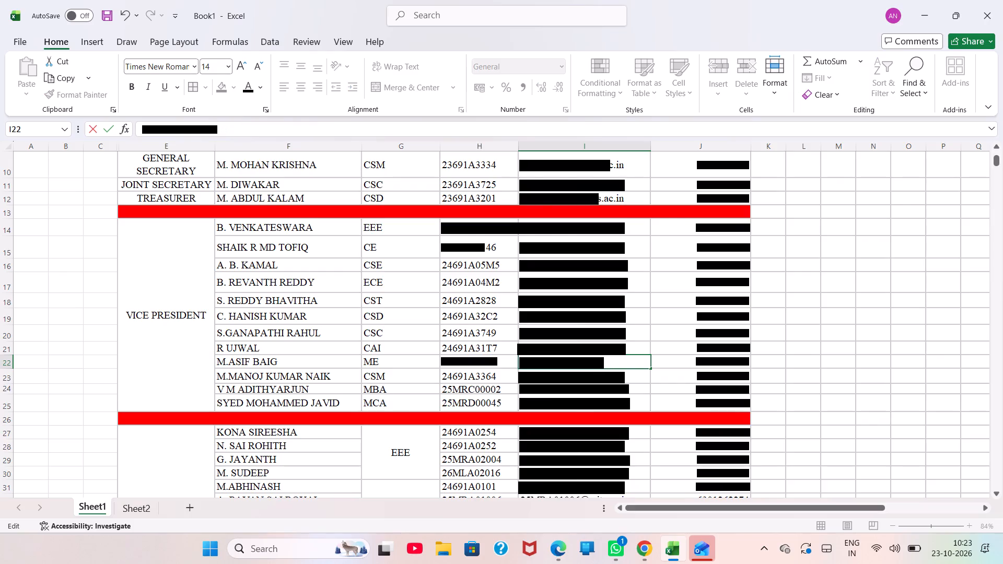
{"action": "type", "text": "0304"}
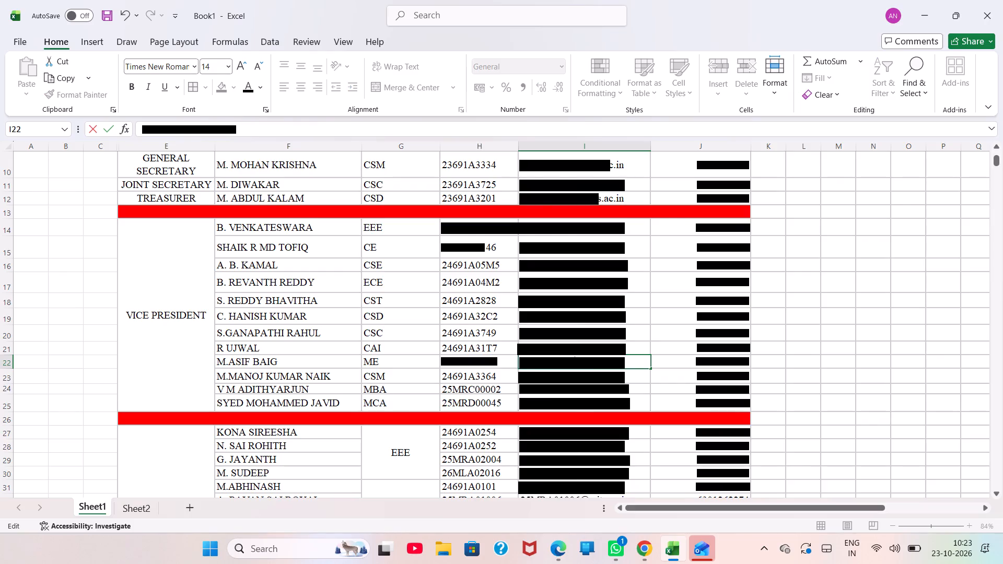
{"action": "left_click", "coordinate": [802, 352]}
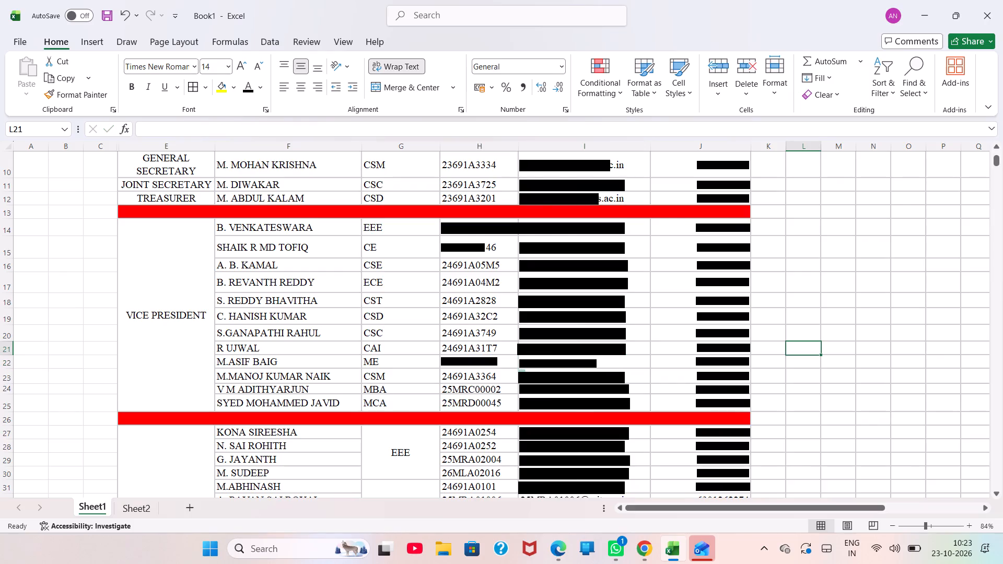
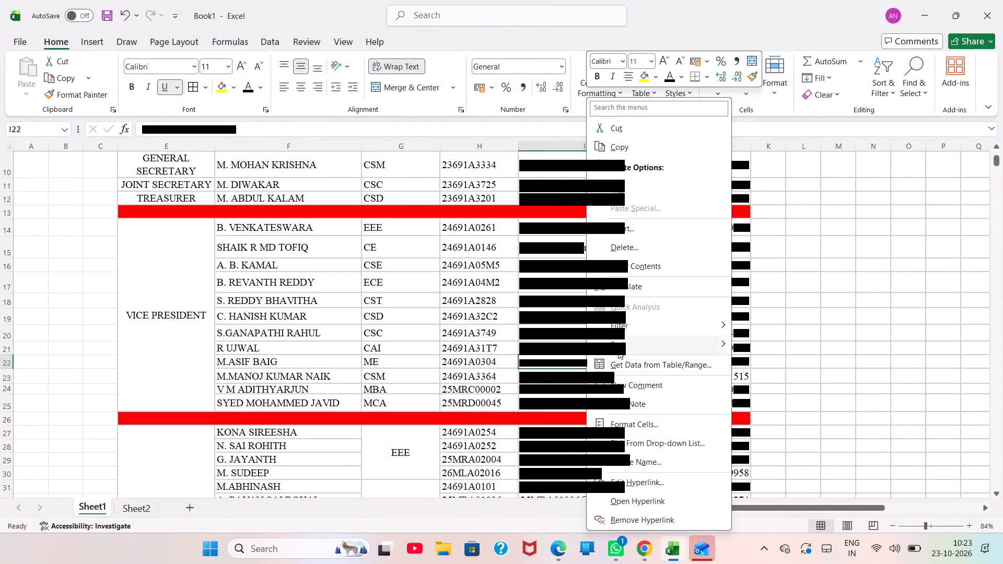
Remove the hyperlink from the re-entered Mail ID in cell I22.
{"action": "left_click", "coordinate": [640, 520]}
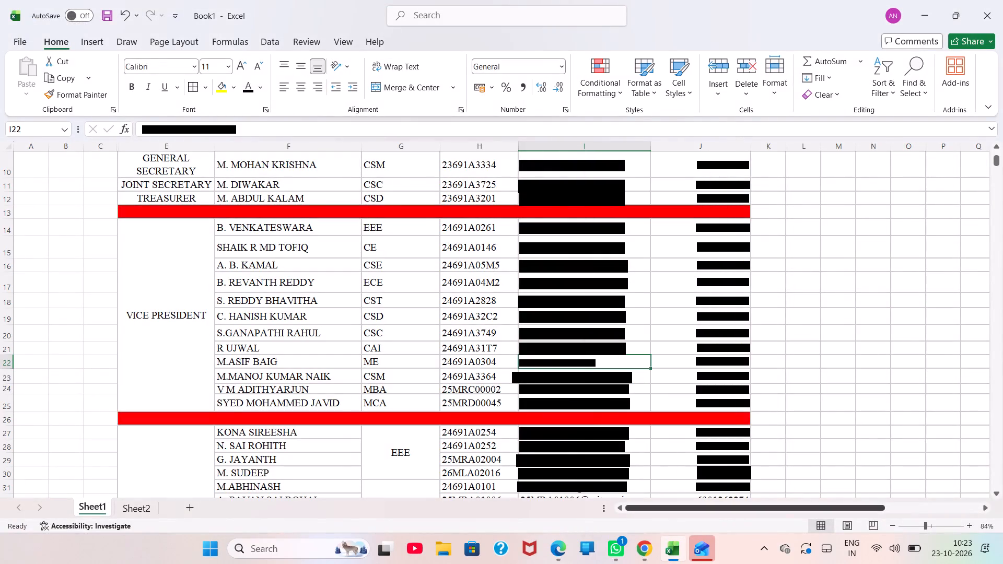
Format the Mail ID in cell I22 as Times New Roman, size 14.
{"action": "left_click", "coordinate": [193, 66]}
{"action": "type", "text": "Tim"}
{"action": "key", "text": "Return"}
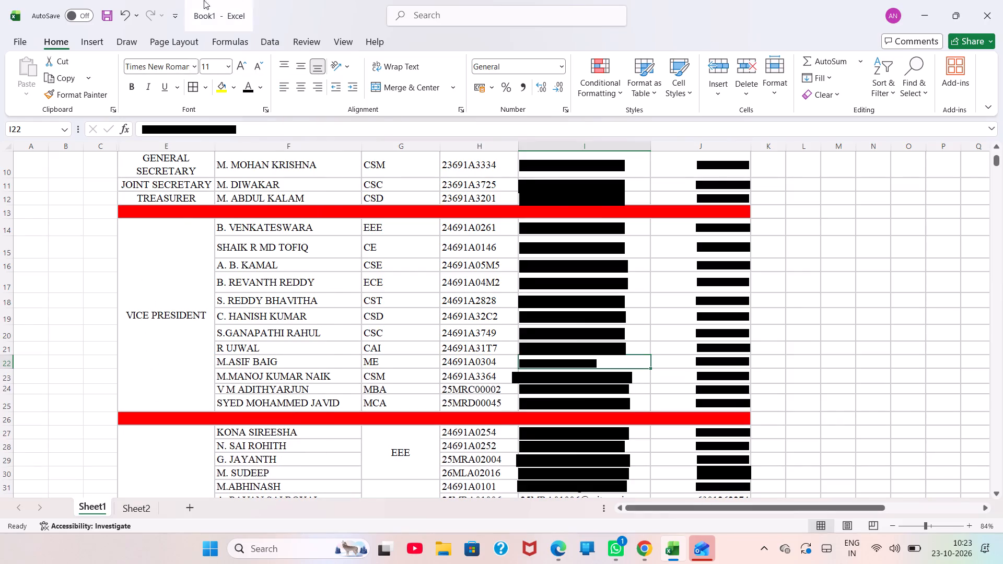
{"action": "left_click", "coordinate": [226, 66]}
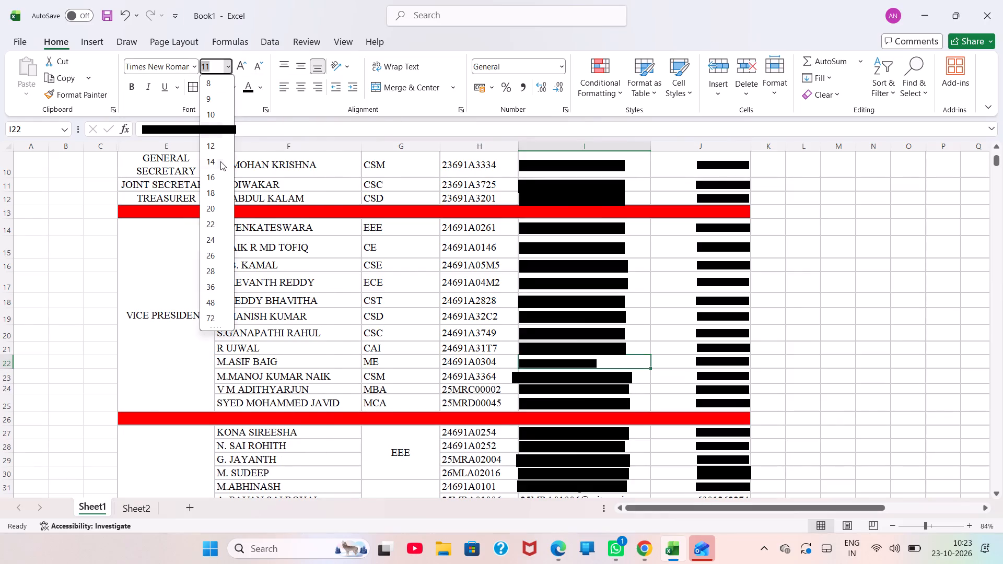
{"action": "left_click", "coordinate": [216, 163]}
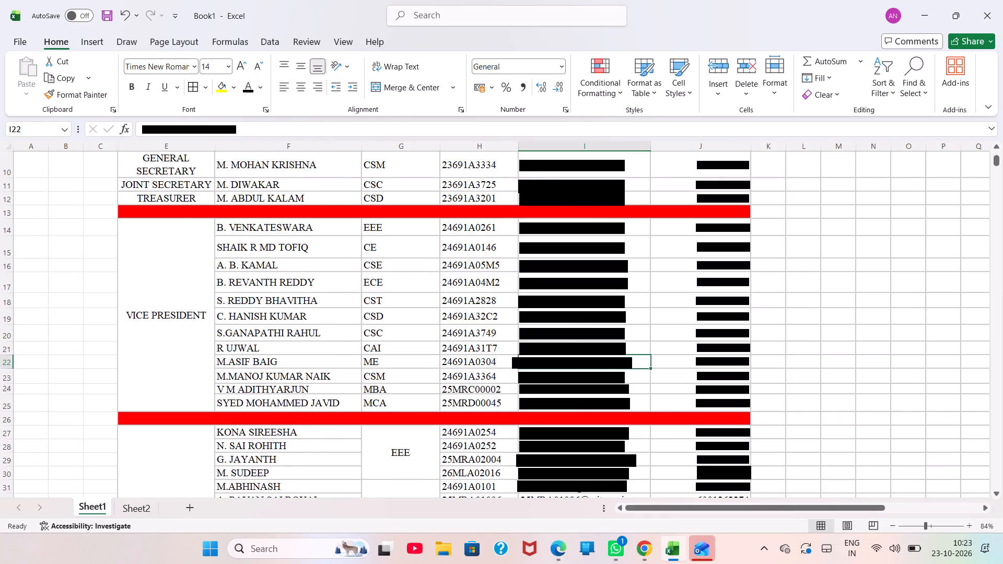
Review the Sheet1 list from the Vice President rows to the last MCA rows, checking columns H to J for completeness, especially row 69.
{"action": "left_click", "coordinate": [868, 379]}
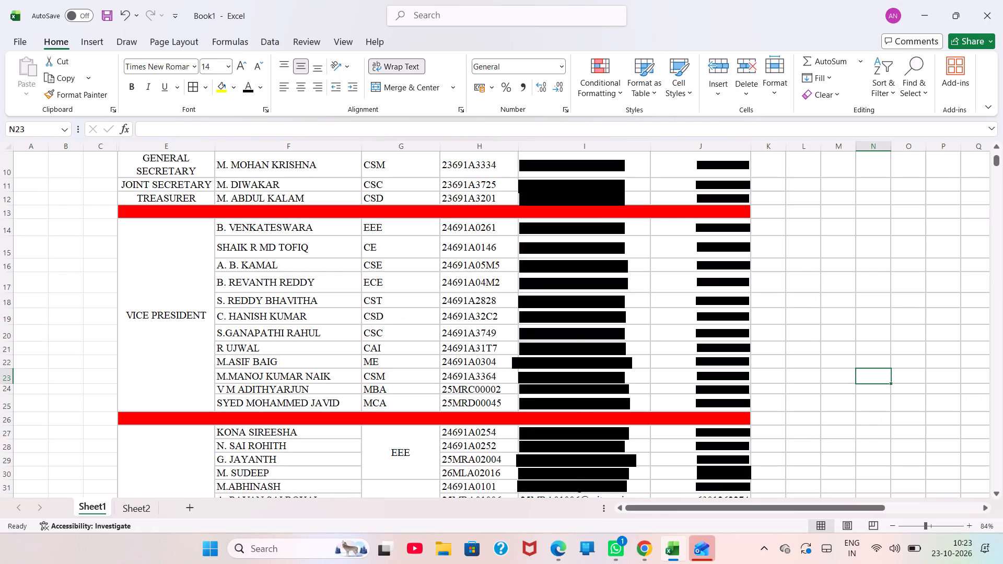
{"action": "scroll", "coordinate": [702, 377], "scroll_direction": "down", "scroll_amount": 9}
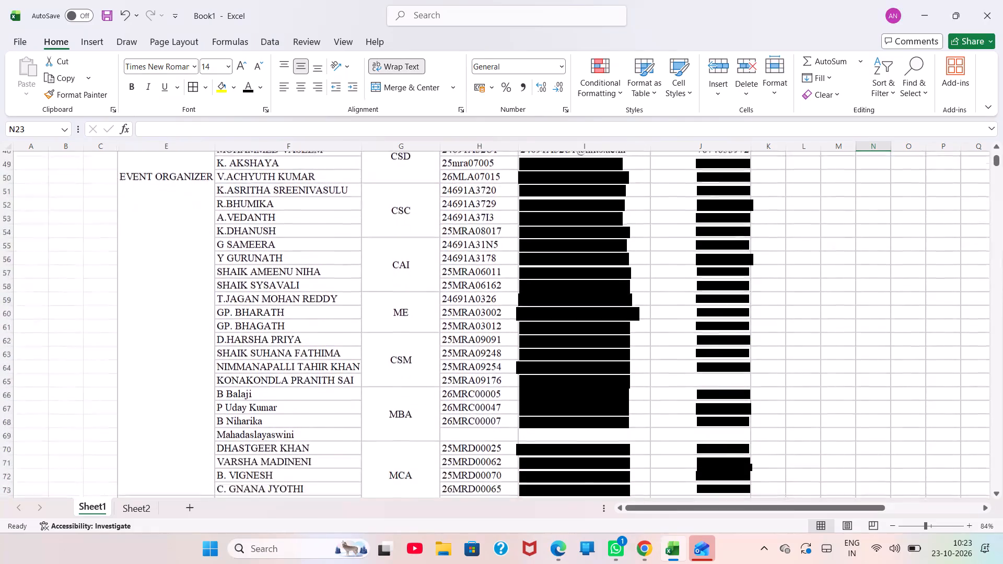
{"action": "scroll", "coordinate": [702, 377], "scroll_direction": "down", "scroll_amount": 1}
{"action": "left_click", "coordinate": [499, 373]}
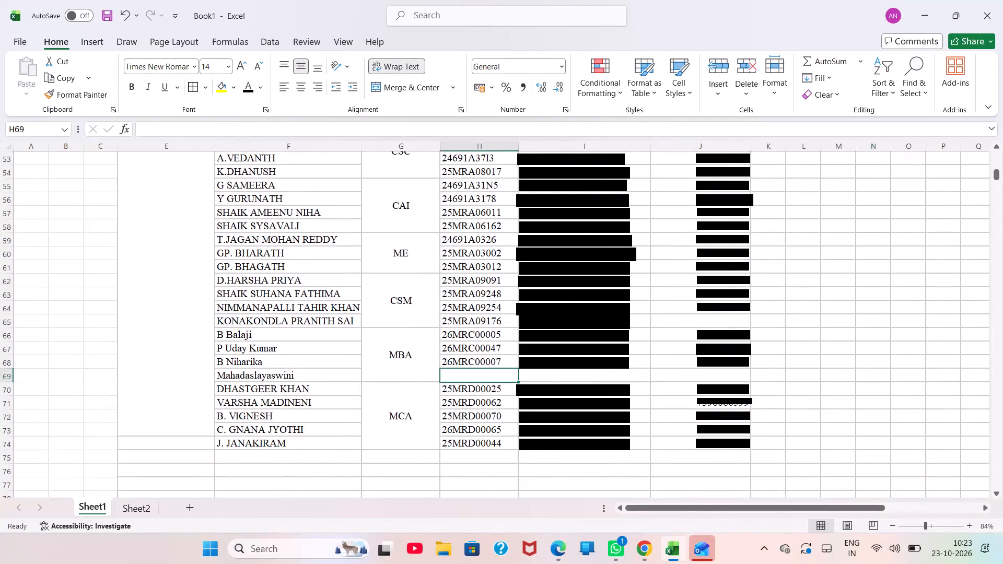
{"action": "key", "text": "Right"}
{"action": "key", "text": "Right"}
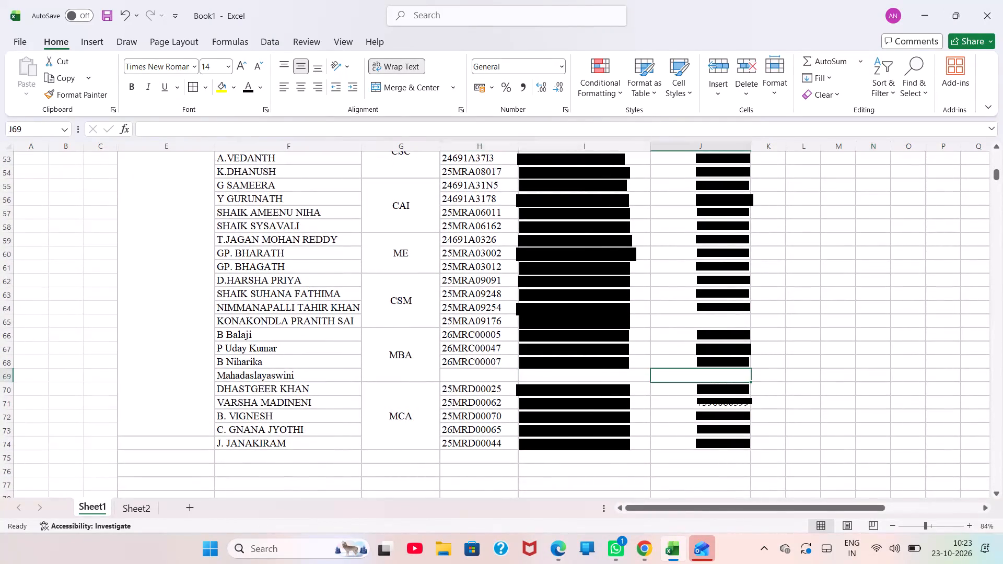
{"action": "key", "text": "Left"}
{"action": "key", "text": "Left"}
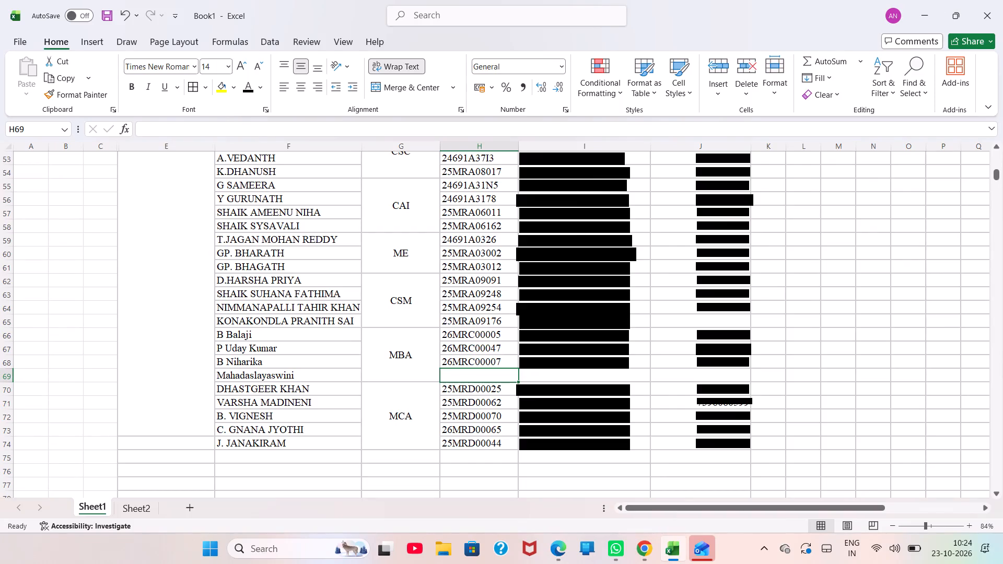
{"action": "scroll", "coordinate": [499, 373], "scroll_direction": "up", "scroll_amount": 7}
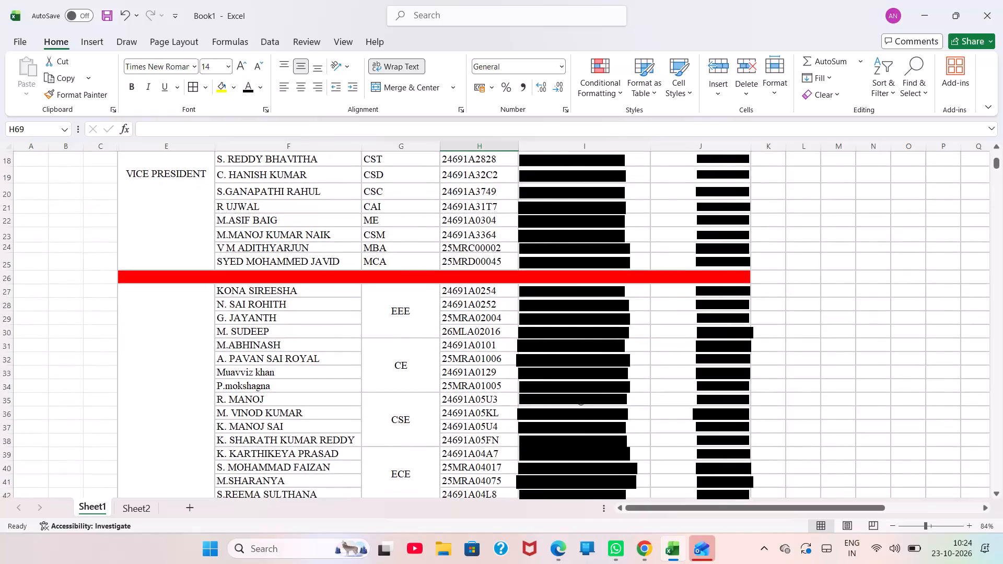
{"action": "left_click", "coordinate": [499, 373]}
{"action": "scroll", "coordinate": [499, 373], "scroll_direction": "down", "scroll_amount": 5}
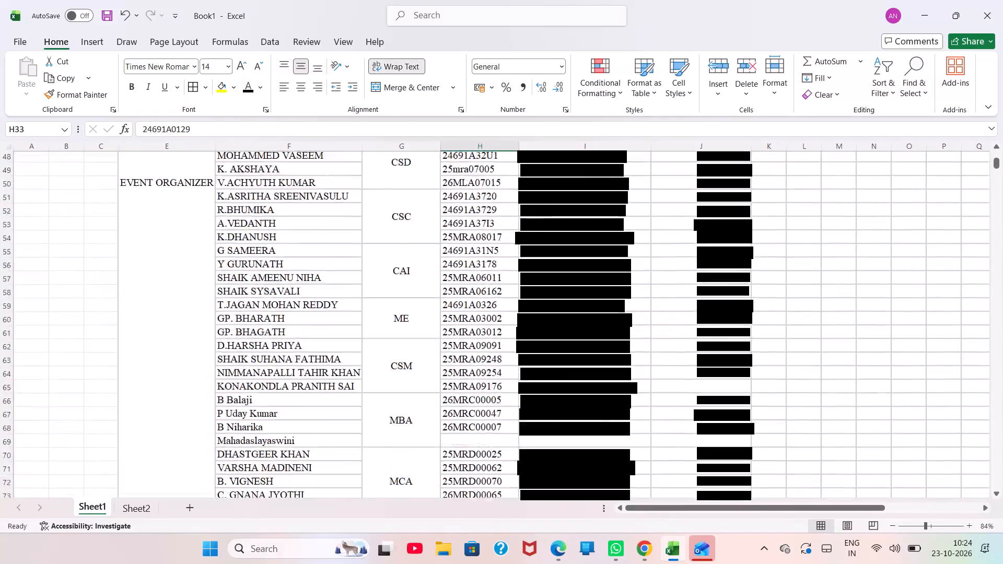
{"action": "scroll", "coordinate": [499, 373], "scroll_direction": "down", "scroll_amount": 1}
{"action": "scroll", "coordinate": [499, 373], "scroll_direction": "up", "scroll_amount": 3}
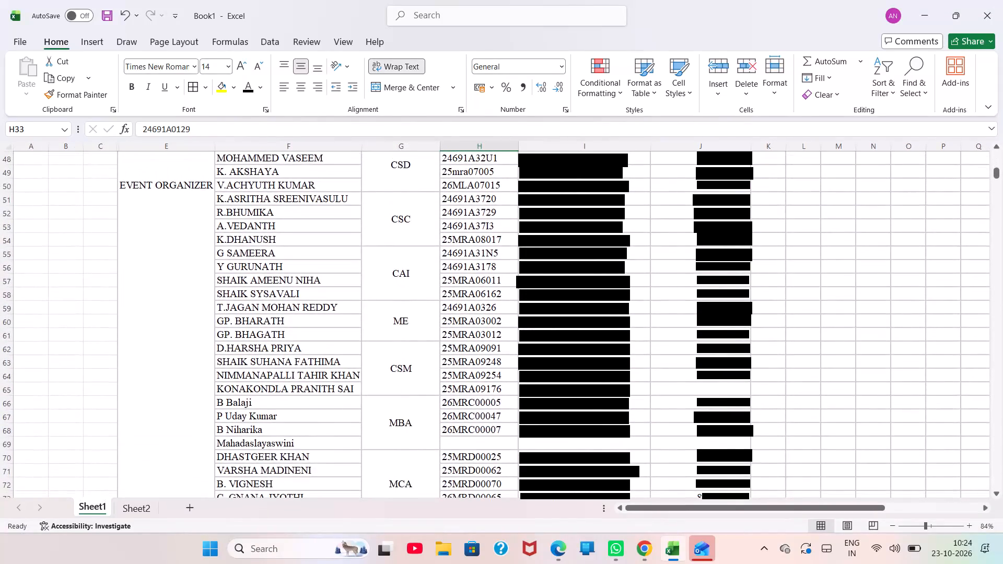
{"action": "scroll", "coordinate": [499, 373], "scroll_direction": "up", "scroll_amount": 6}
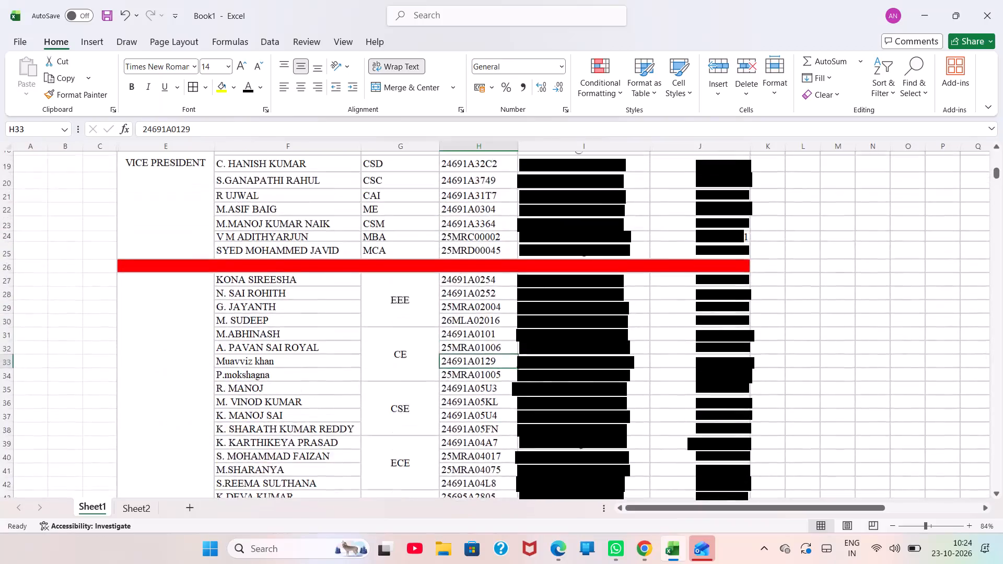
{"action": "scroll", "coordinate": [499, 373], "scroll_direction": "up", "scroll_amount": 2}
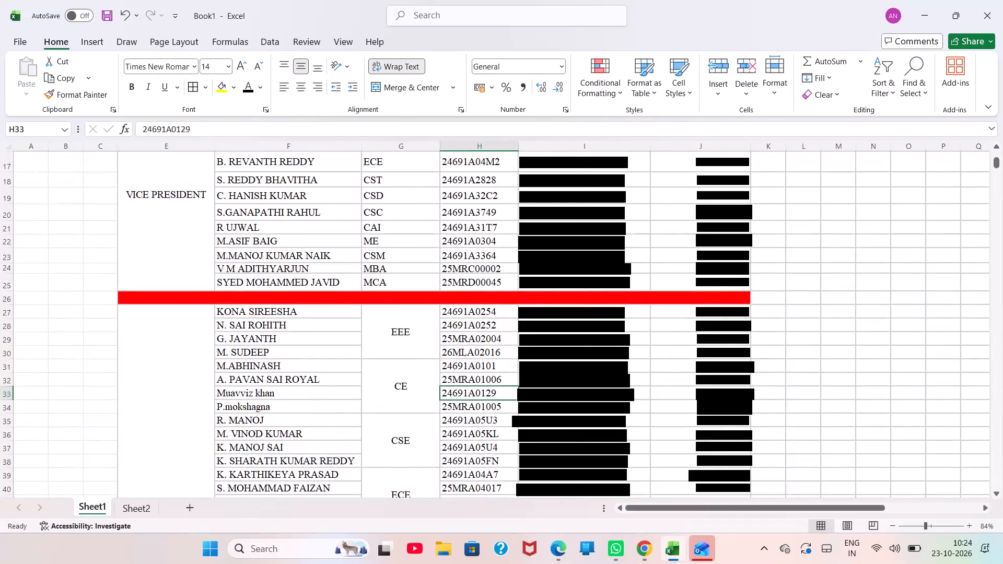
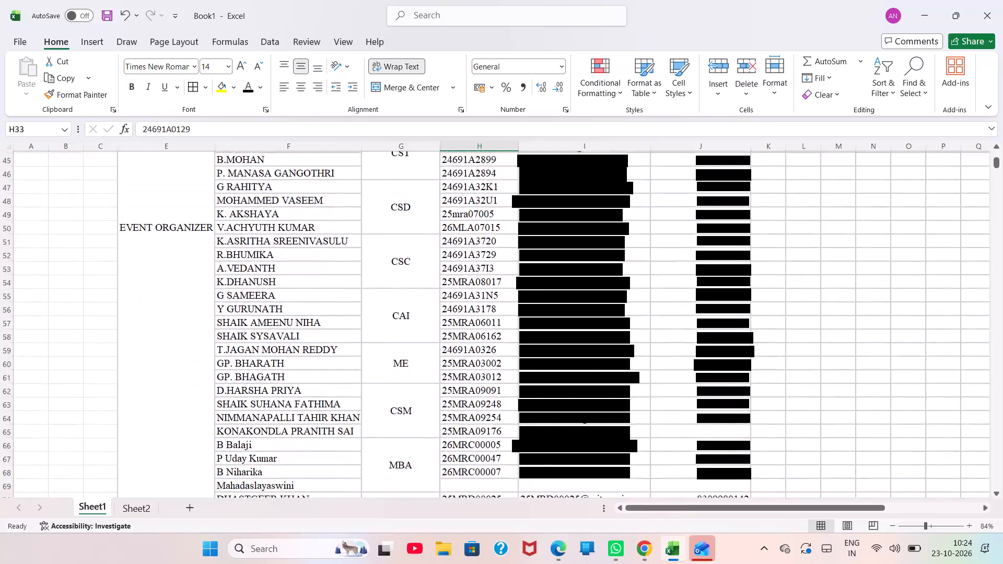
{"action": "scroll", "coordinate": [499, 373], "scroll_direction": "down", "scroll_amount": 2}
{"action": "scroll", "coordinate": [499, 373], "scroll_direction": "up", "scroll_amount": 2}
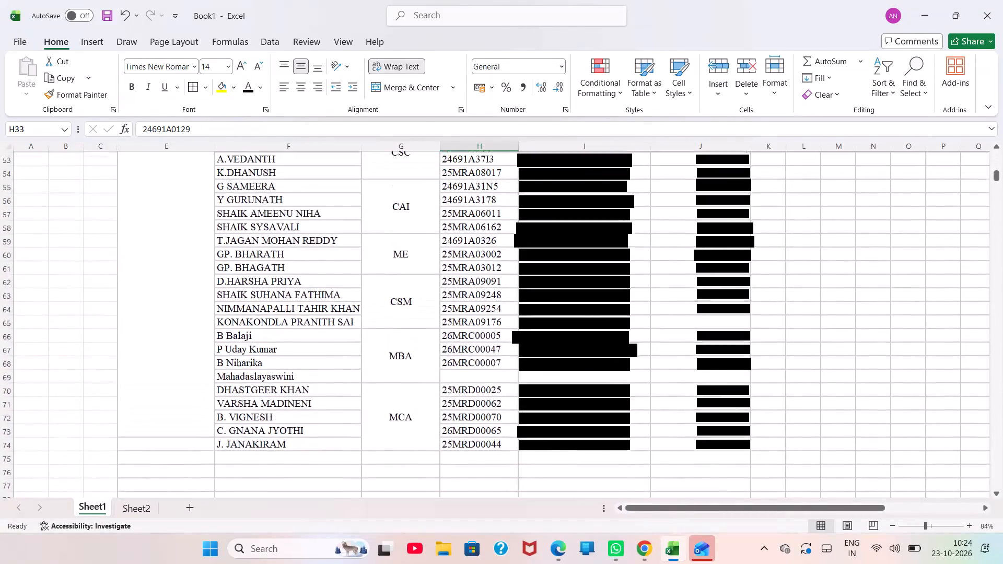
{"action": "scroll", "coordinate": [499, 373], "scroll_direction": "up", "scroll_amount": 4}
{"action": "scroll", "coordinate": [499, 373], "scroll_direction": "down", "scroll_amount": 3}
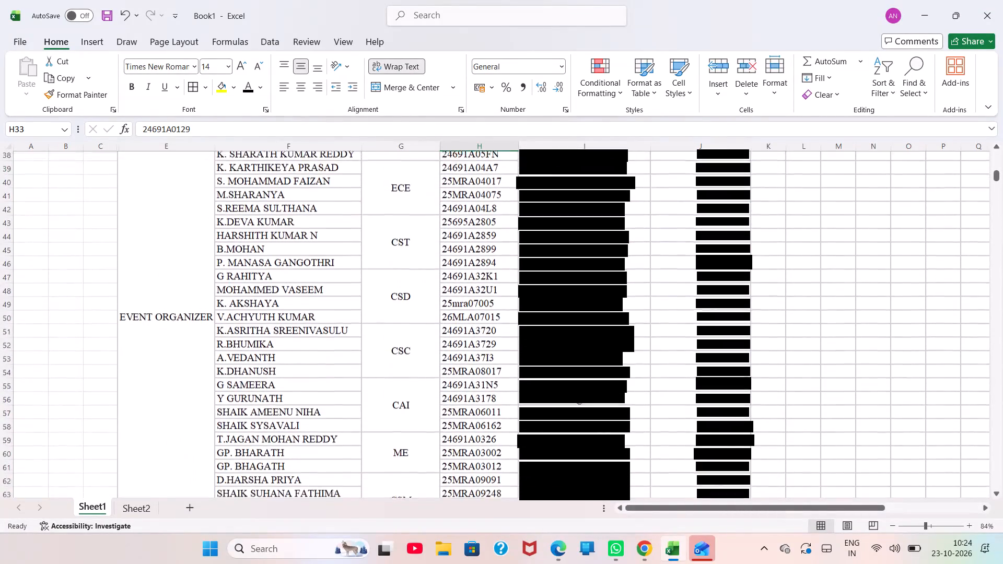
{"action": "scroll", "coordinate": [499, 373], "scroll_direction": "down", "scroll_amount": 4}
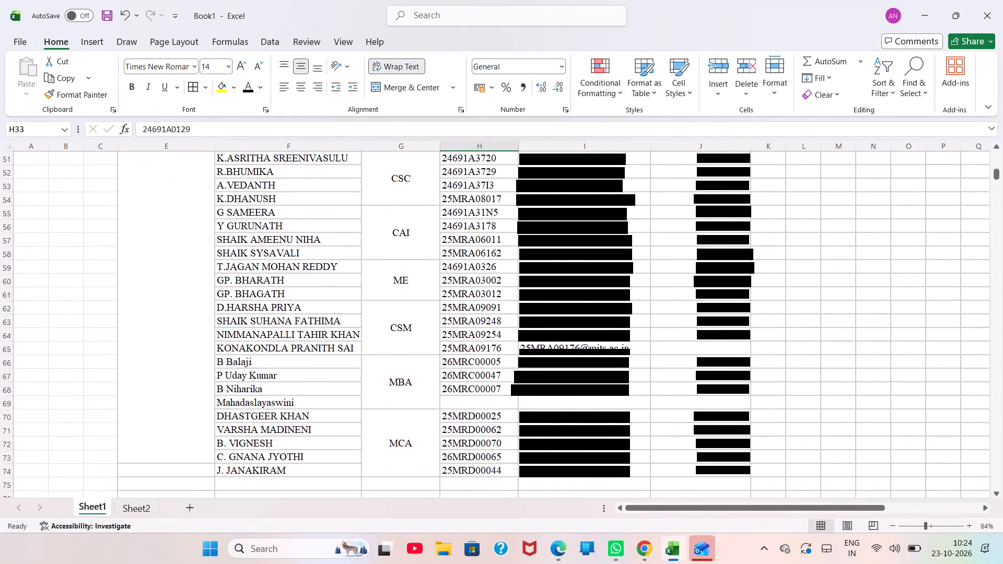
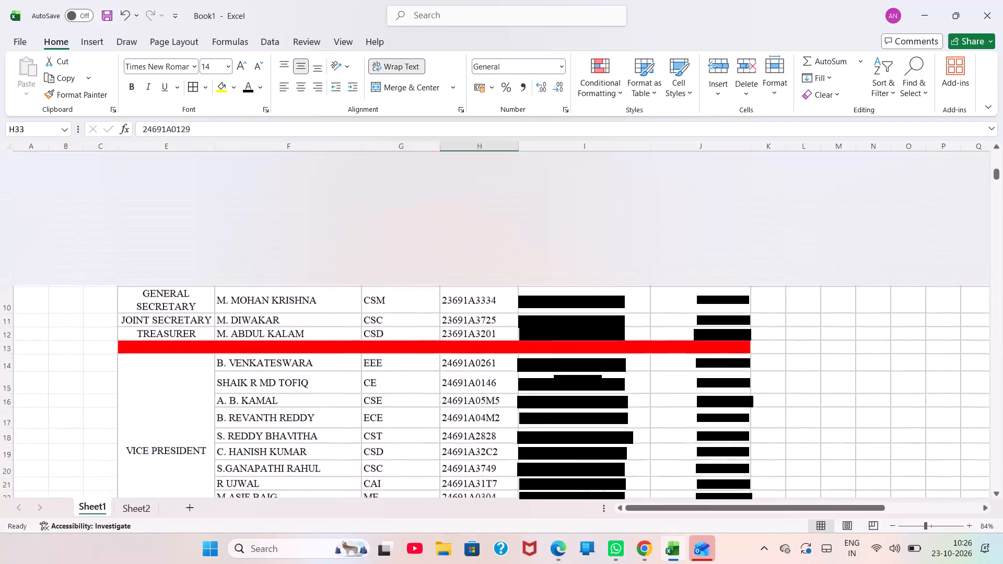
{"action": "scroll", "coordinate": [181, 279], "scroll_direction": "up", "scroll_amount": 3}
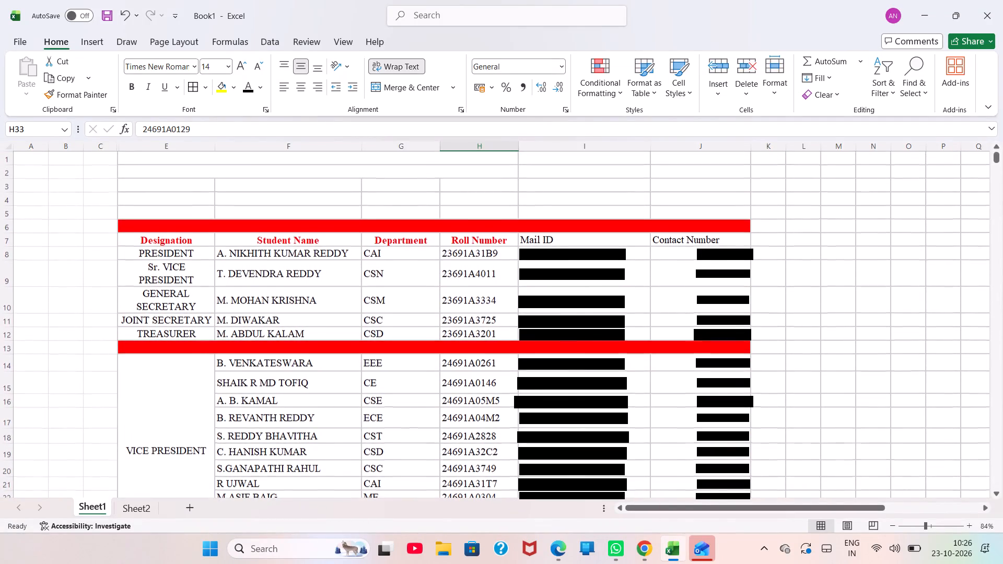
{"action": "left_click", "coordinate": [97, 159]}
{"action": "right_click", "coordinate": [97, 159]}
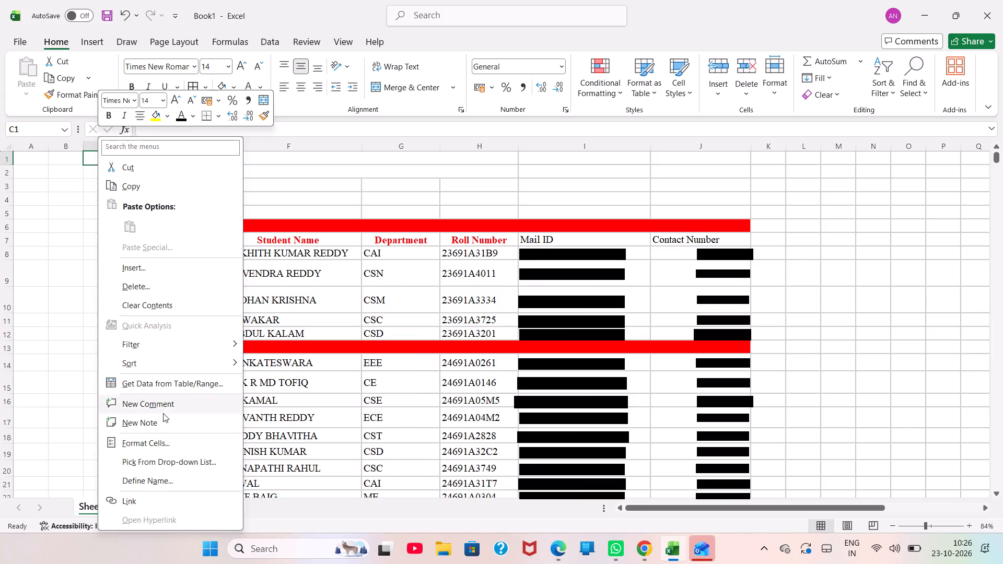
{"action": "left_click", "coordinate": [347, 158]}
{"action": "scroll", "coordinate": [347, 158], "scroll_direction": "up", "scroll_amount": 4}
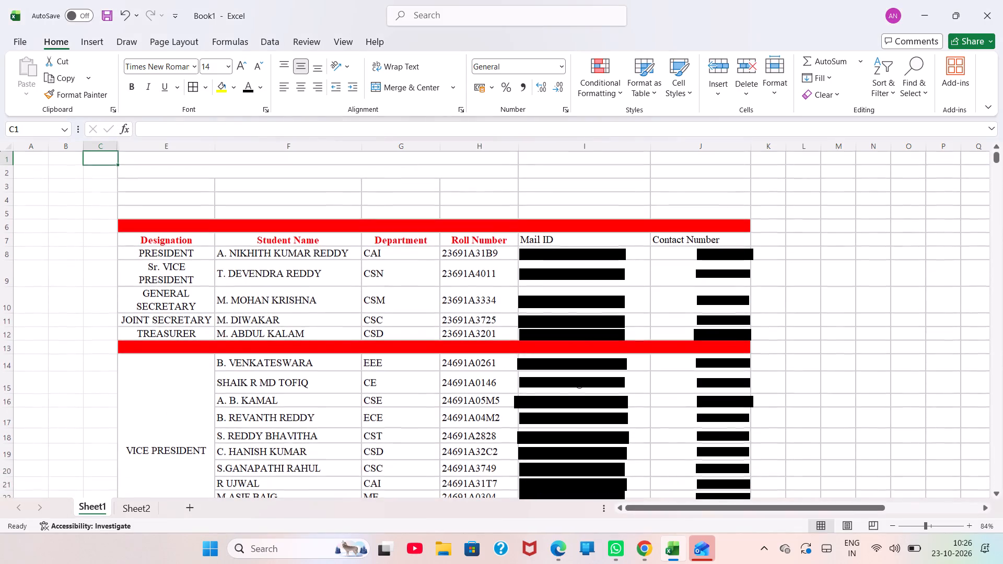
Insert a blank cell at A1, shifting the cells of row 1 one column along.
{"action": "left_click", "coordinate": [41, 158]}
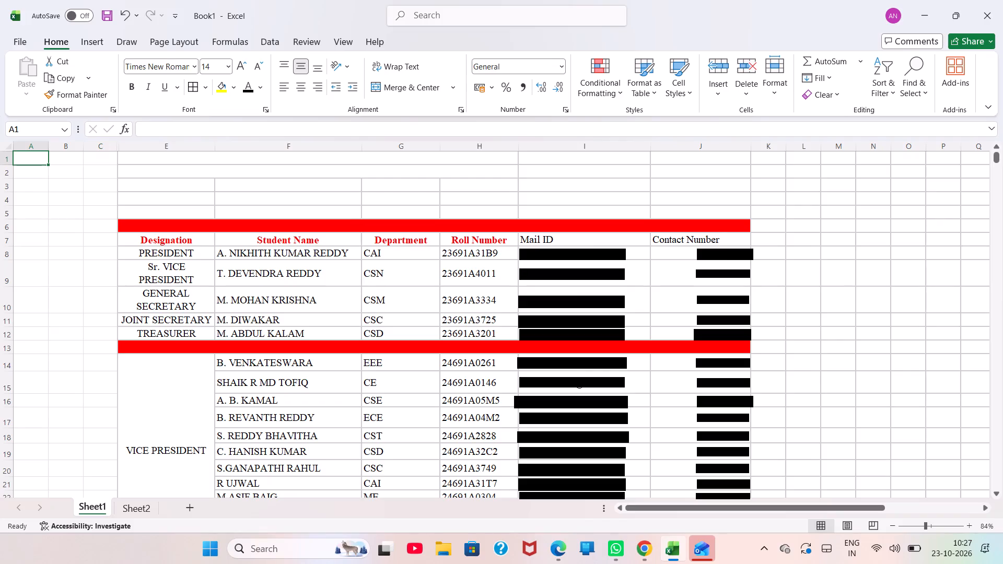
{"action": "left_click", "coordinate": [722, 68]}
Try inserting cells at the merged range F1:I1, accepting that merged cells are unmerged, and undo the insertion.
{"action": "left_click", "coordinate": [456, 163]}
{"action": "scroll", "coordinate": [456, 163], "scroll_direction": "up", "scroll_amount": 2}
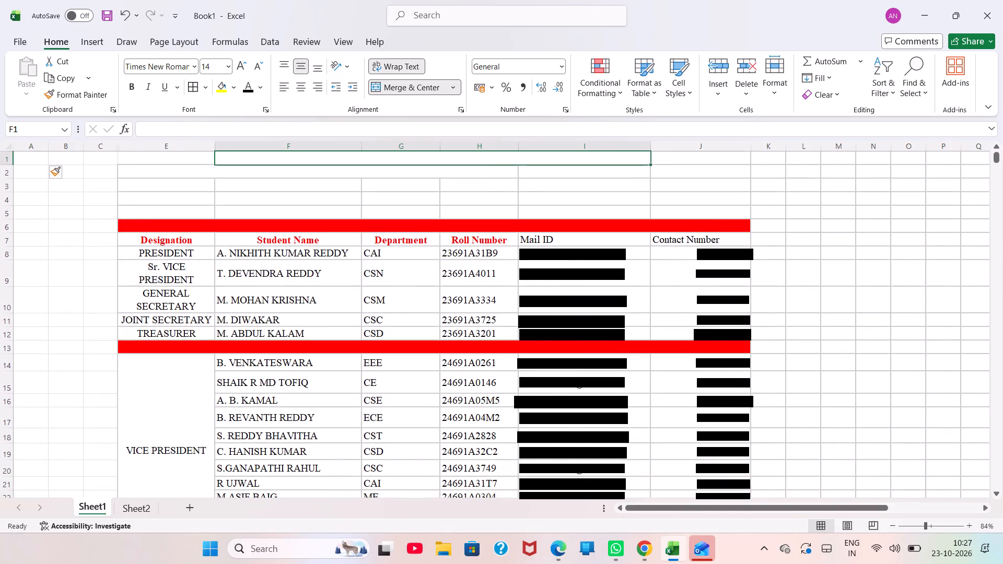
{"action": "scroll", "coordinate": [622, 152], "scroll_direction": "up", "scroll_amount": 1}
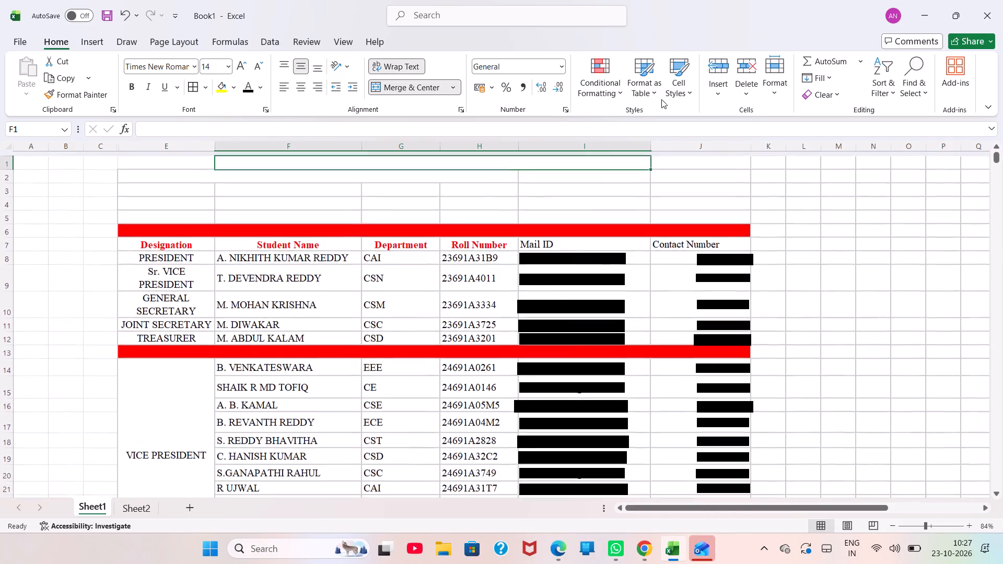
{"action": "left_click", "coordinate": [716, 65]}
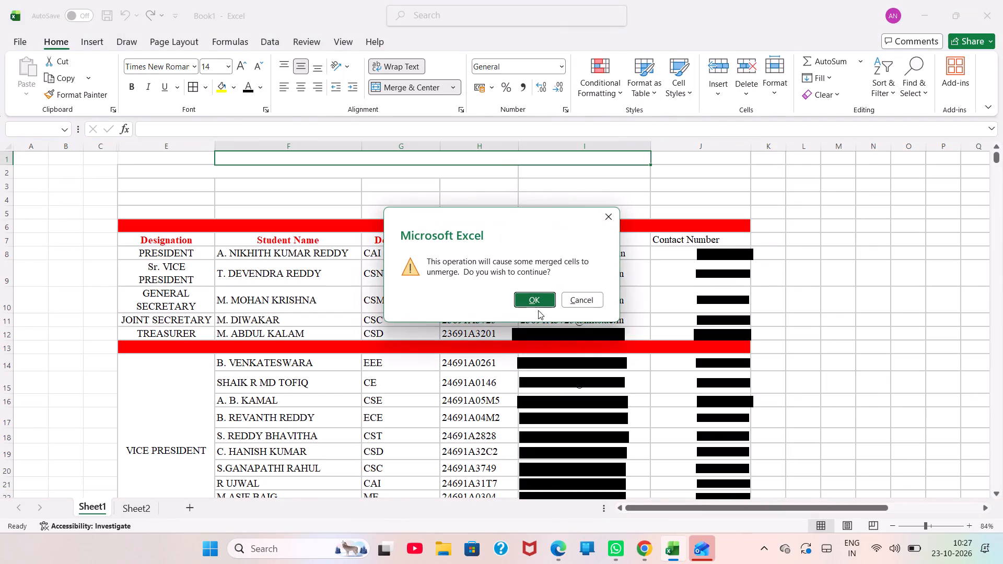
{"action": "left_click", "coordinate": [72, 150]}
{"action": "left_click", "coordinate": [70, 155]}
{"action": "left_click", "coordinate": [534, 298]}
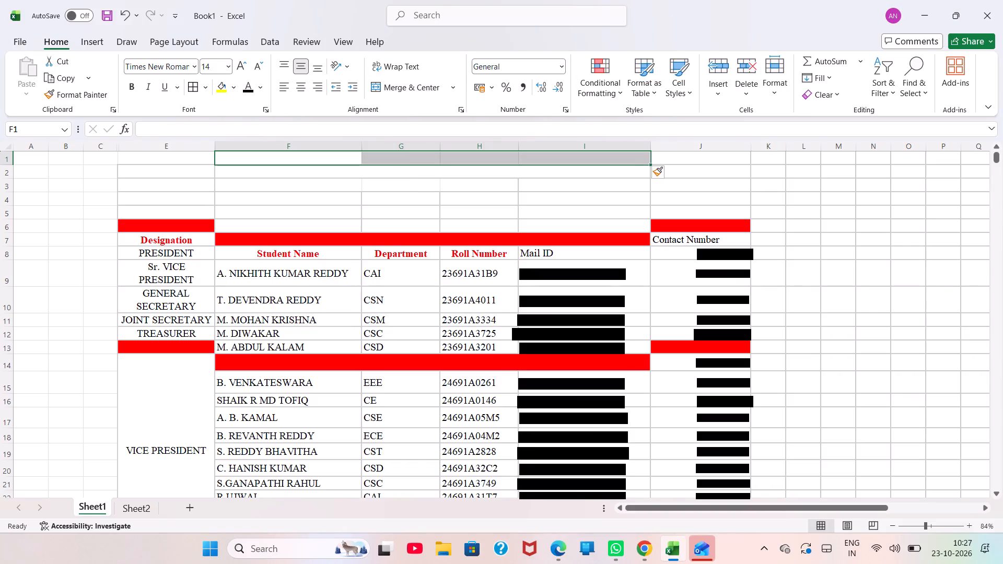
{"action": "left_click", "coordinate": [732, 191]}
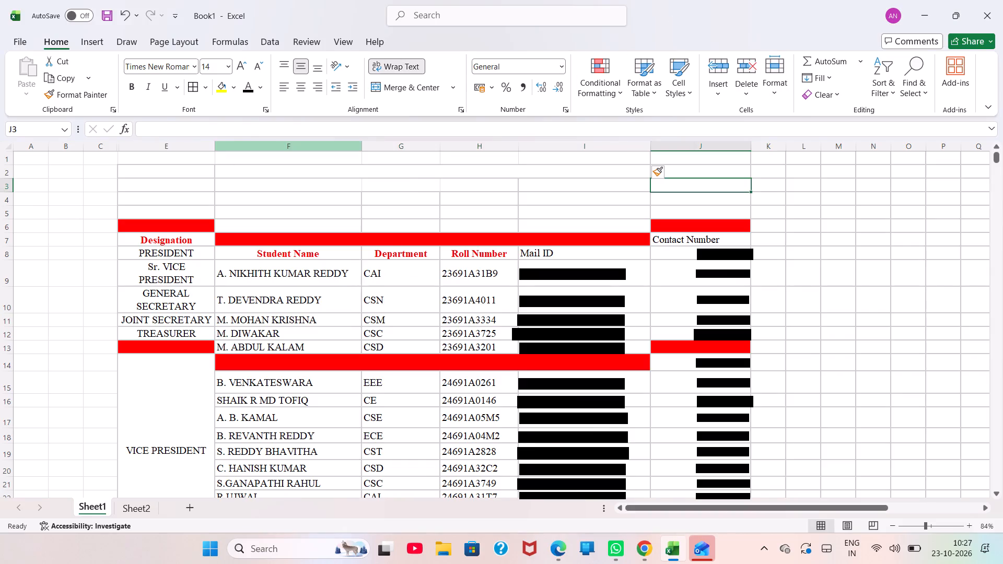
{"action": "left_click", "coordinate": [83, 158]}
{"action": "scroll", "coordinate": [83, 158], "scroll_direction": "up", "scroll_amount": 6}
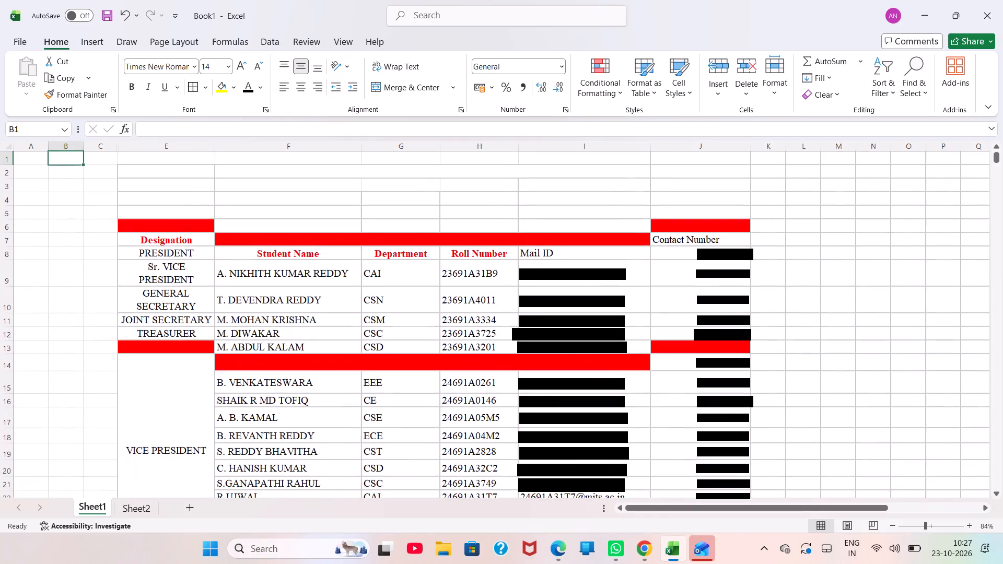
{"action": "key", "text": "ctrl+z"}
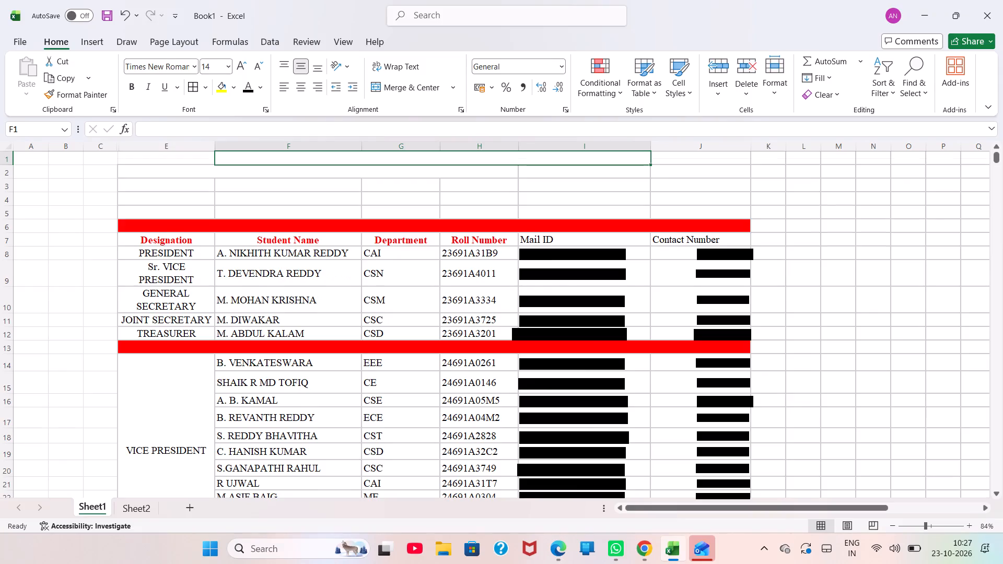
Apply all borders to the student list on Sheet1, covering the range E5:J75.
{"action": "scroll", "coordinate": [204, 238], "scroll_direction": "down", "scroll_amount": 9}
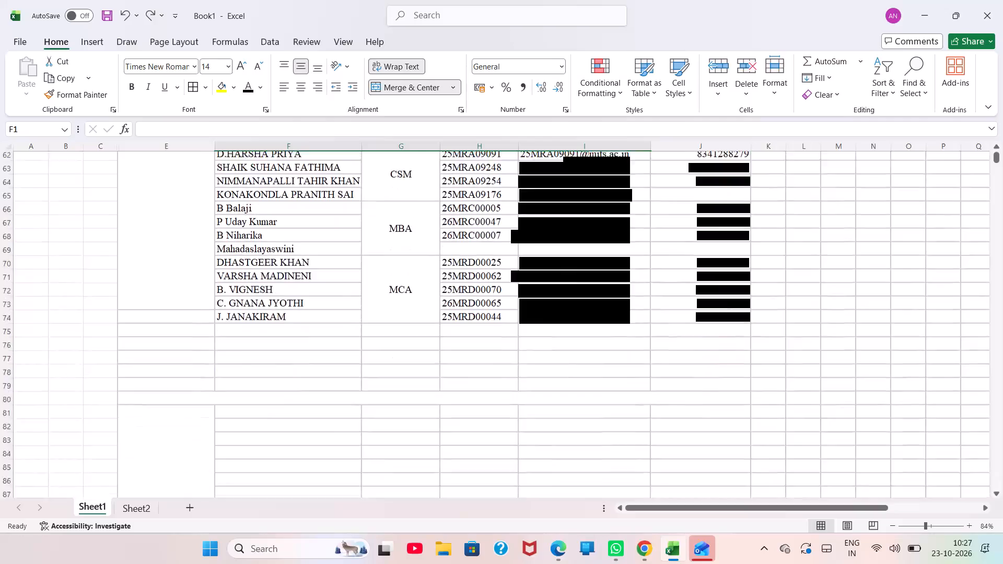
{"action": "scroll", "coordinate": [204, 238], "scroll_direction": "up", "scroll_amount": 1}
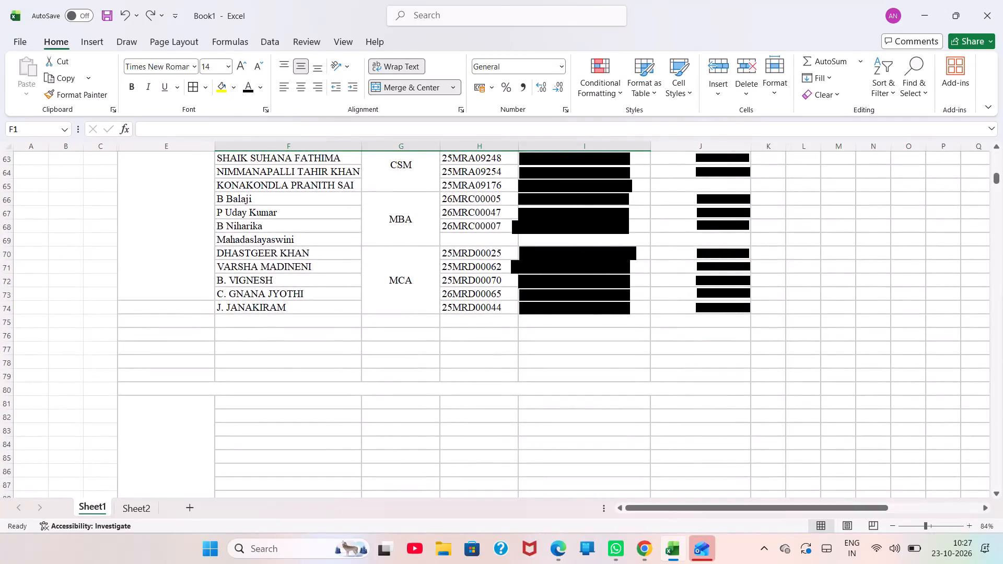
{"action": "left_click", "coordinate": [450, 239]}
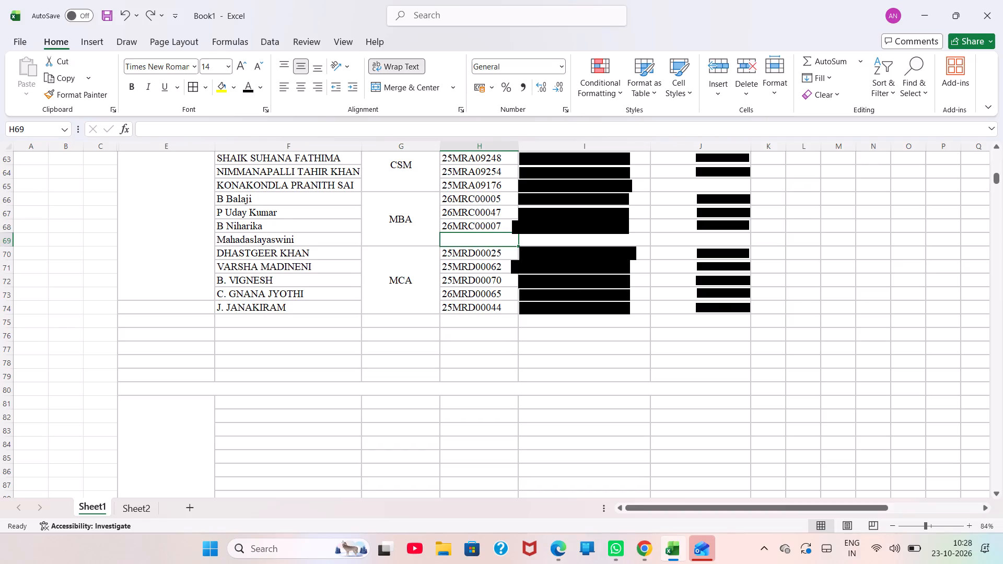
{"action": "scroll", "coordinate": [450, 239], "scroll_direction": "up", "scroll_amount": 6}
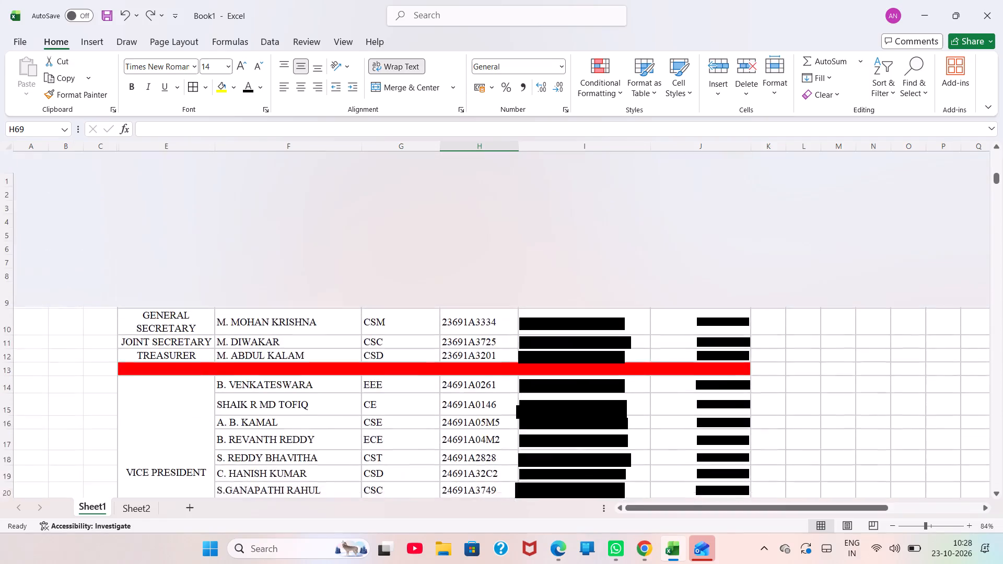
{"action": "scroll", "coordinate": [450, 239], "scroll_direction": "down", "scroll_amount": 1}
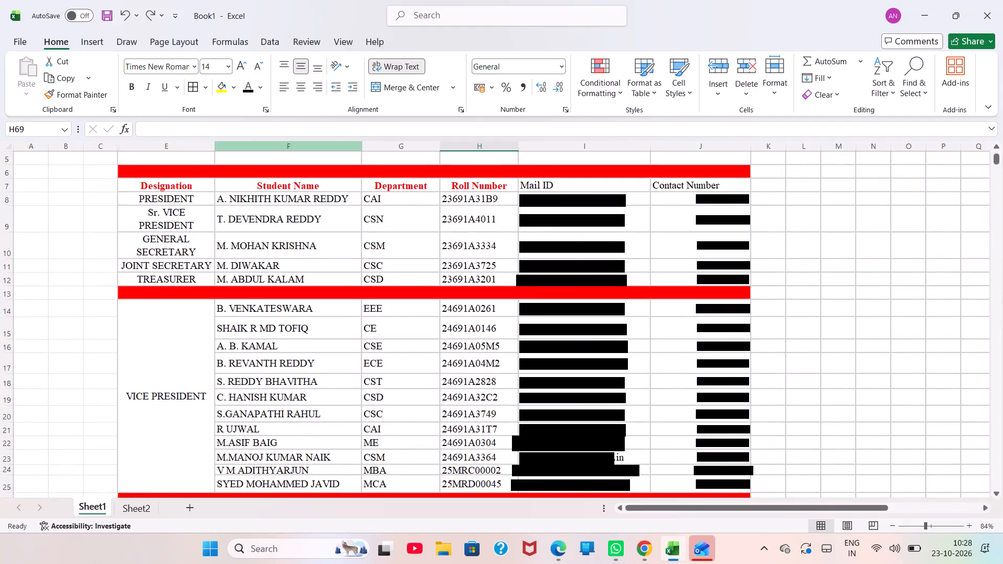
{"action": "left_click_drag", "start_coordinate": [120, 157], "coordinate": [312, 338]}
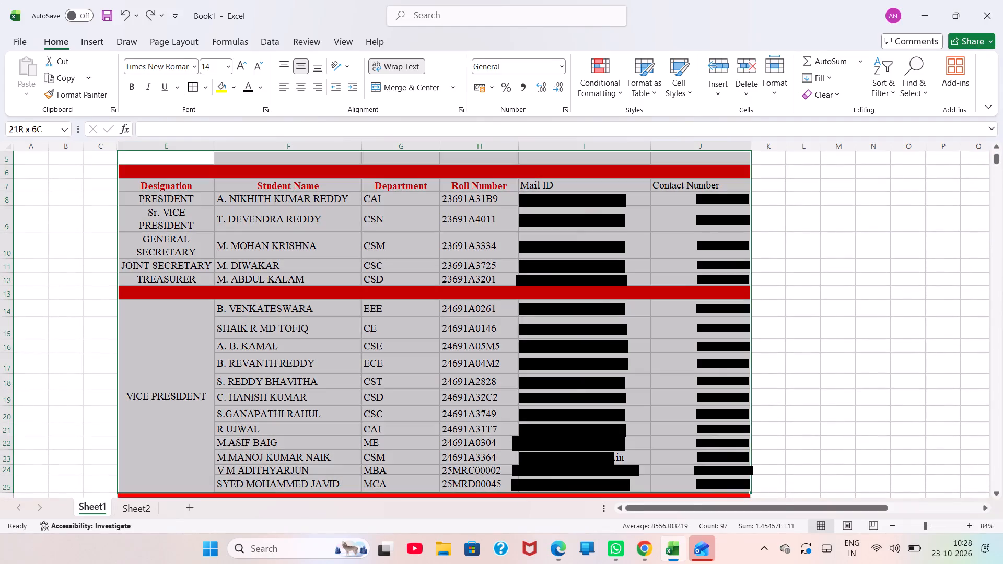
{"action": "left_click_drag", "start_coordinate": [312, 338], "coordinate": [414, 57]}
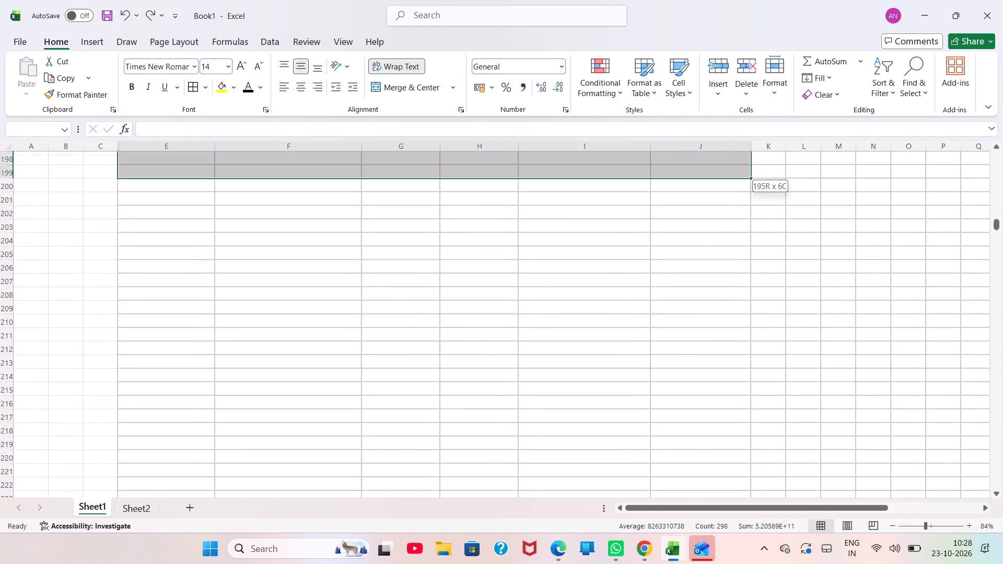
{"action": "left_click_drag", "start_coordinate": [414, 57], "coordinate": [446, 148]}
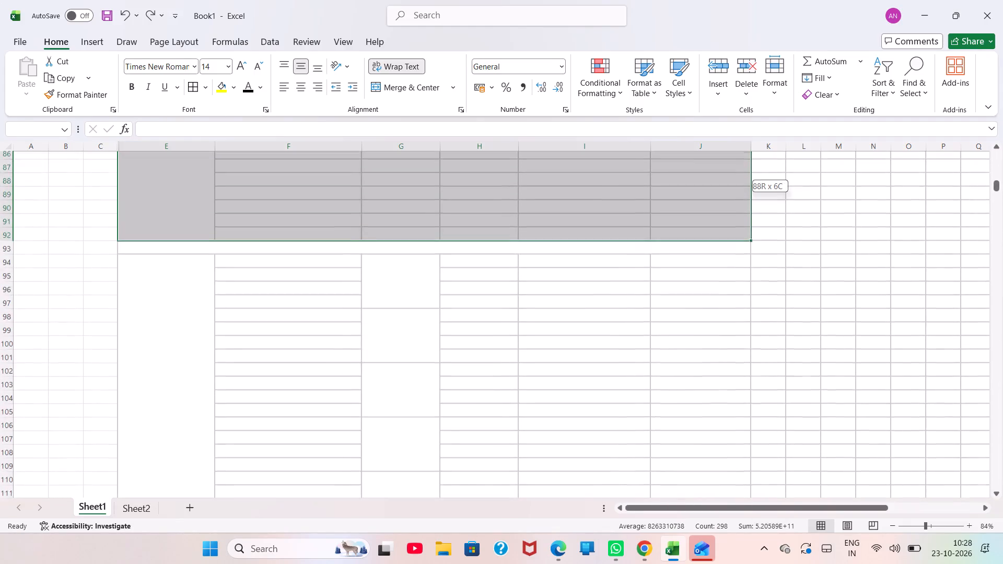
{"action": "left_click_drag", "start_coordinate": [446, 148], "coordinate": [464, 132]}
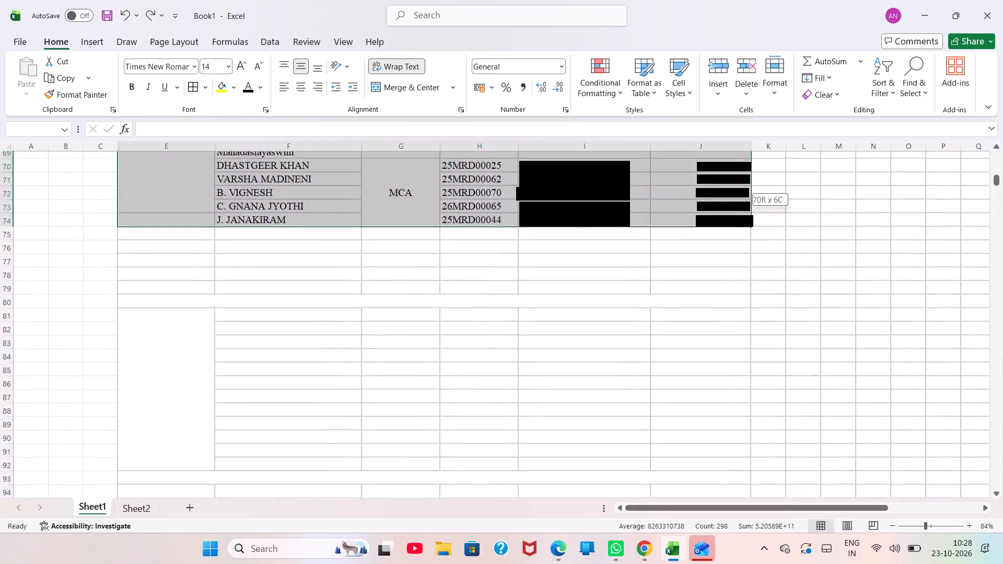
{"action": "left_click_drag", "start_coordinate": [464, 132], "coordinate": [736, 276]}
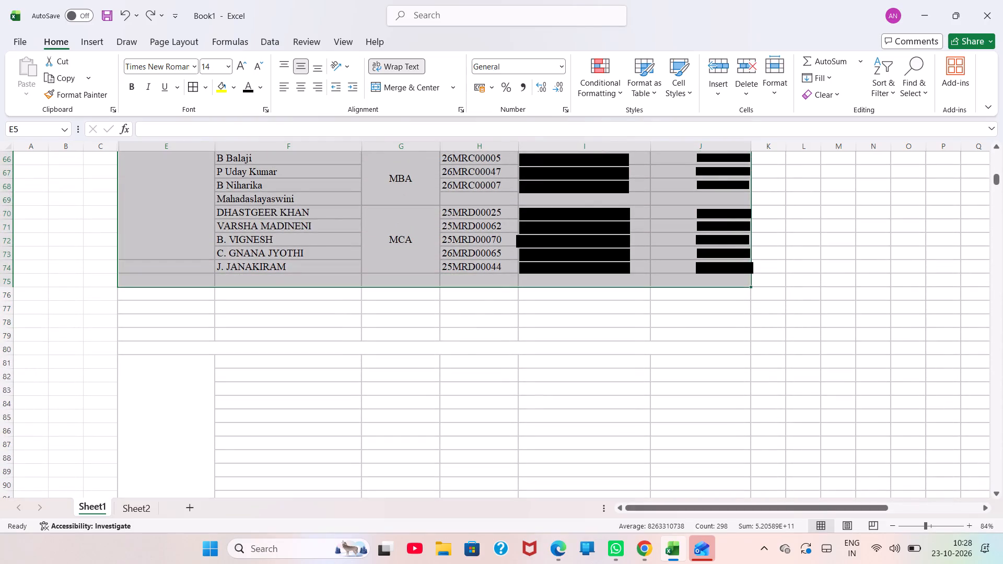
{"action": "left_click", "coordinate": [192, 87]}
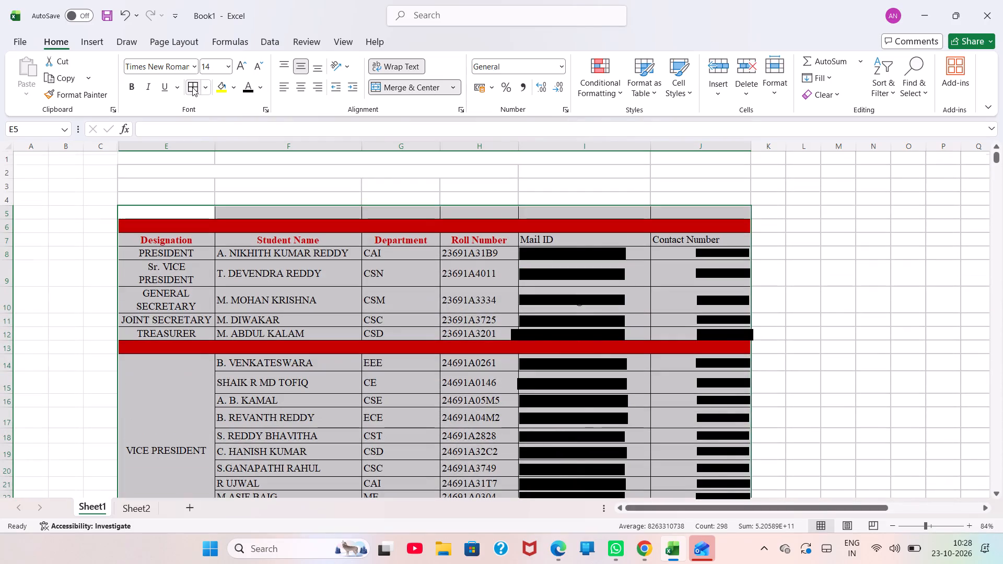
{"action": "left_click", "coordinate": [77, 310]}
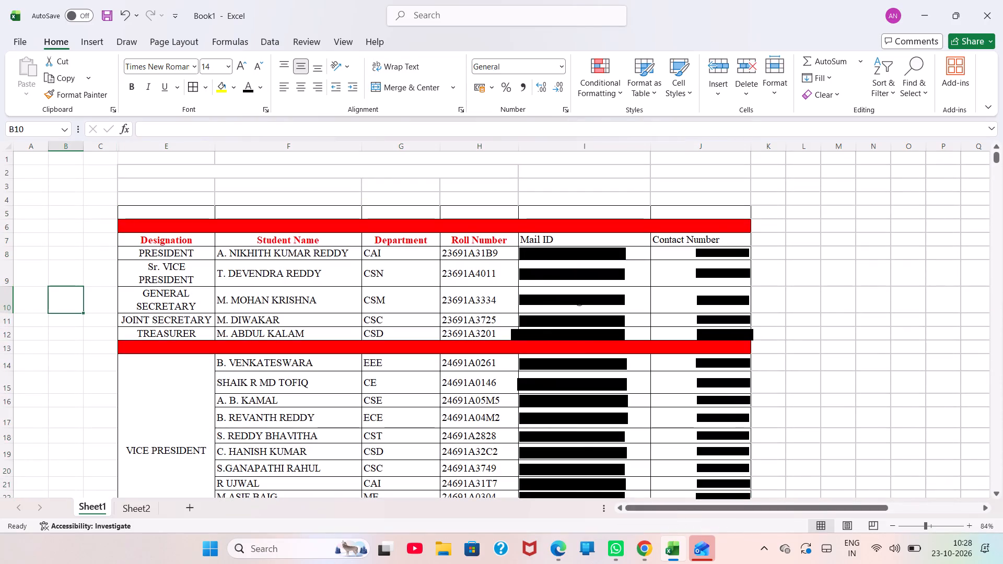
Extend the merged, centred EVENT ORGANIZER designation cell through E74 by unmerging it and merging E27:E74.
{"action": "scroll", "coordinate": [314, 201], "scroll_direction": "down", "scroll_amount": 1}
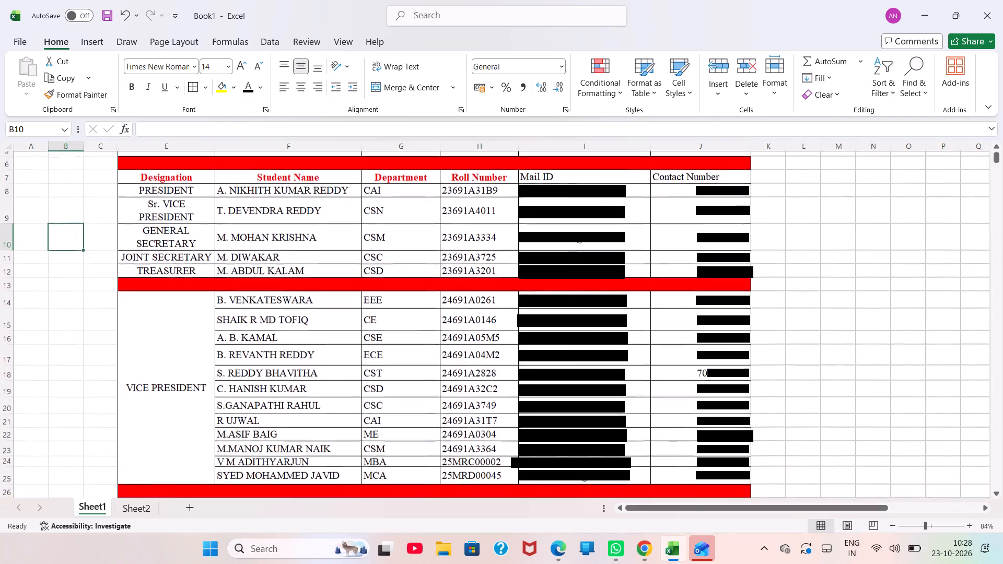
{"action": "left_click", "coordinate": [114, 280]}
{"action": "scroll", "coordinate": [394, 369], "scroll_direction": "down", "scroll_amount": 3}
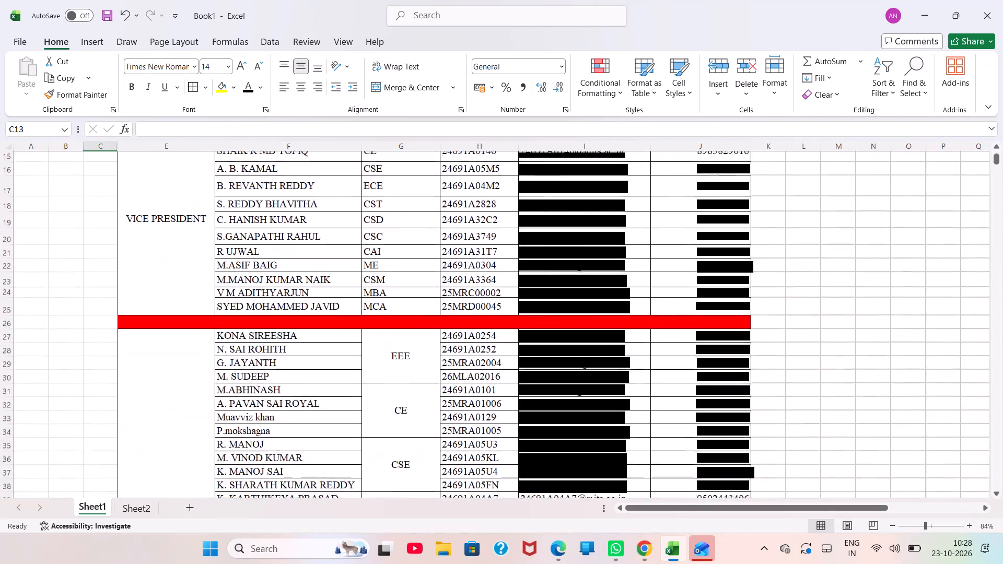
{"action": "scroll", "coordinate": [394, 369], "scroll_direction": "down", "scroll_amount": 8}
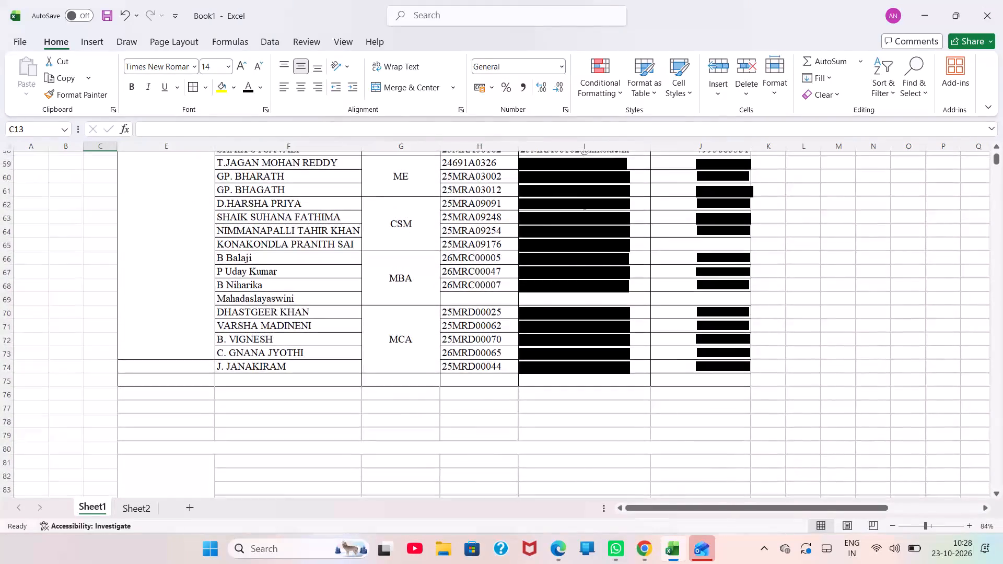
{"action": "left_click", "coordinate": [474, 295]}
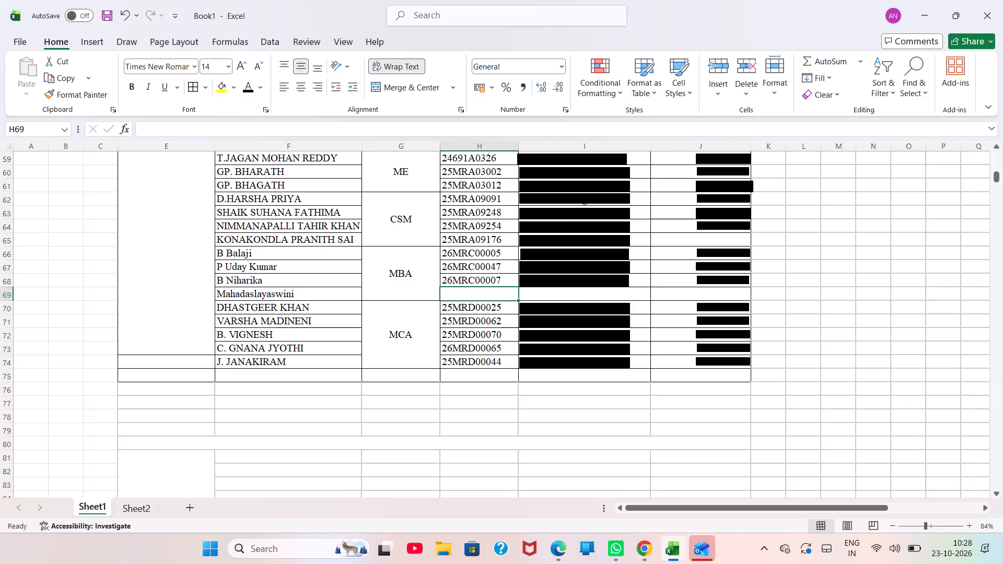
{"action": "left_click", "coordinate": [195, 359]}
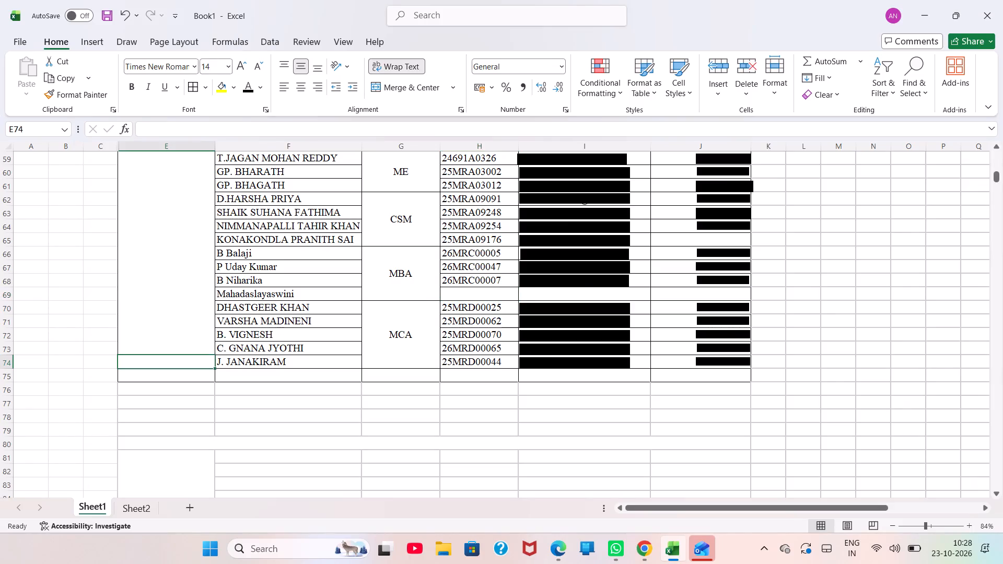
{"action": "left_click_drag", "start_coordinate": [197, 361], "coordinate": [184, 331]}
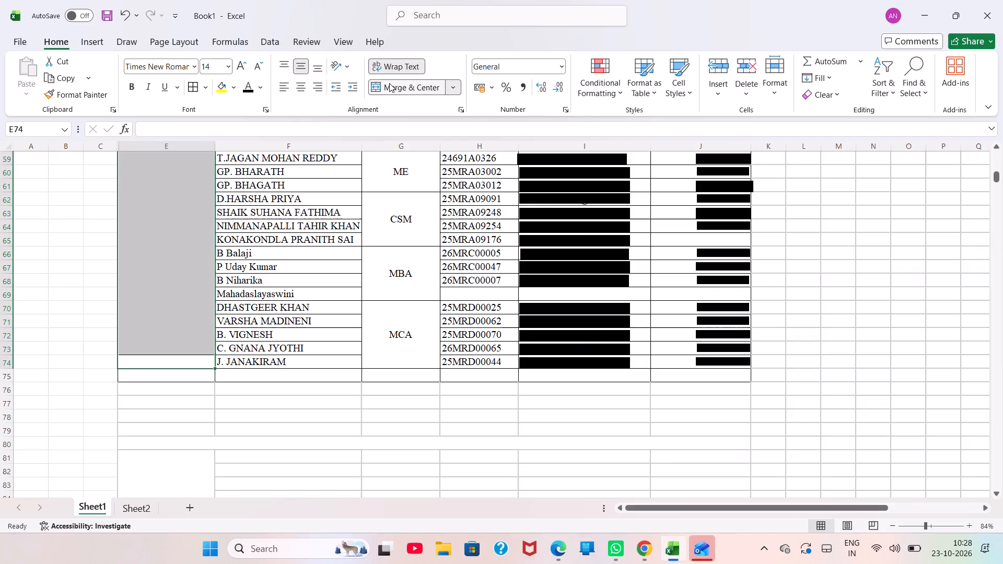
{"action": "left_click", "coordinate": [389, 83]}
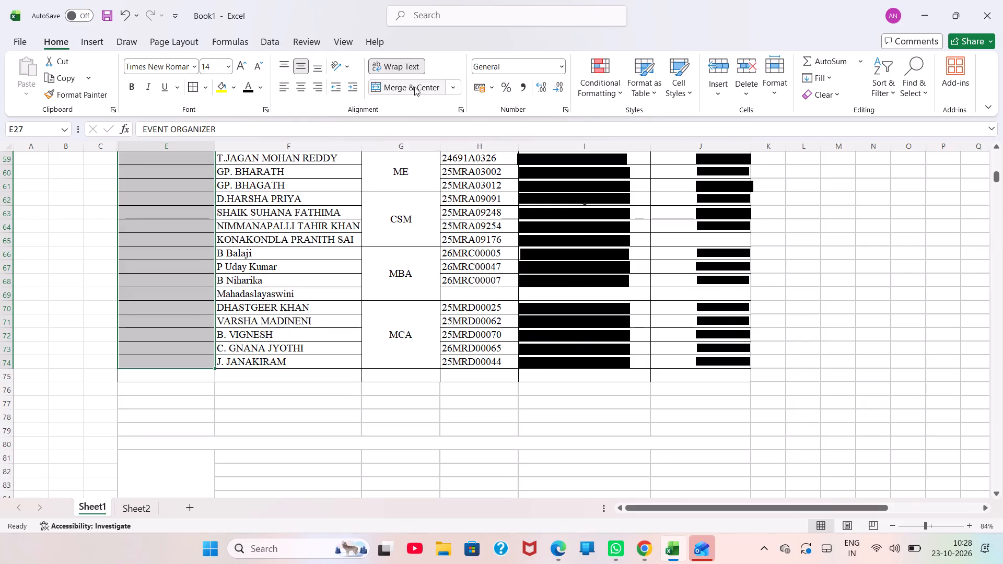
{"action": "left_click", "coordinate": [414, 87]}
Examine the bordered list on Sheet1 down to its last rows, check the club list on Sheet2, and return to Sheet1.
{"action": "scroll", "coordinate": [414, 87], "scroll_direction": "down", "scroll_amount": 5}
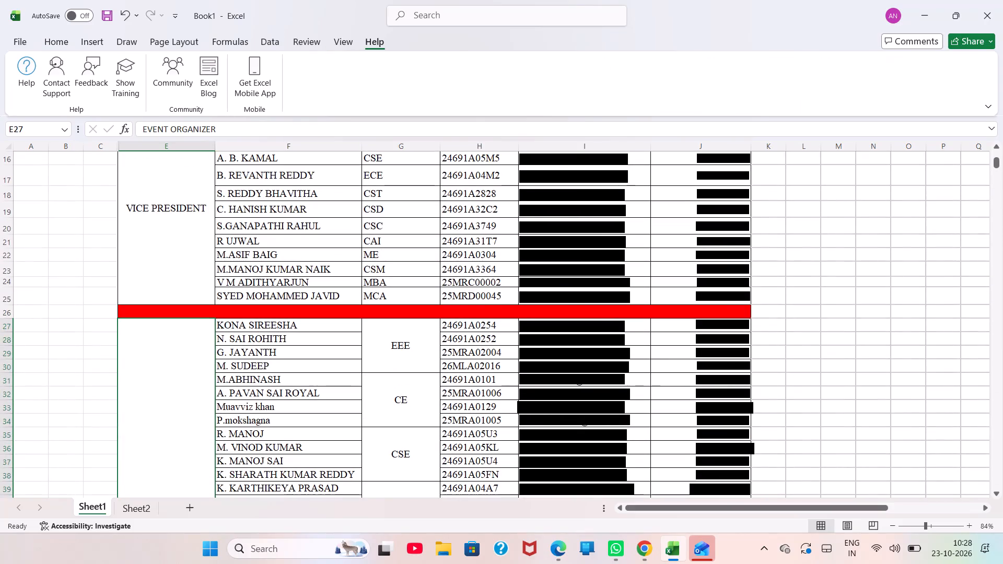
{"action": "scroll", "coordinate": [282, 420], "scroll_direction": "down", "scroll_amount": 9}
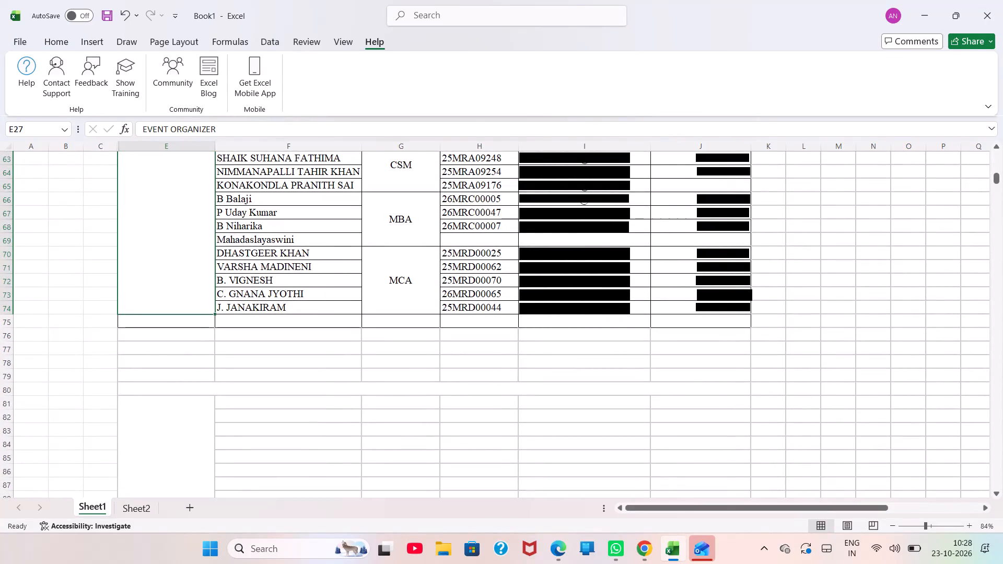
{"action": "scroll", "coordinate": [306, 335], "scroll_direction": "up", "scroll_amount": 2}
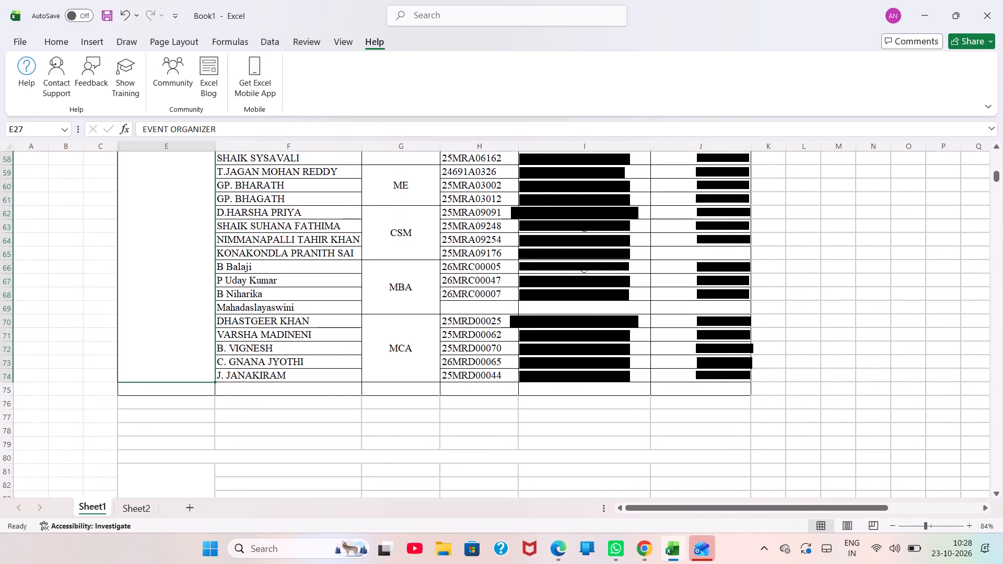
{"action": "left_click", "coordinate": [135, 509]}
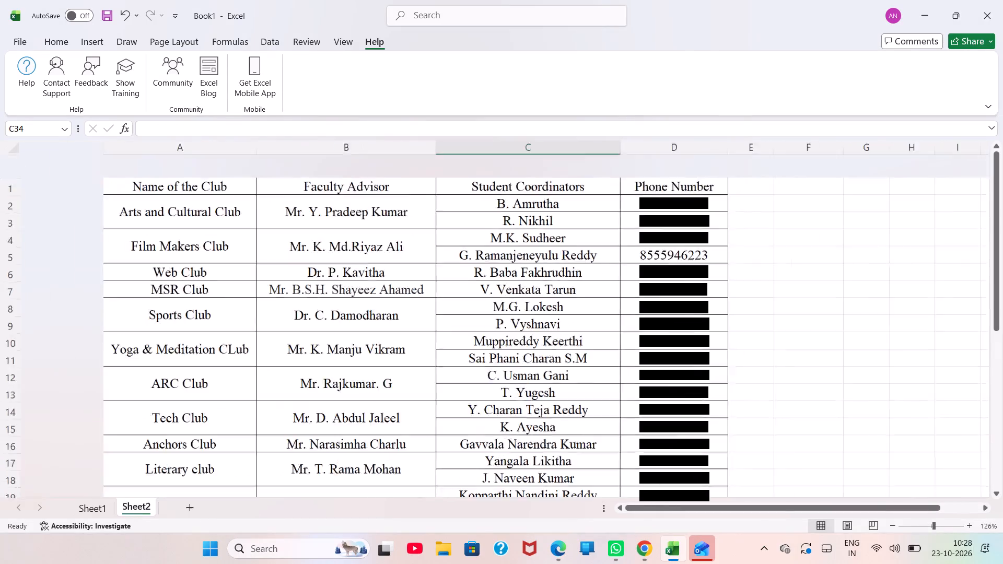
{"action": "scroll", "coordinate": [484, 284], "scroll_direction": "down", "scroll_amount": 1}
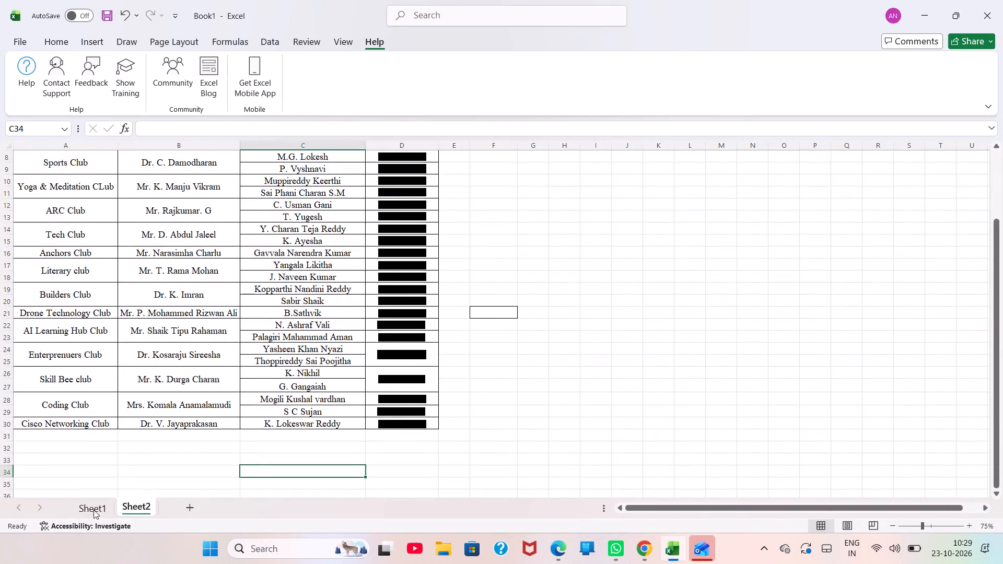
{"action": "left_click", "coordinate": [94, 507]}
{"action": "scroll", "coordinate": [227, 361], "scroll_direction": "up", "scroll_amount": 6}
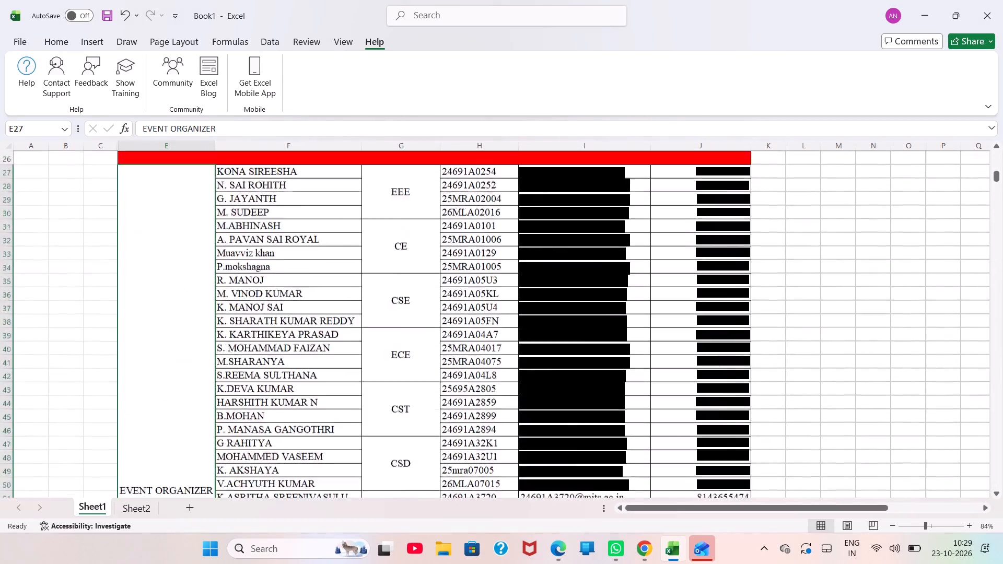
{"action": "scroll", "coordinate": [227, 361], "scroll_direction": "up", "scroll_amount": 3}
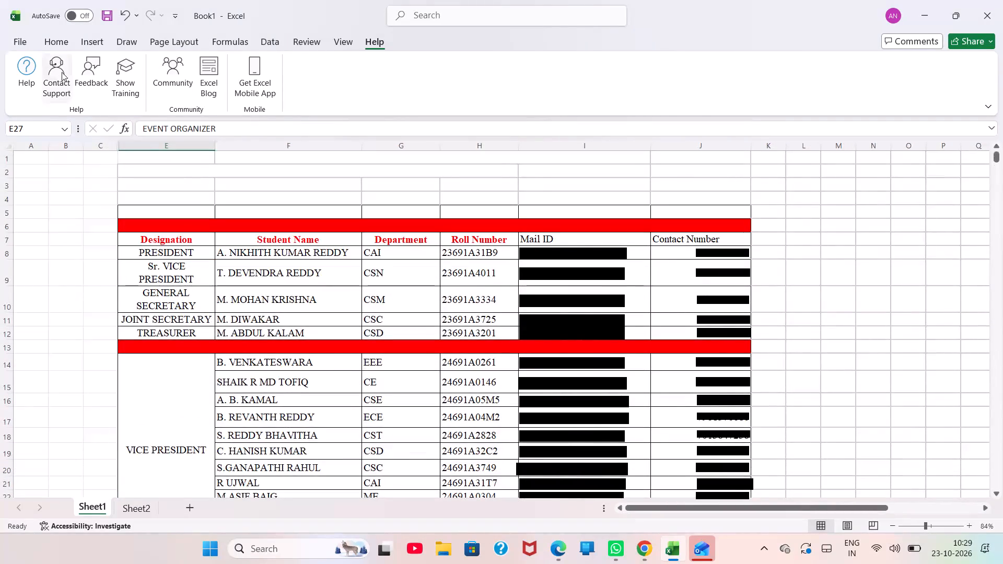
{"action": "left_click", "coordinate": [60, 38]}
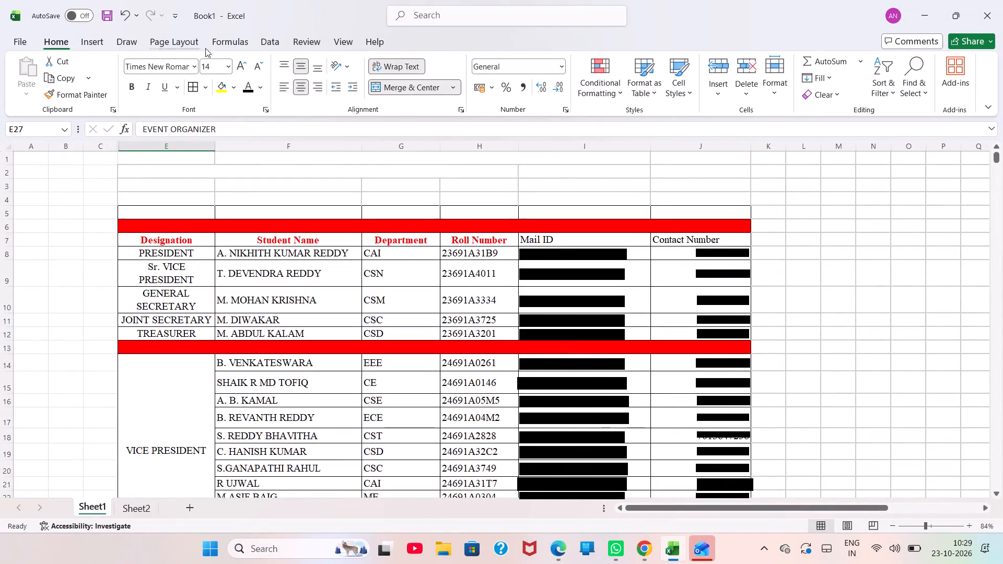
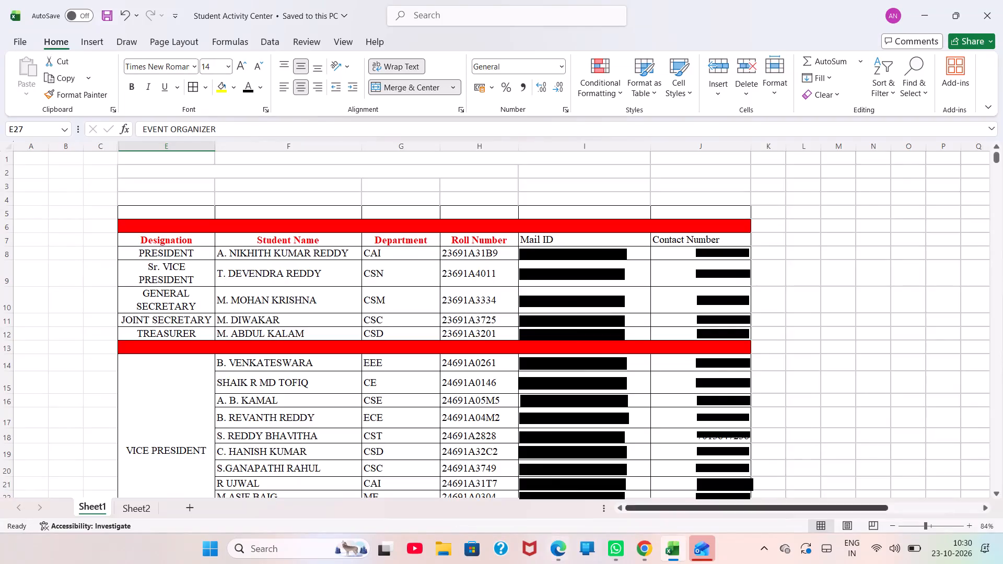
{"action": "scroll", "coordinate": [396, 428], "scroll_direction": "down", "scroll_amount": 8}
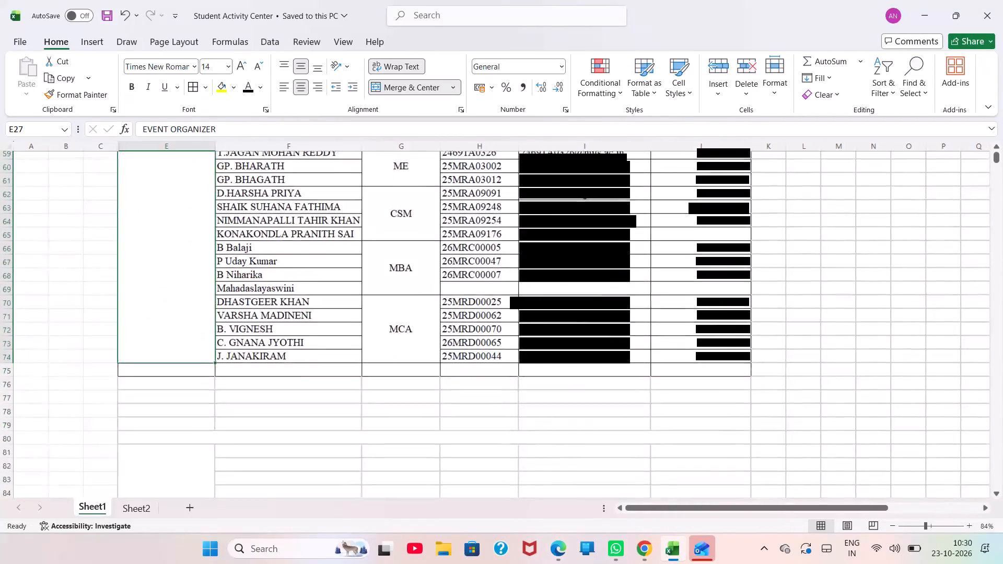
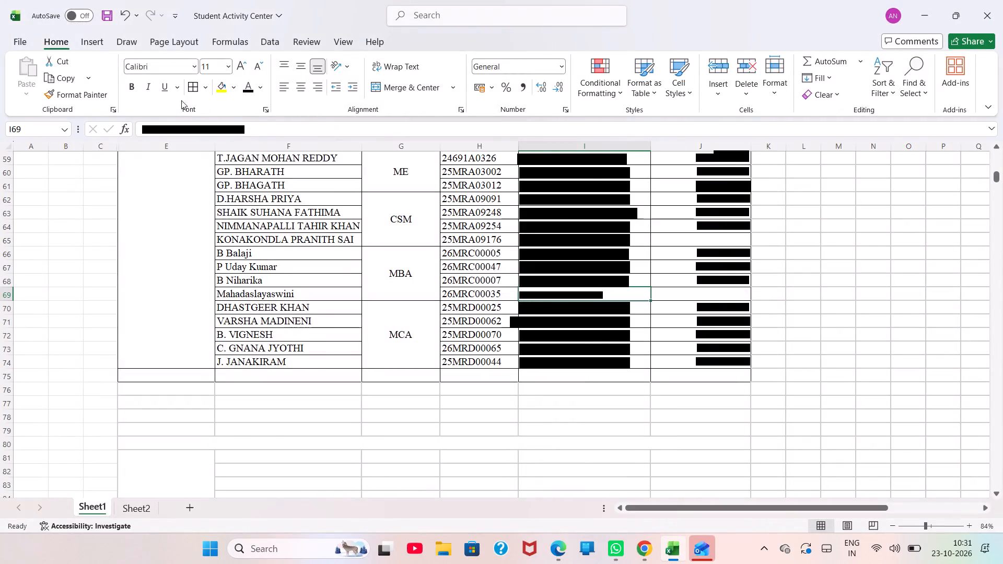
Format the Mail ID in cell I69, the last MBA entry, in Times New Roman at size 14.
{"action": "left_click", "coordinate": [191, 69]}
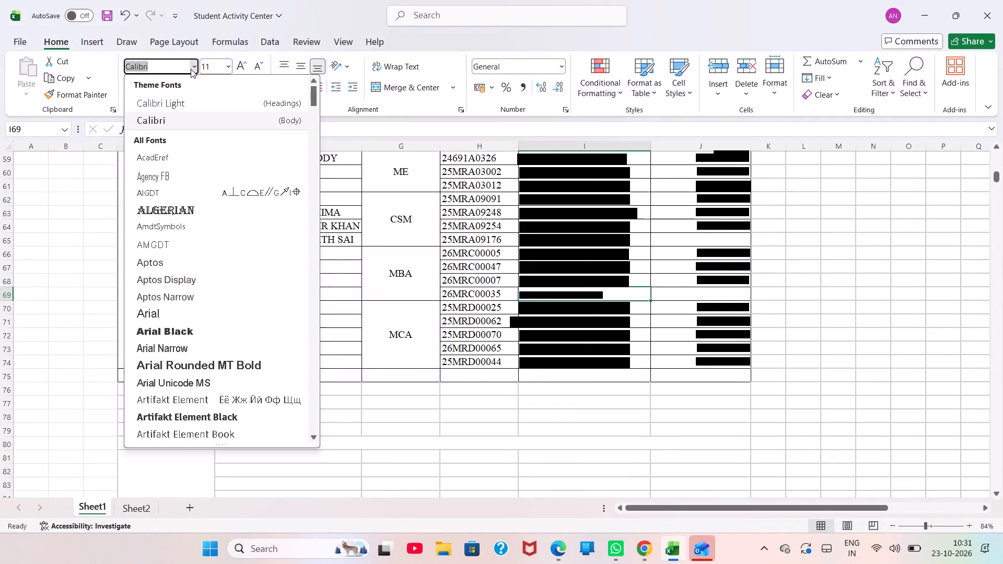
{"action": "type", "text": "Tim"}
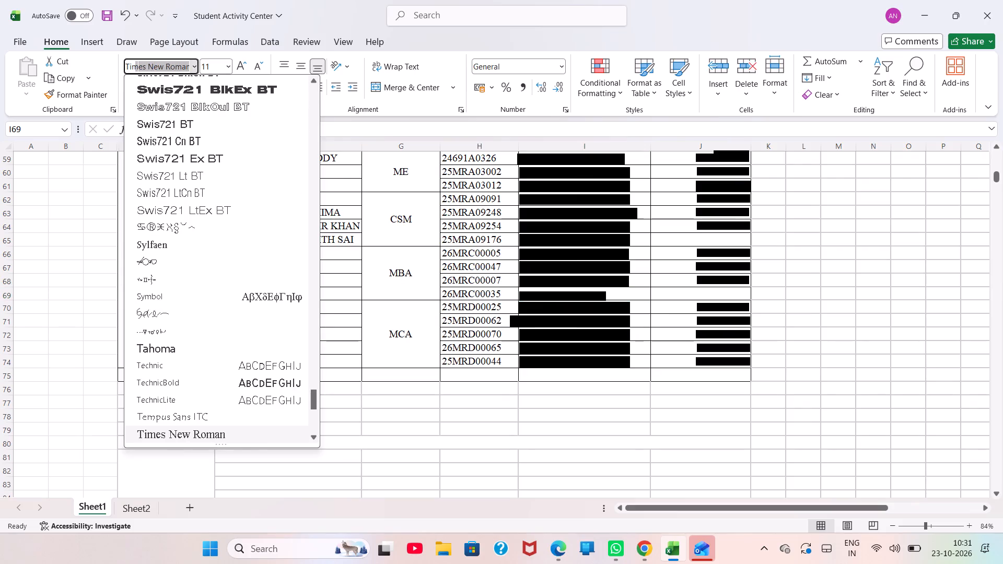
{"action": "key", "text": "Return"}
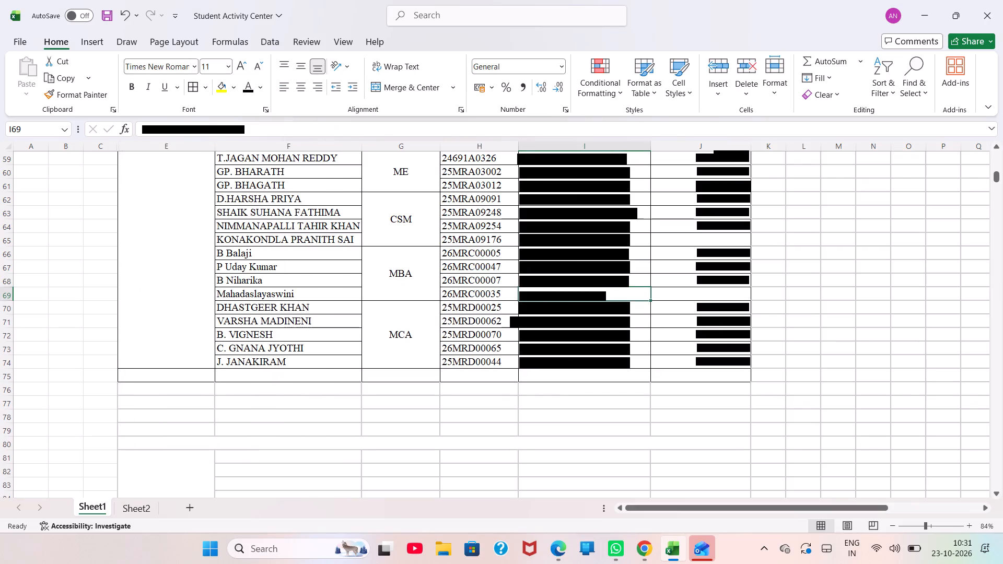
{"action": "left_click", "coordinate": [228, 62]}
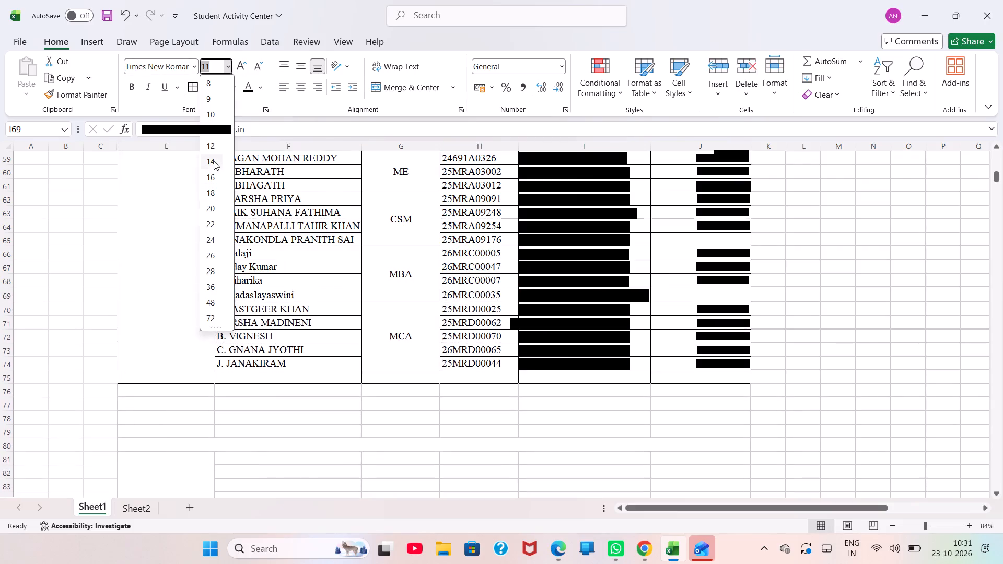
{"action": "left_click", "coordinate": [214, 161]}
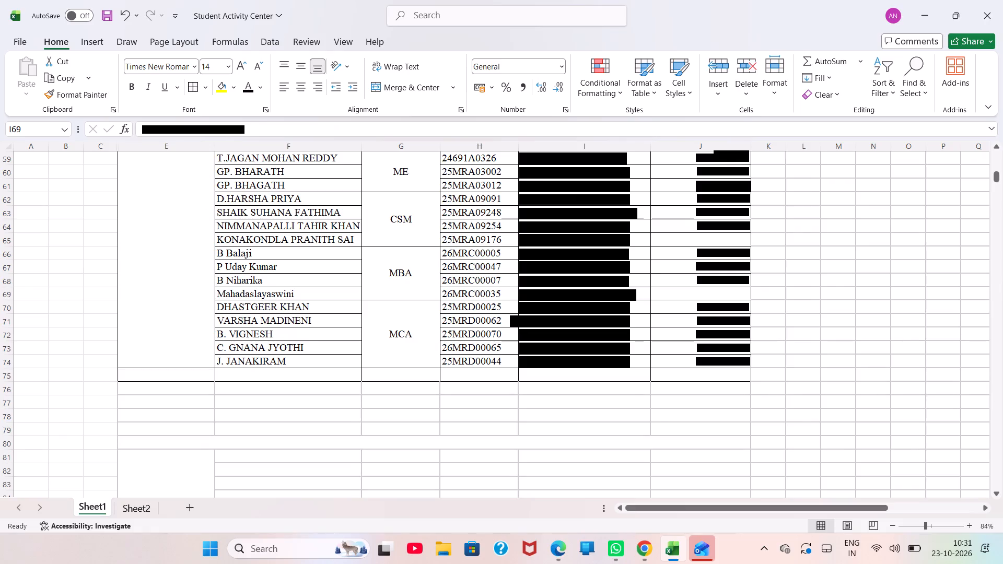